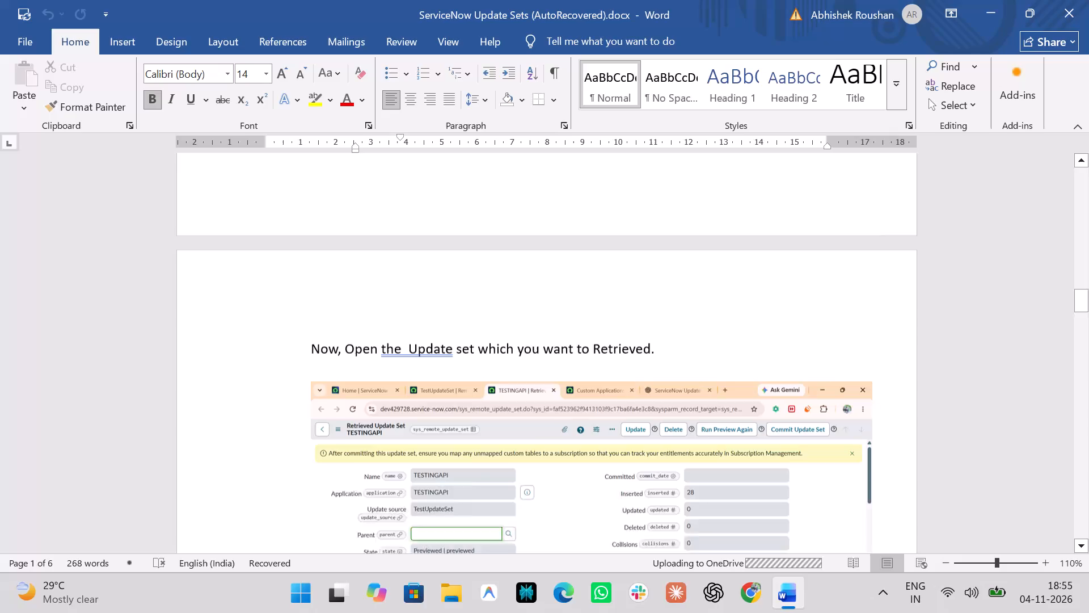
Review the update set guide from the retrieved update set section through to the closing "Now." line.
scroll(844, 407, "down", 3)
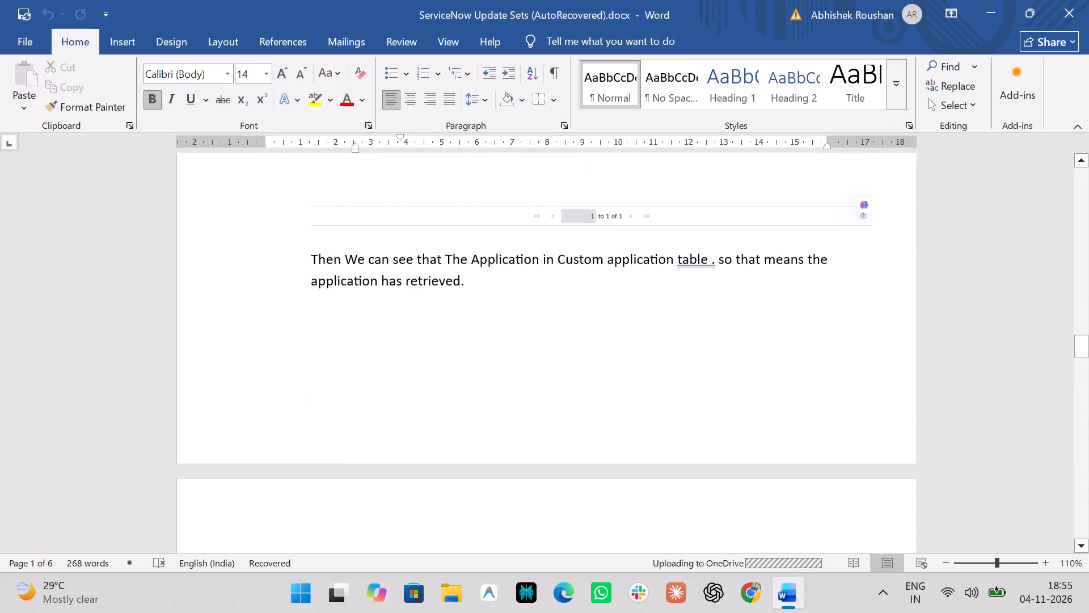
scroll(844, 407, "down", 5)
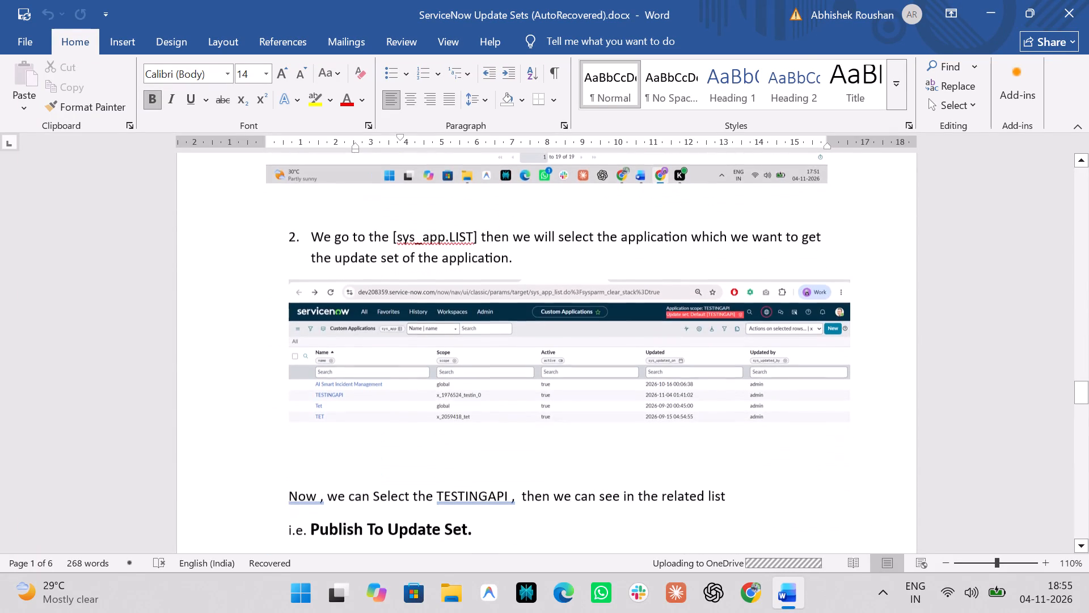
scroll(844, 407, "down", 4)
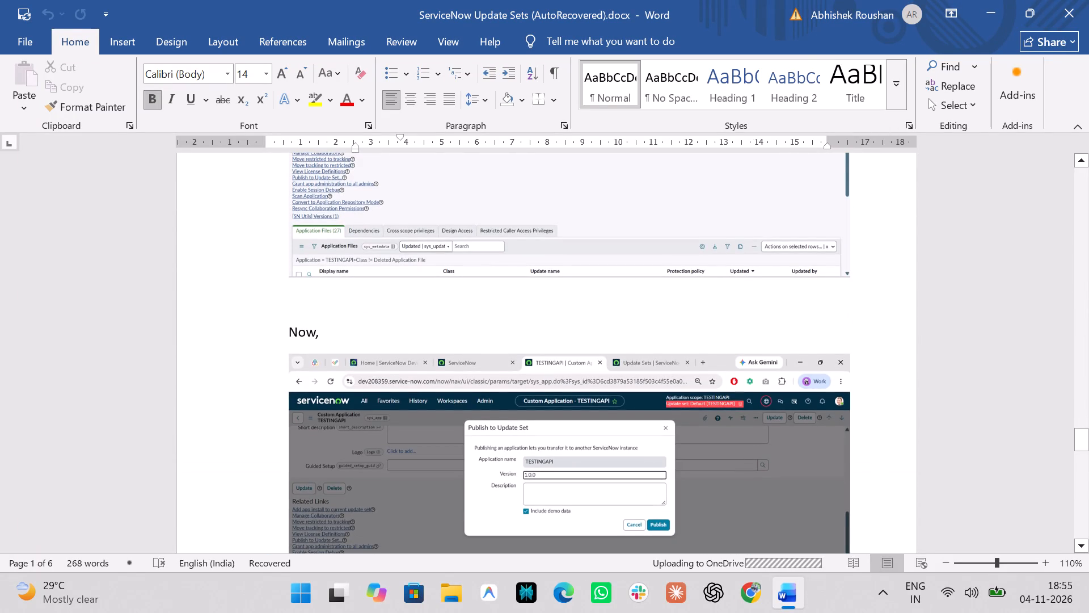
scroll(844, 407, "down", 1)
scroll(794, 412, "down", 2)
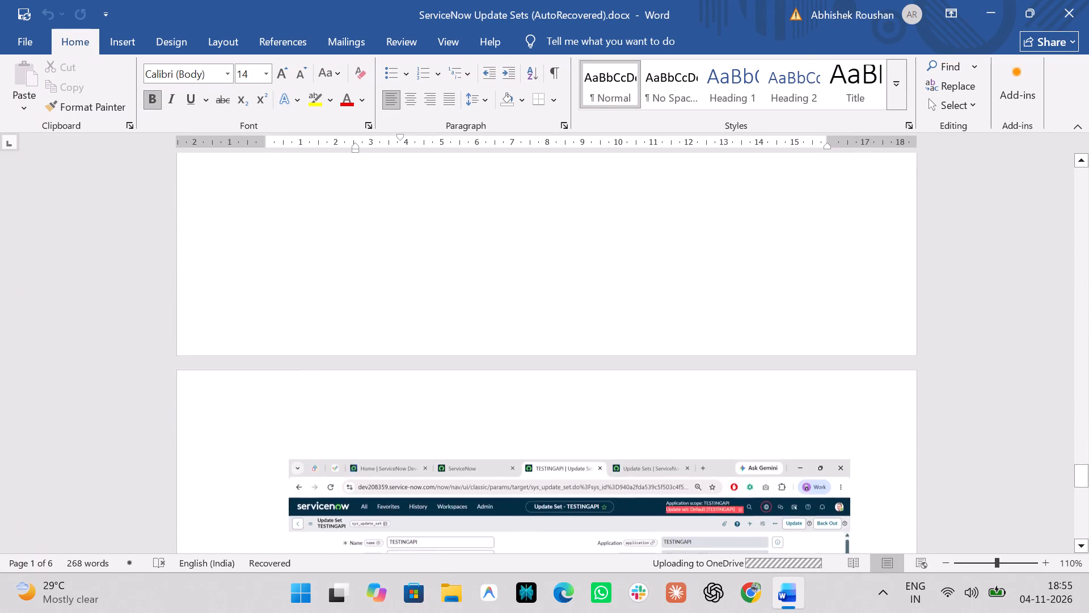
scroll(794, 412, "down", 1)
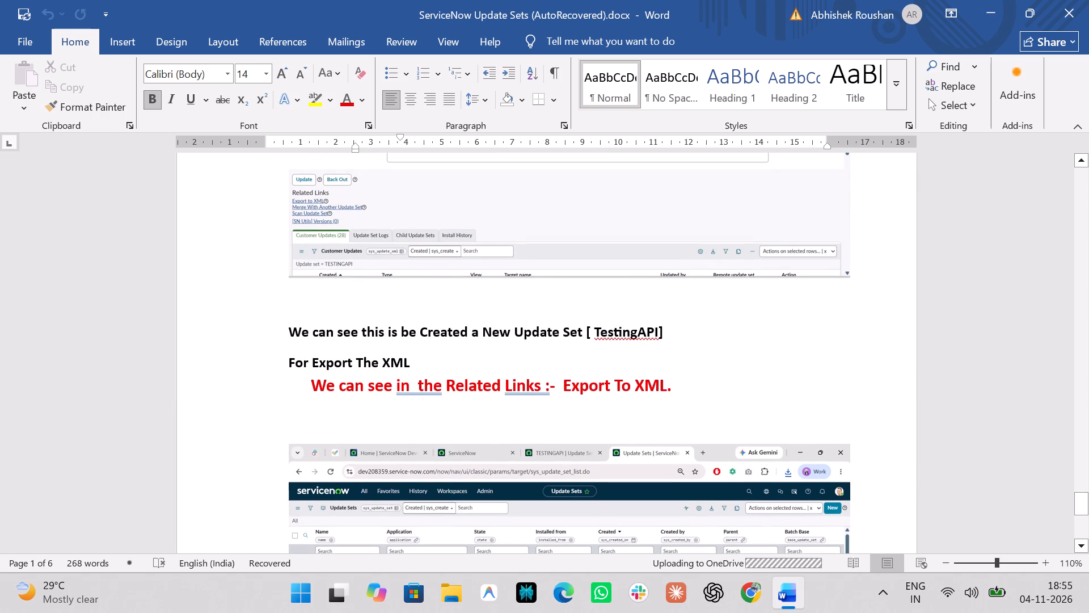
scroll(794, 412, "down", 3)
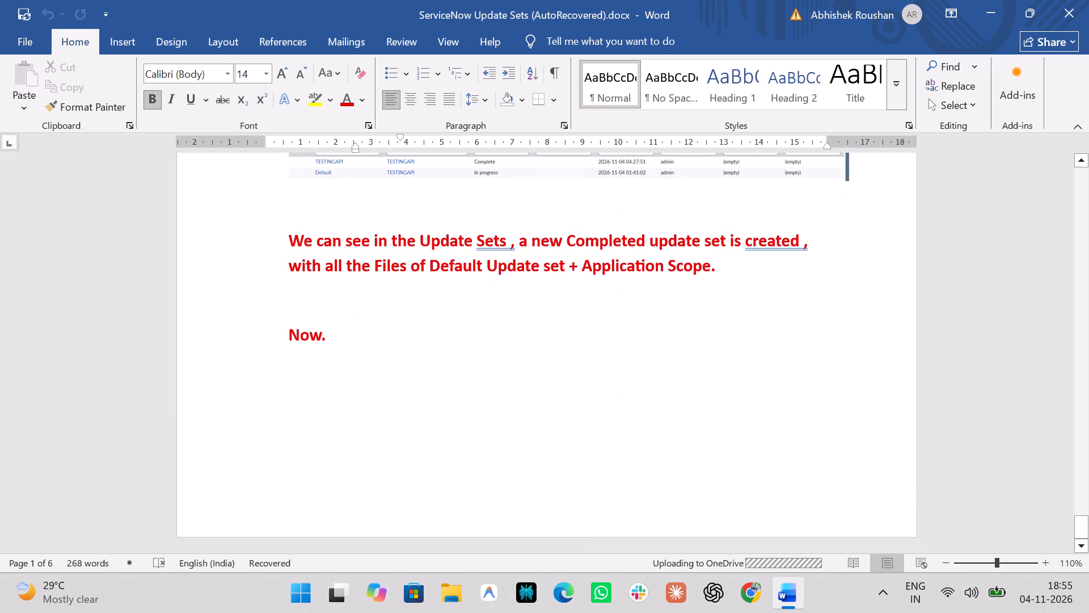
scroll(794, 412, "down", 1)
scroll(794, 412, "up", 1)
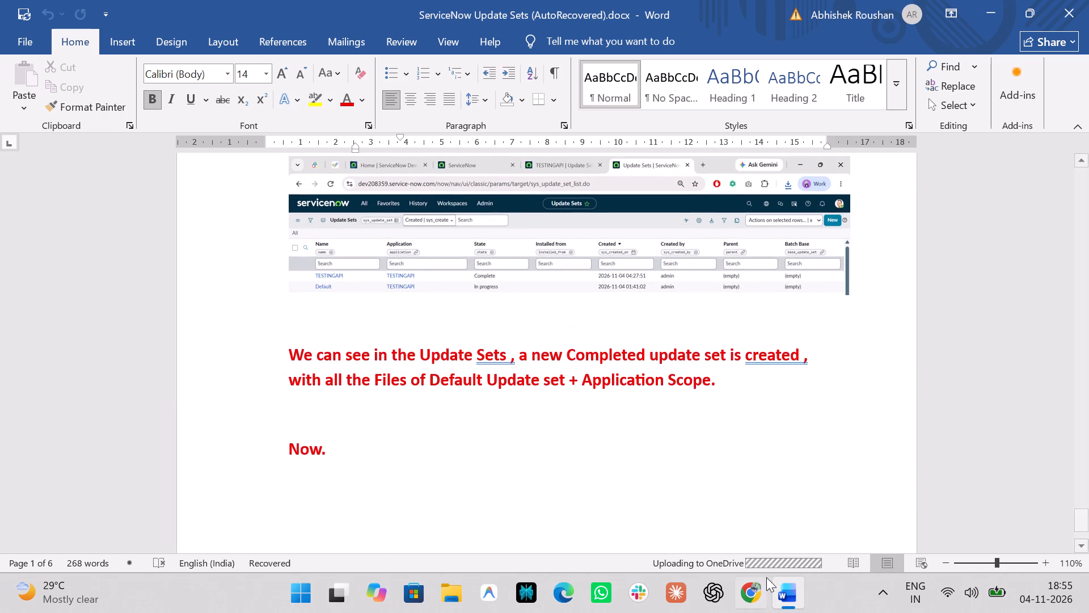
Switch to Chrome and restore the previously open pages in both the personal and work profiles.
left_click(756, 584)
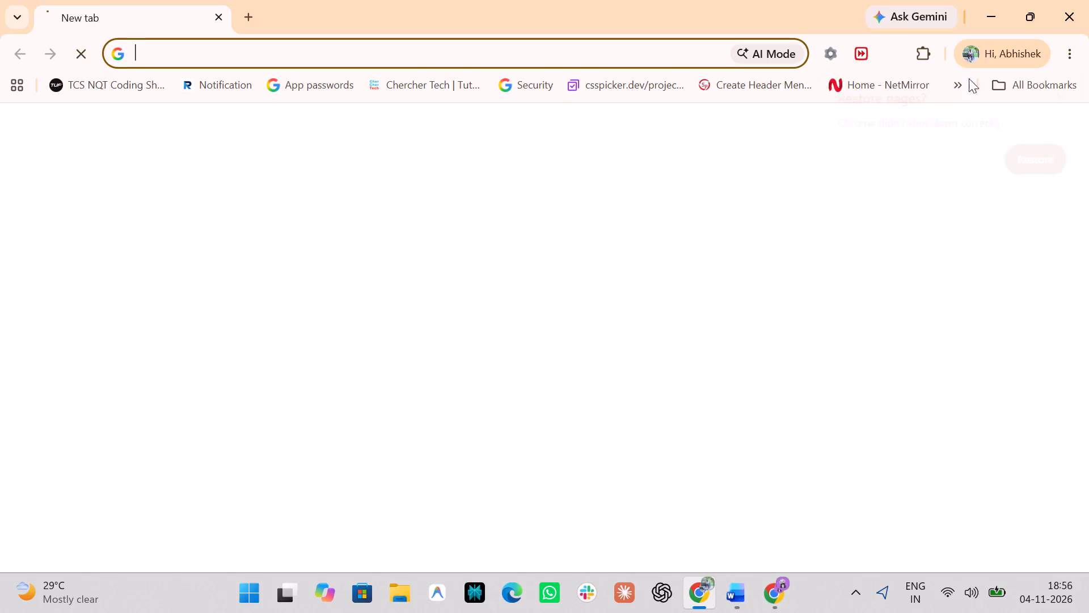
left_click(1035, 153)
left_click(1015, 61)
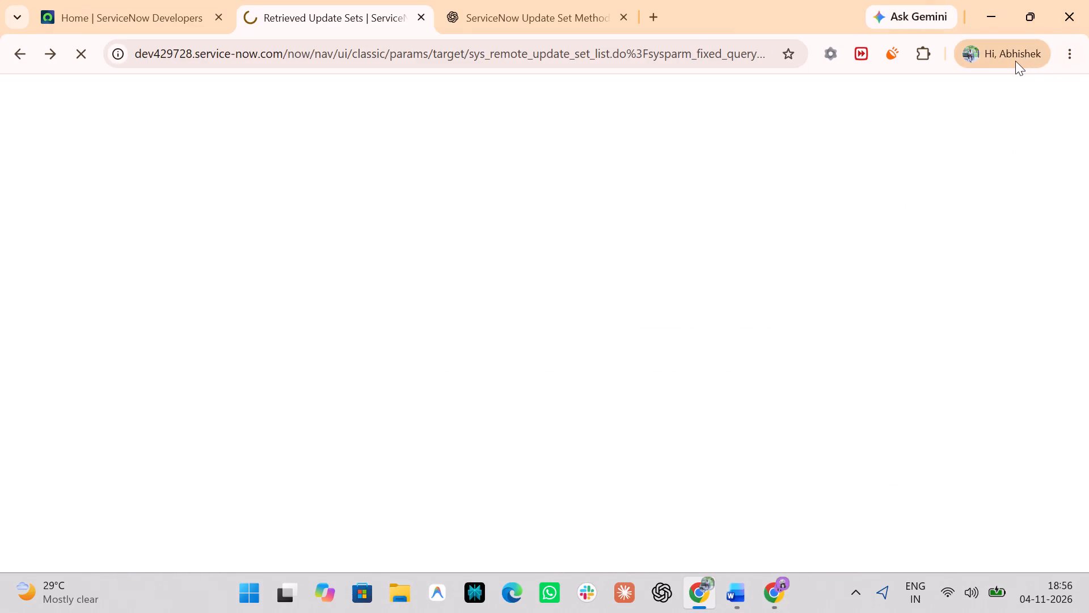
left_click(885, 418)
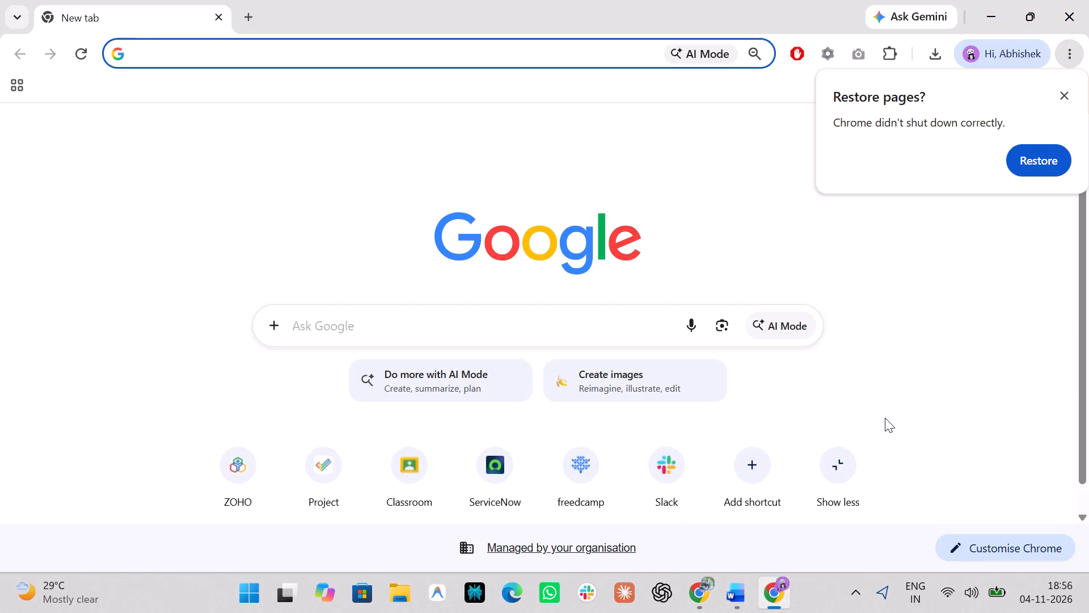
left_click(1040, 171)
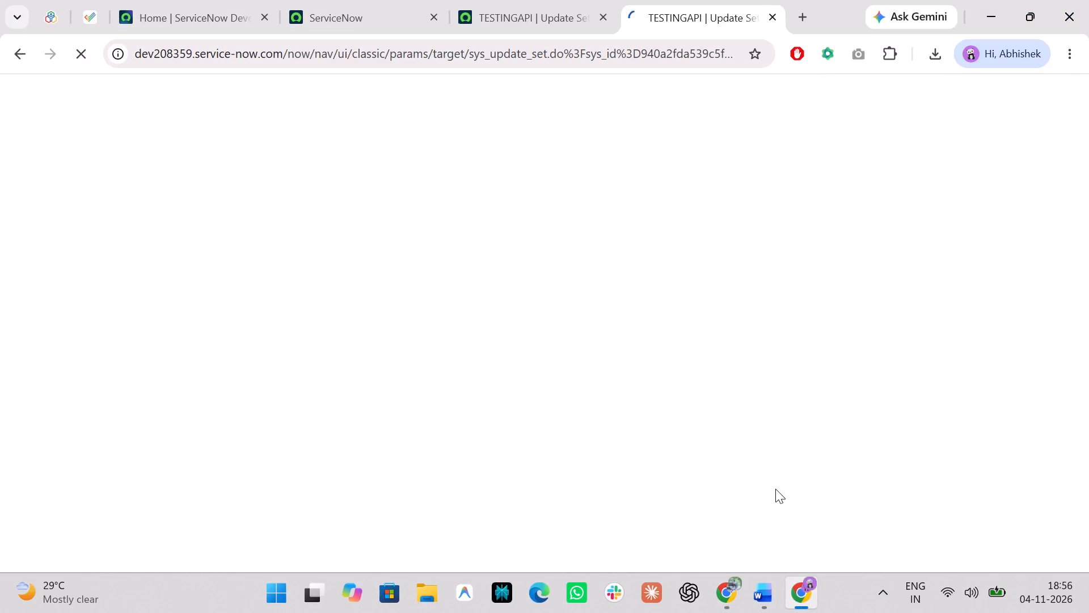
left_click(729, 599)
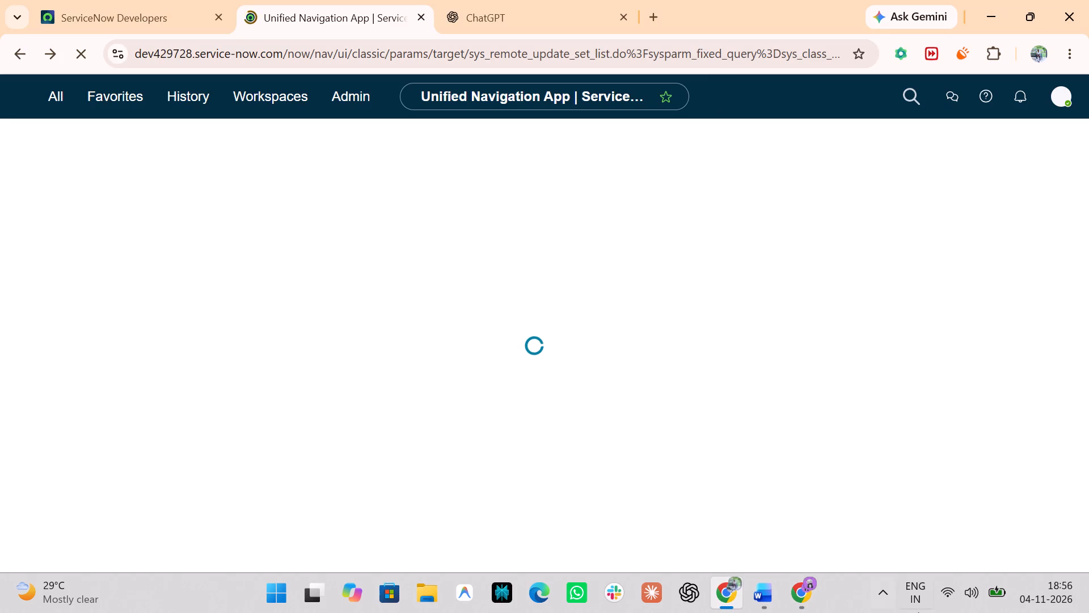
Return to the Word document and review the ending, back up to the TESTINGAPI update set screenshot and Export To XML instructions.
left_click(755, 597)
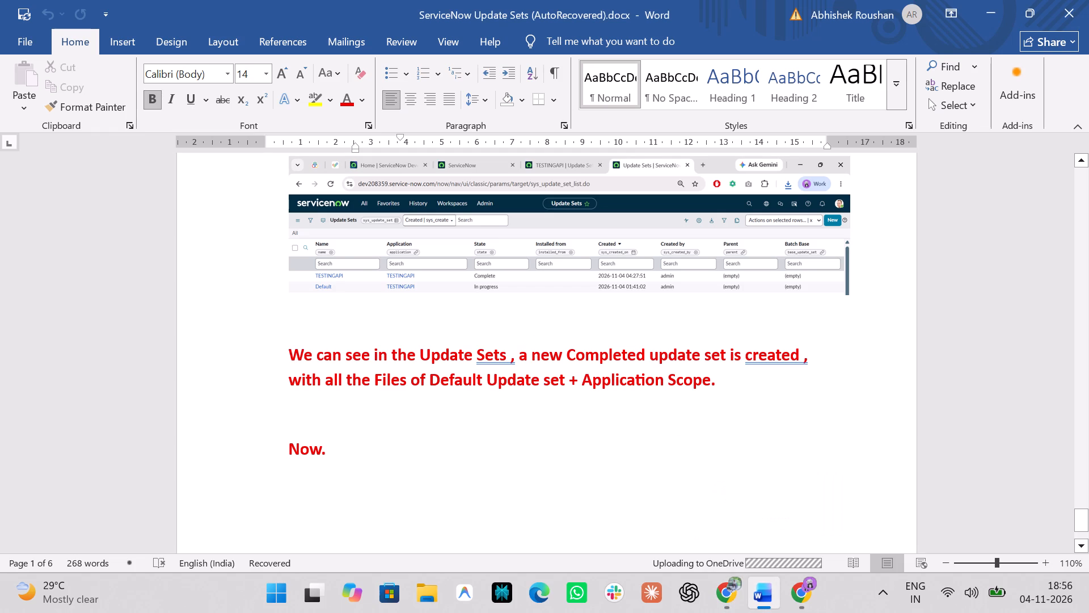
scroll(565, 425, "up", 1)
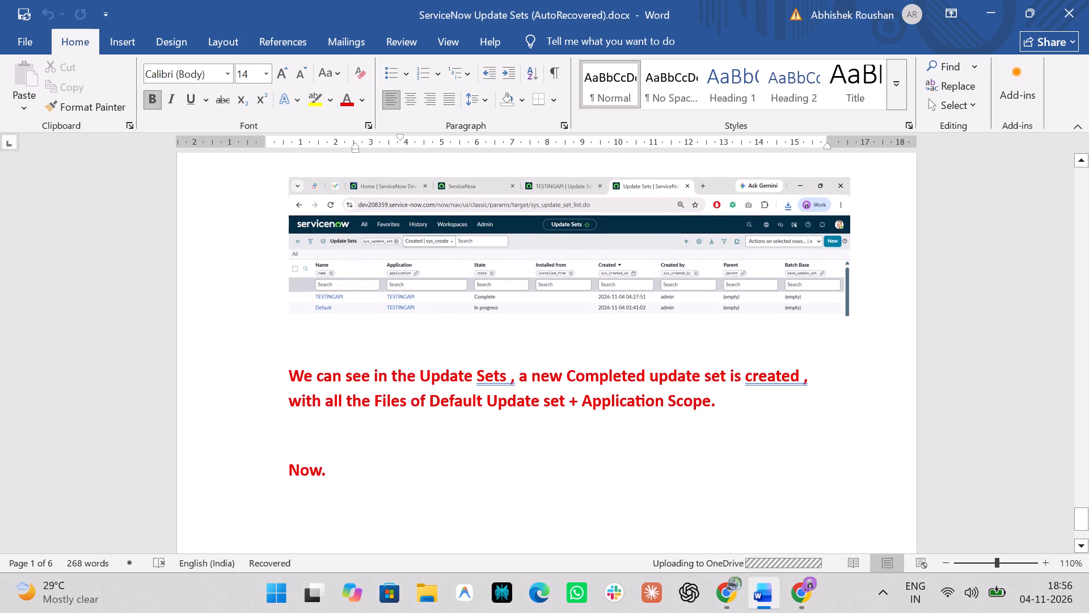
scroll(565, 425, "up", 1)
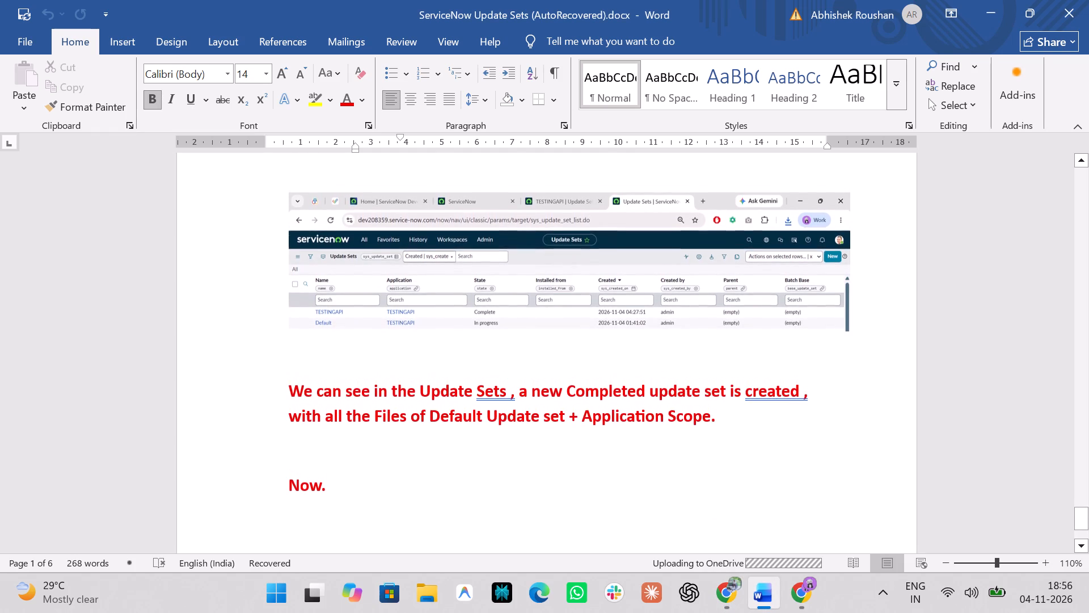
scroll(565, 425, "up", 2)
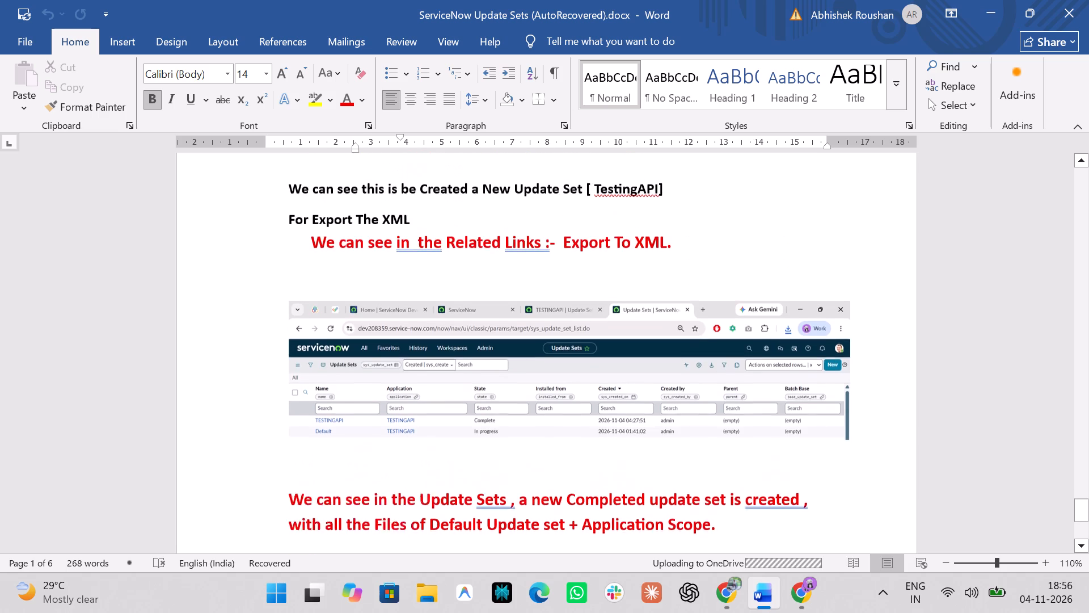
scroll(565, 425, "up", 2)
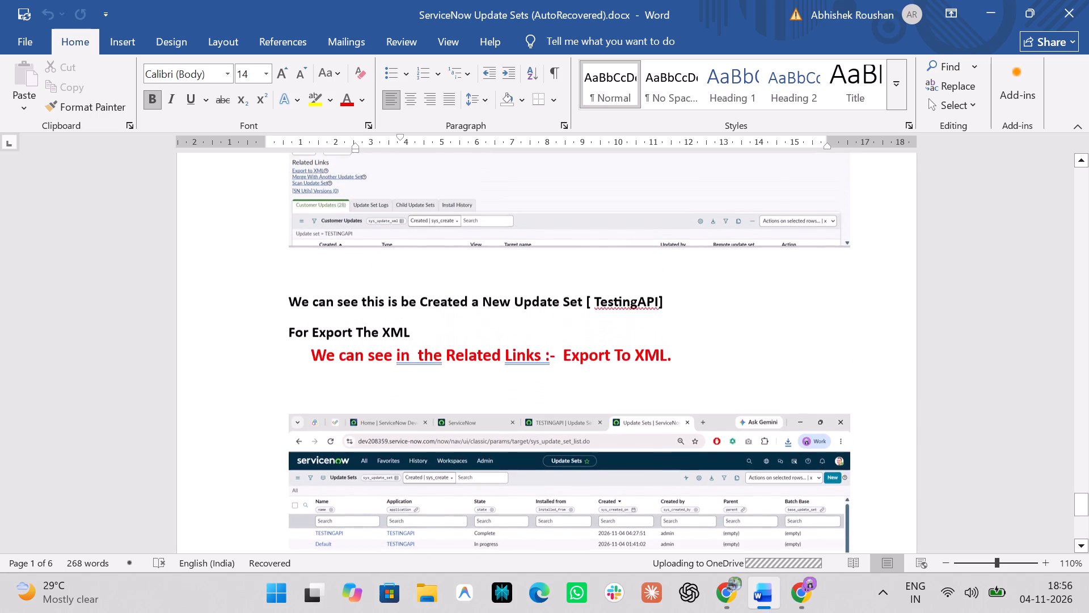
scroll(565, 425, "up", 3)
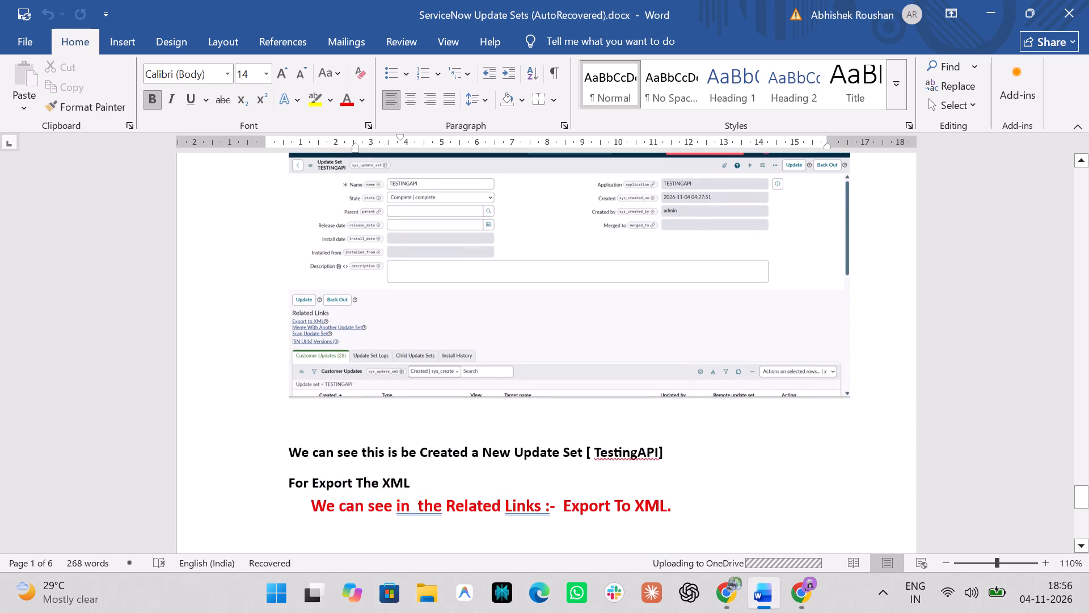
scroll(565, 425, "up", 1)
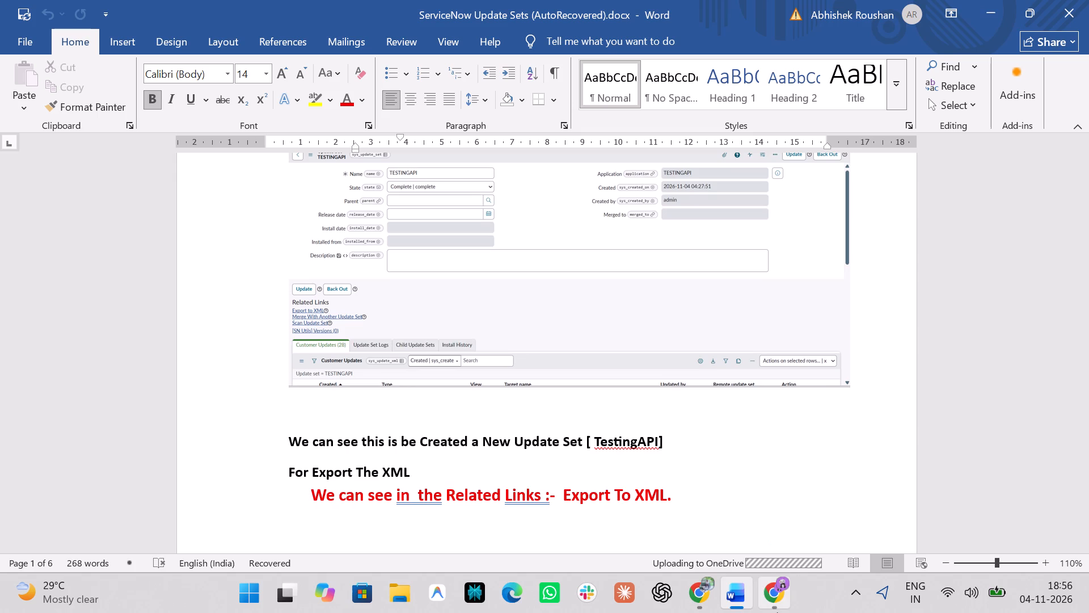
Check the restored work-profile tabs in Chrome, including the Zoho People work schedule, ending on the last ServiceNow update set tab.
left_click(777, 612)
left_click(522, 0)
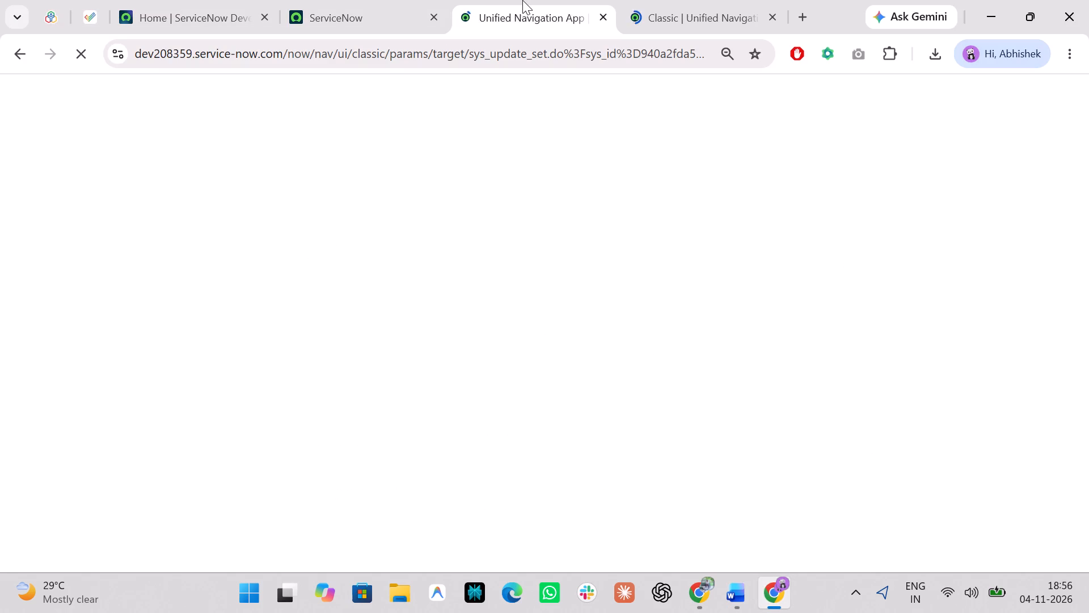
left_click(363, 0)
left_click(183, 0)
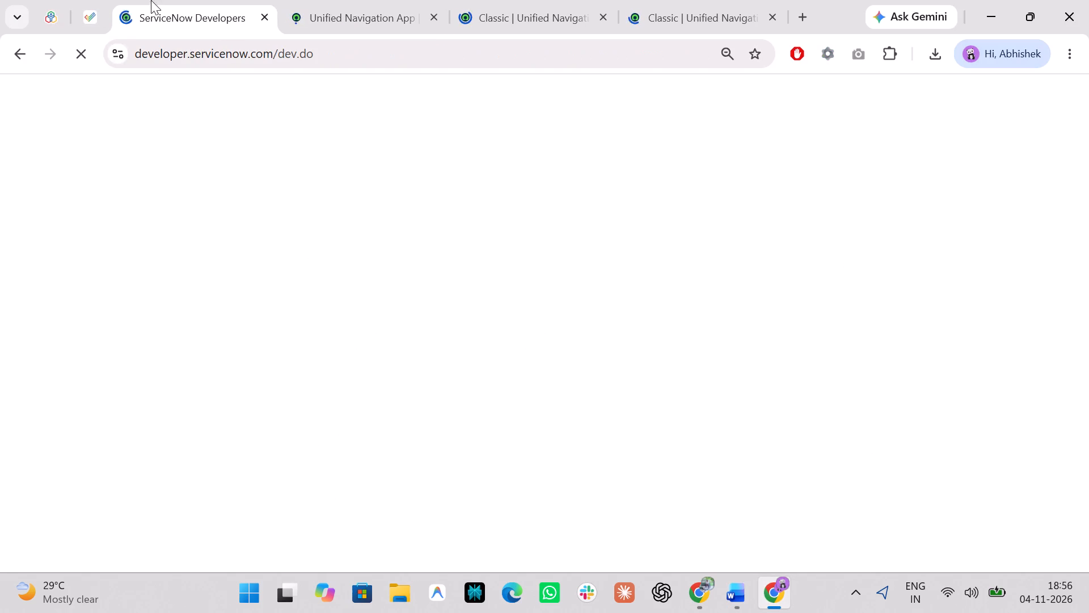
left_click(85, 0)
left_click(44, 0)
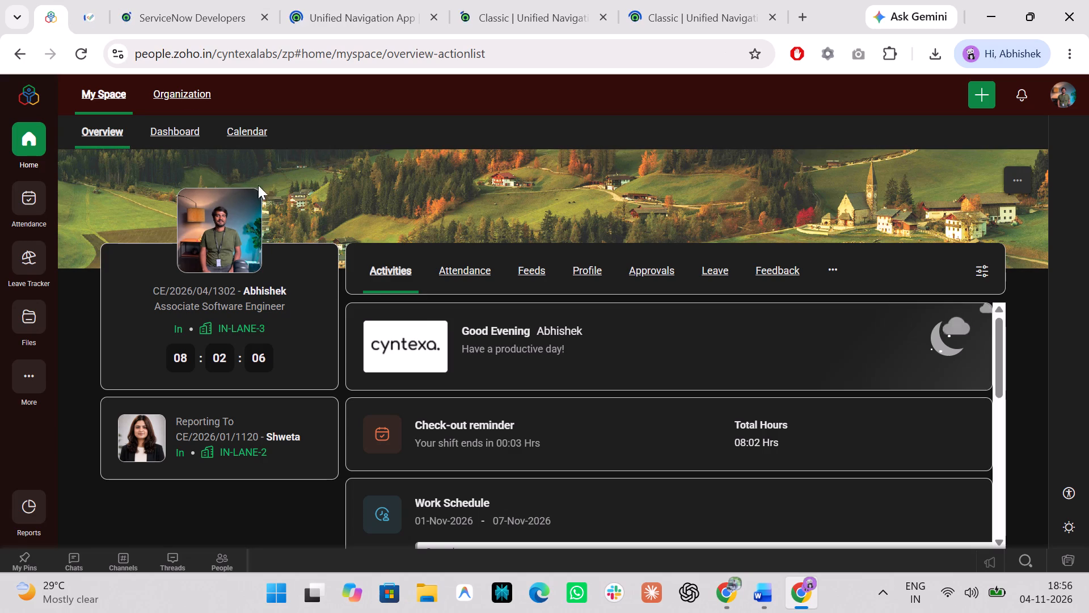
scroll(533, 360, "down", 1)
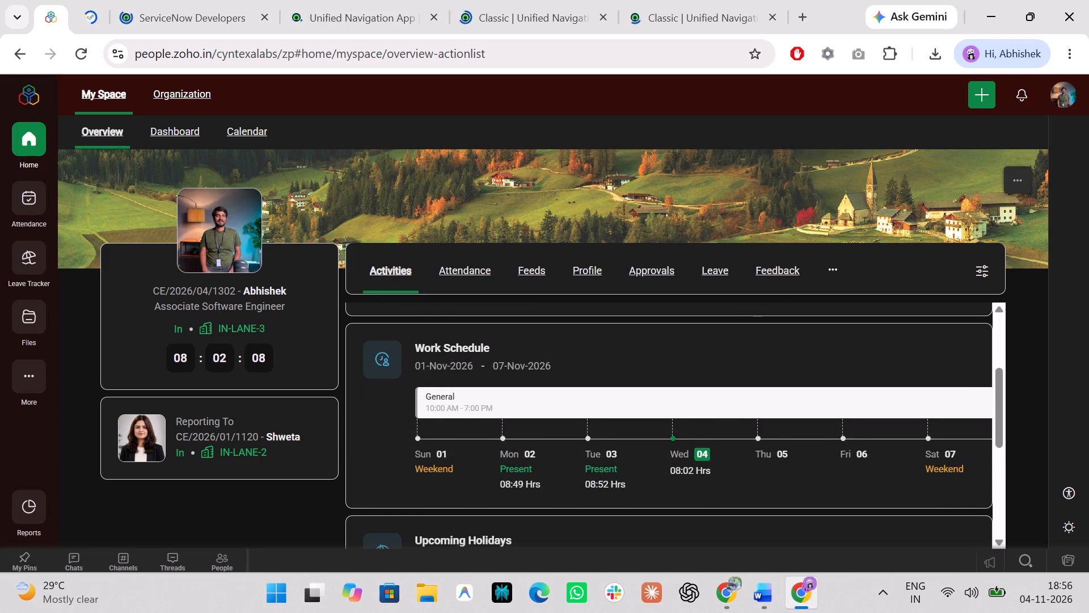
scroll(533, 360, "down", 1)
left_click(748, 0)
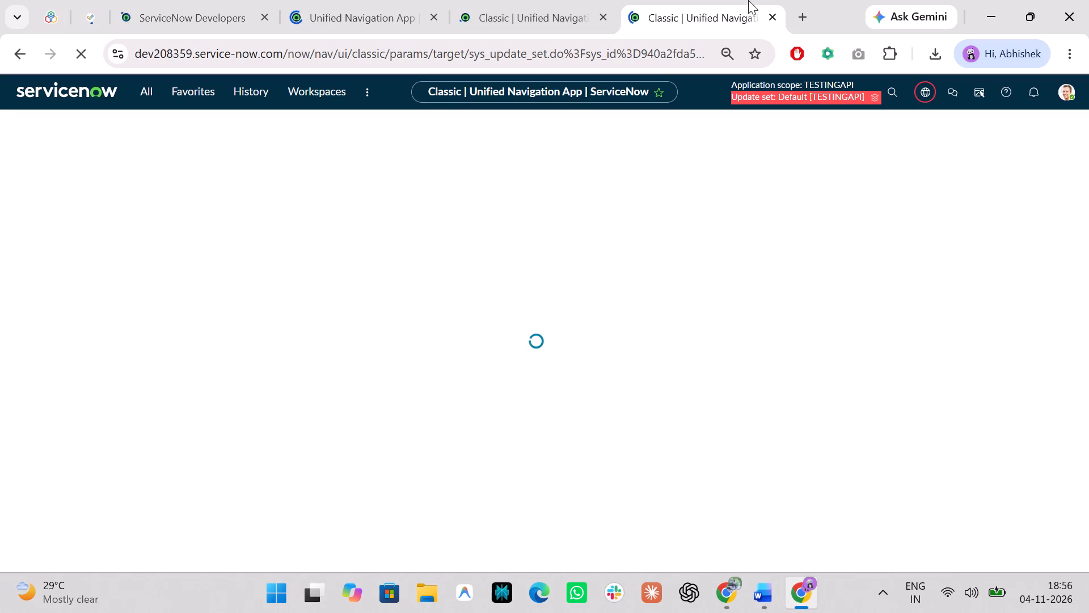
In the personal-profile ServiceNow instance showing Retrieved Update Sets, search the application scope picker for "test".
left_click(733, 583)
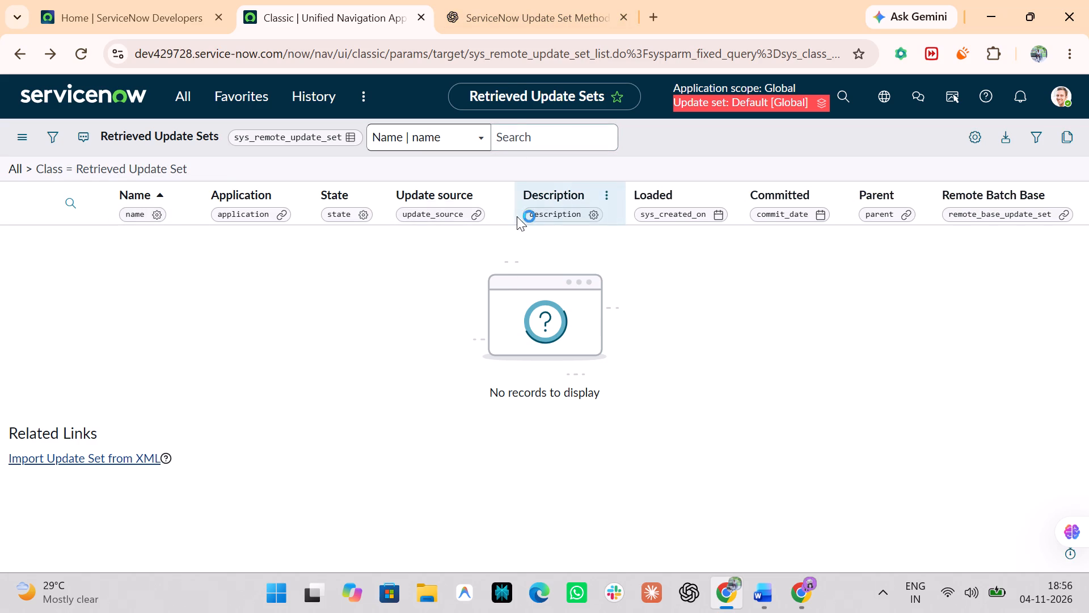
left_click(896, 99)
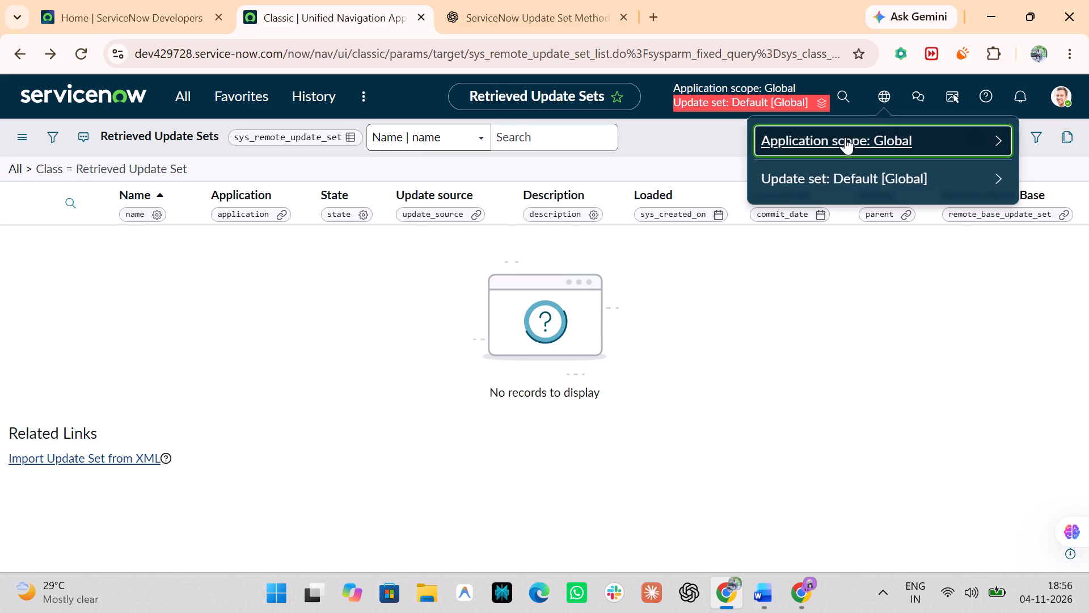
left_click(845, 137)
left_click(783, 589)
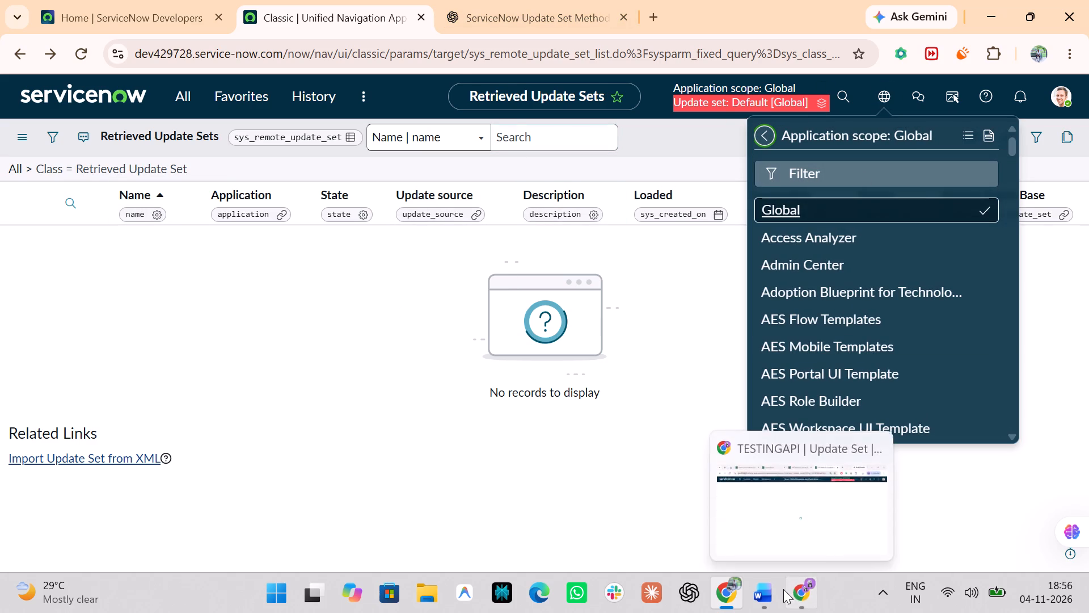
left_click(783, 589)
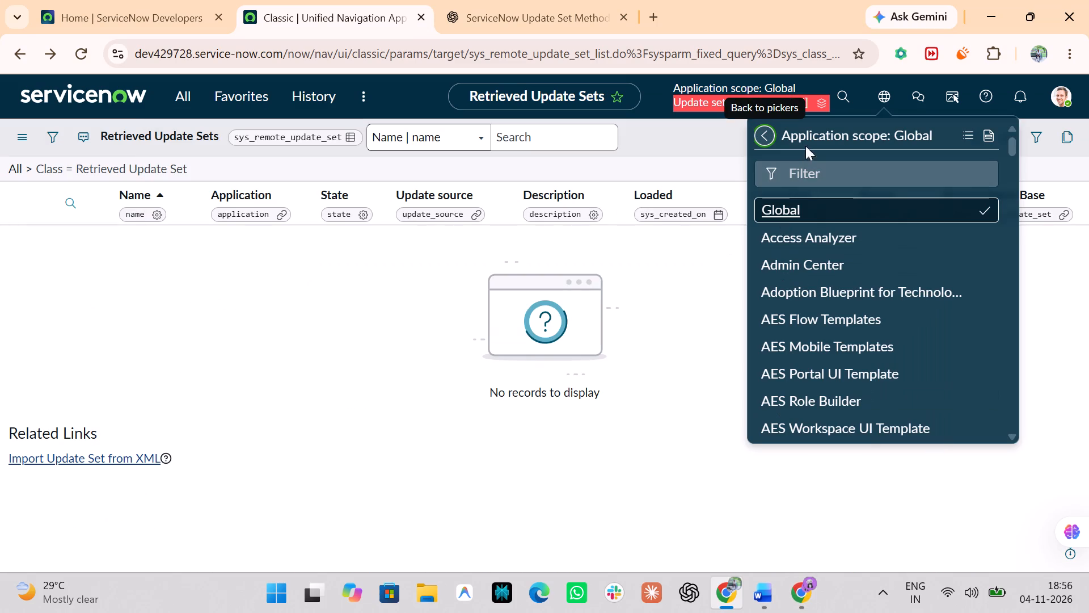
left_click(809, 166)
type("test")
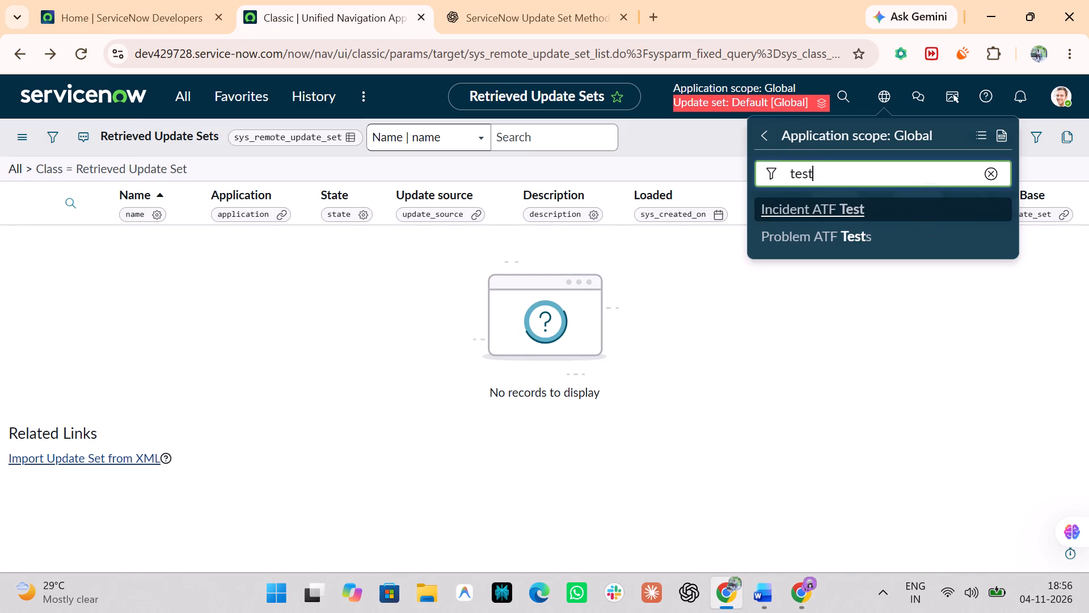
left_click(783, 388)
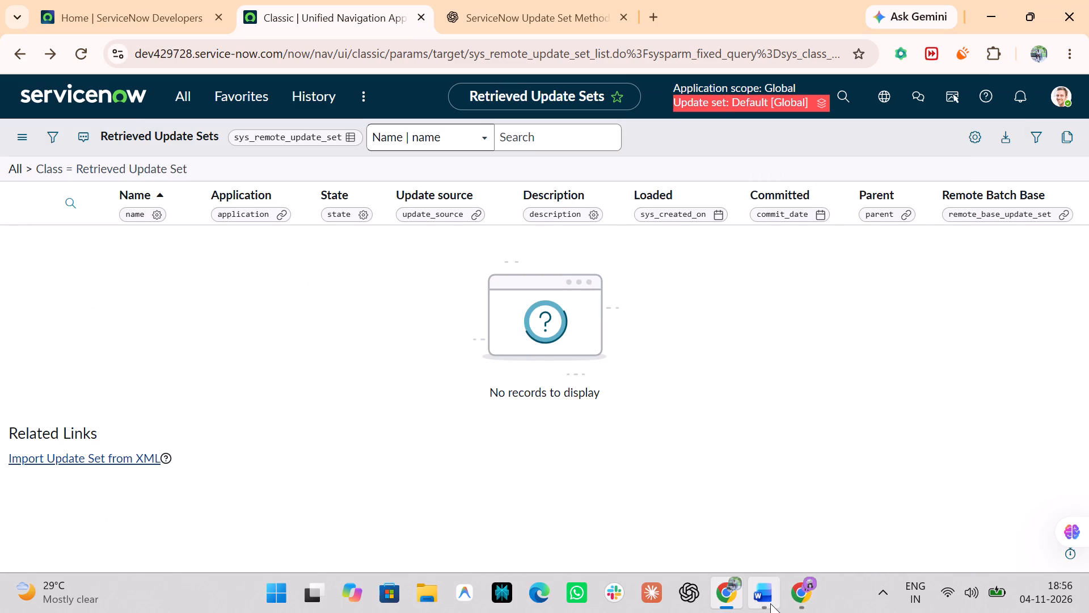
left_click(796, 589)
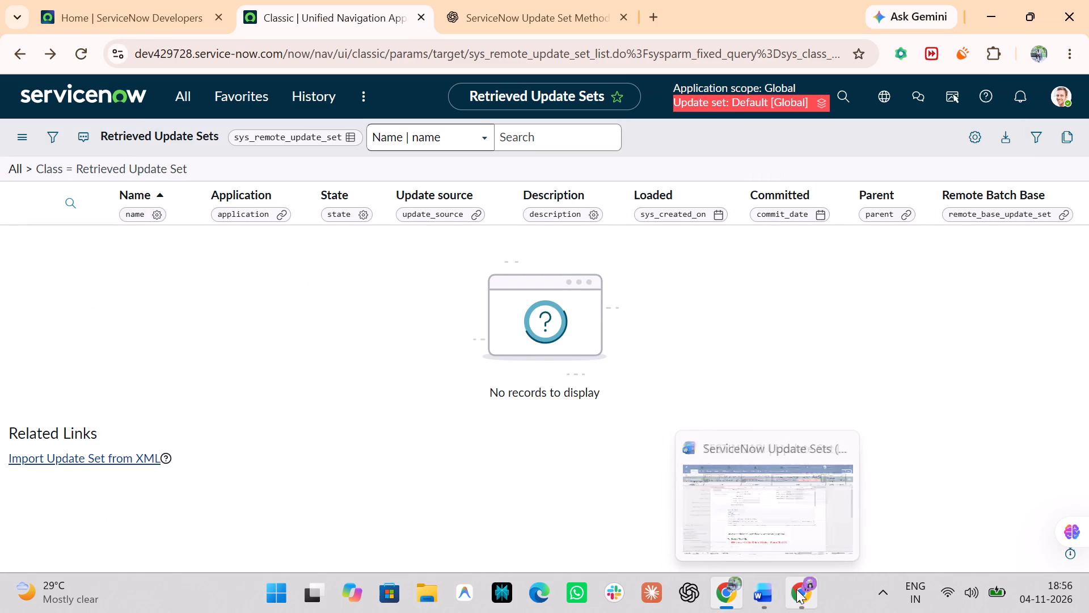
Switch back to the Word document and go to its final "Now." line.
left_click(773, 598)
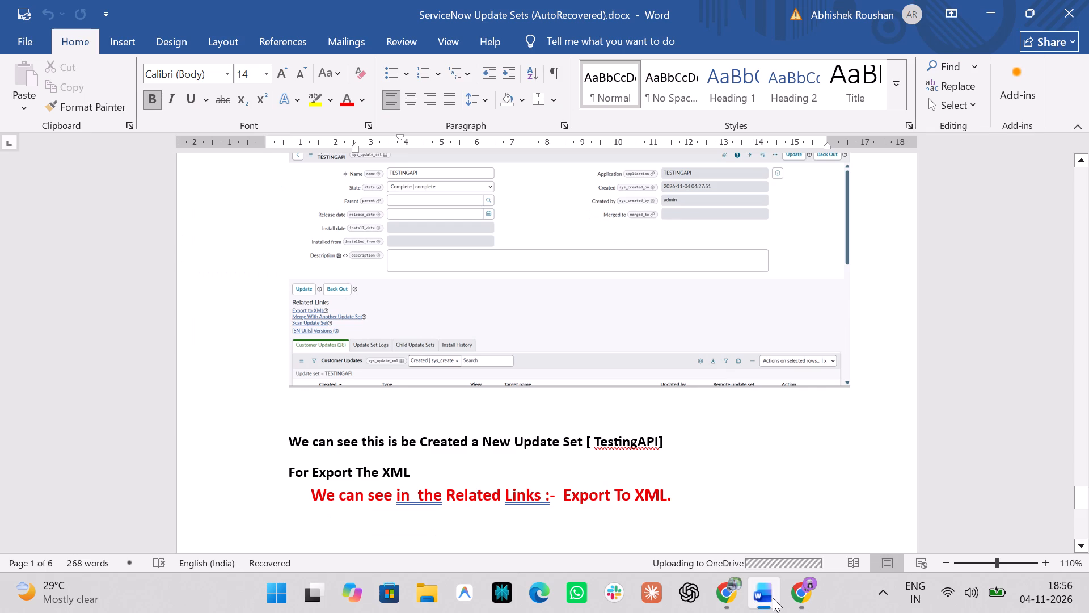
left_click(682, 489)
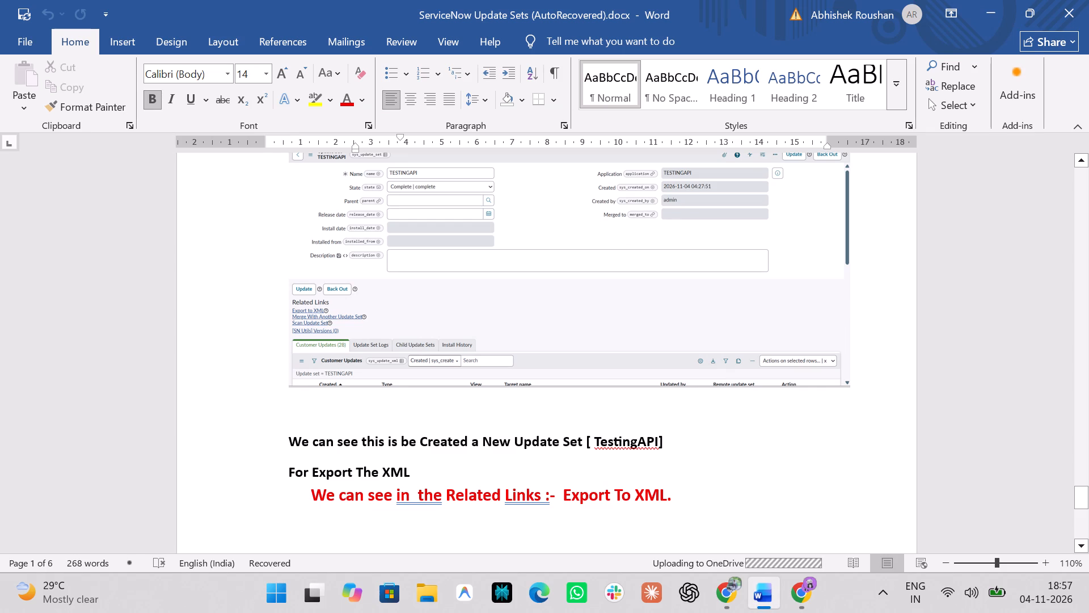
scroll(731, 442, "down", 2)
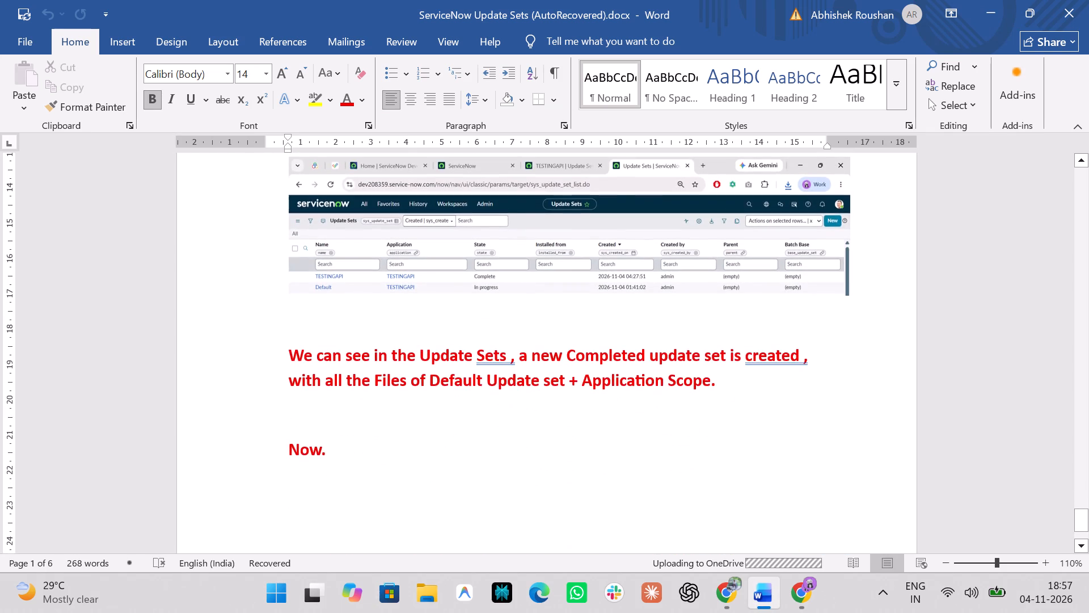
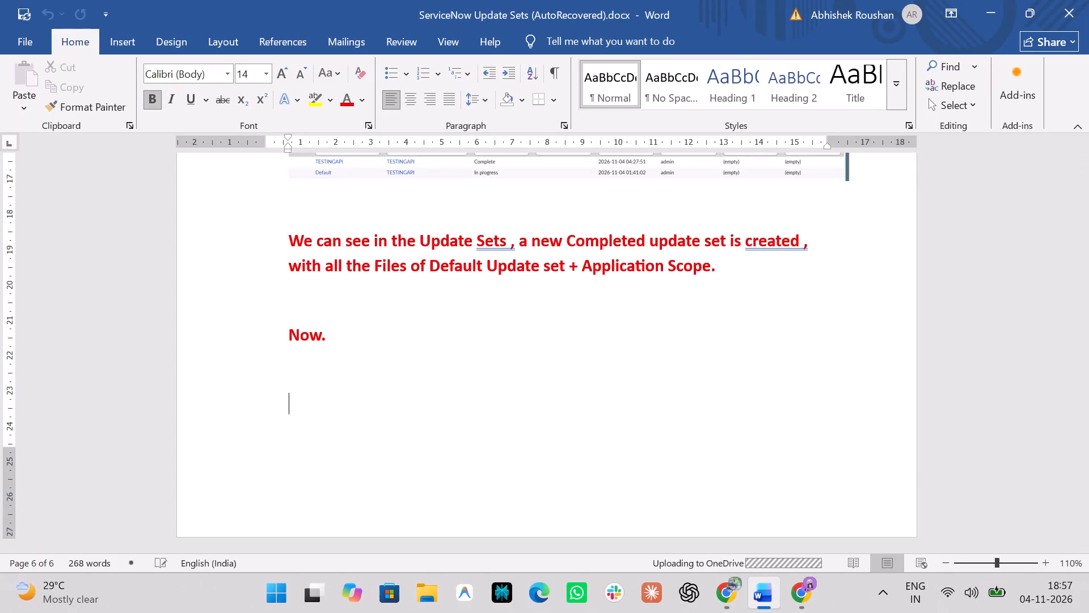
Extend the final "Now." line of the document to read "Now, In the another Instance we can retrive update set".
key("Return")
key("Return")
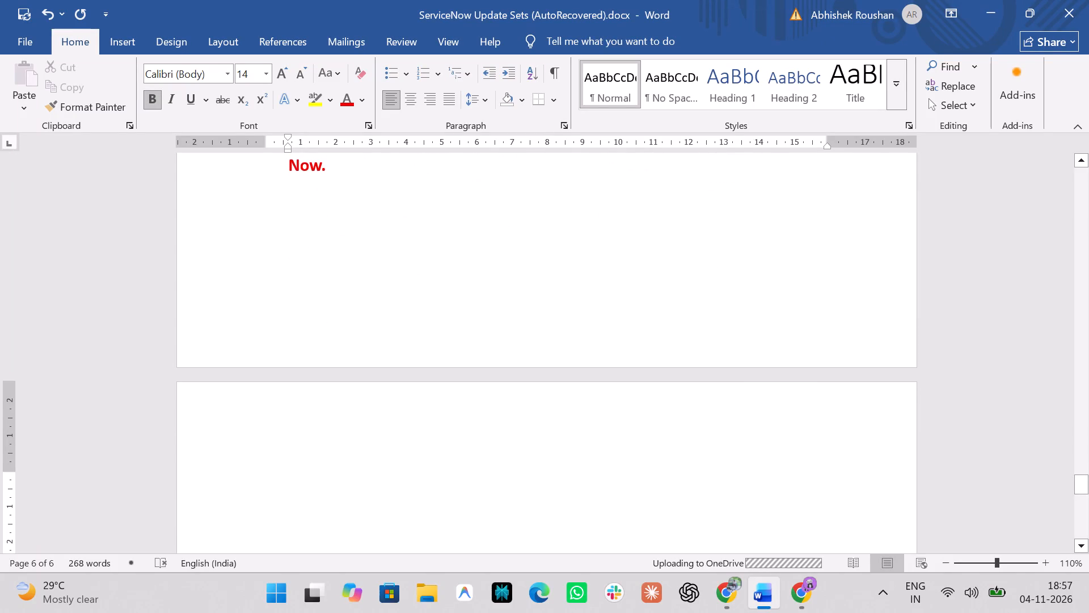
key("BackSpace")
key("BackSpace")
key("Up")
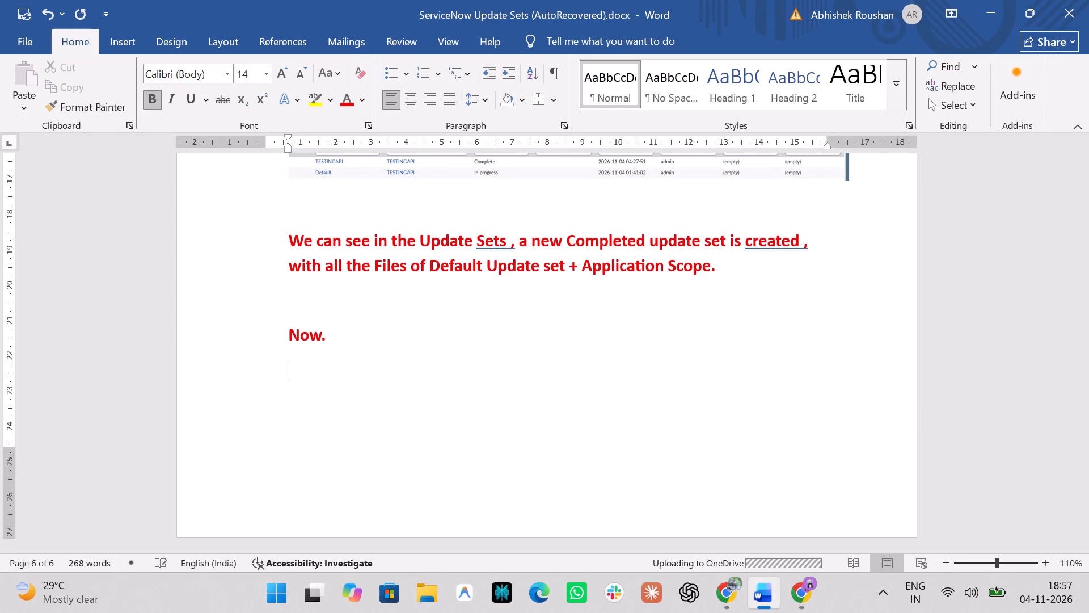
key("Up")
key("End")
key("space")
key("BackSpace")
key("BackSpace")
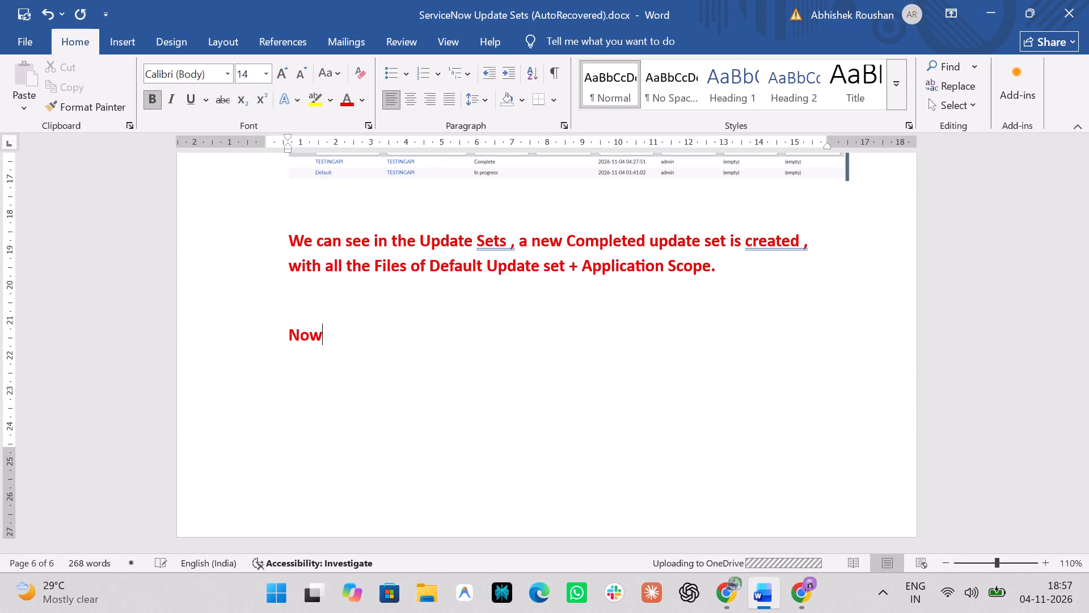
type(", In the another")
key("space")
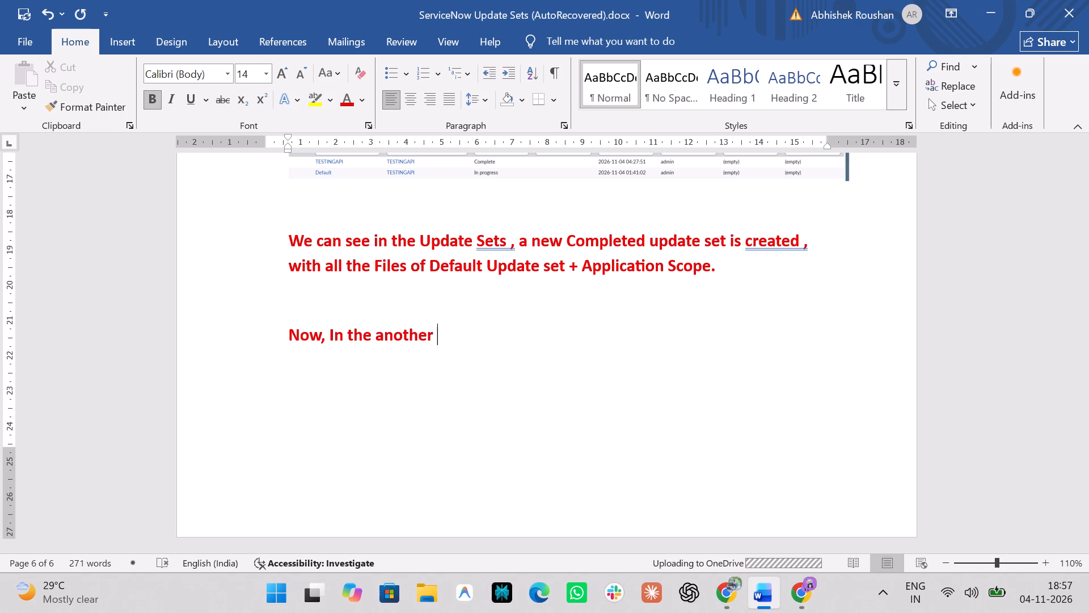
type("Inc")
key("BackSpace")
type("stance")
key("space")
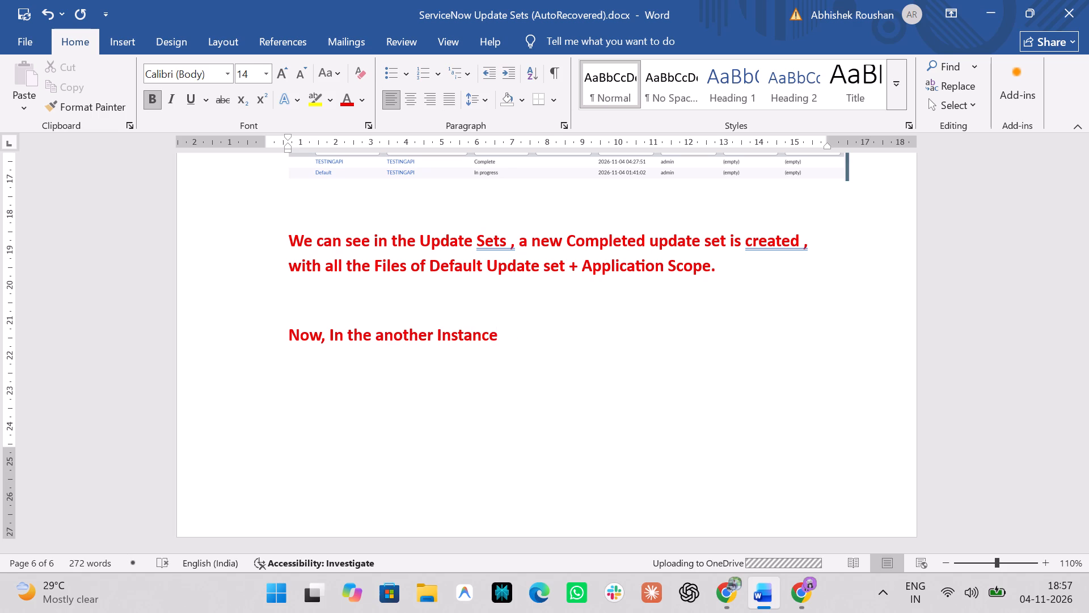
type("we can retrive update set")
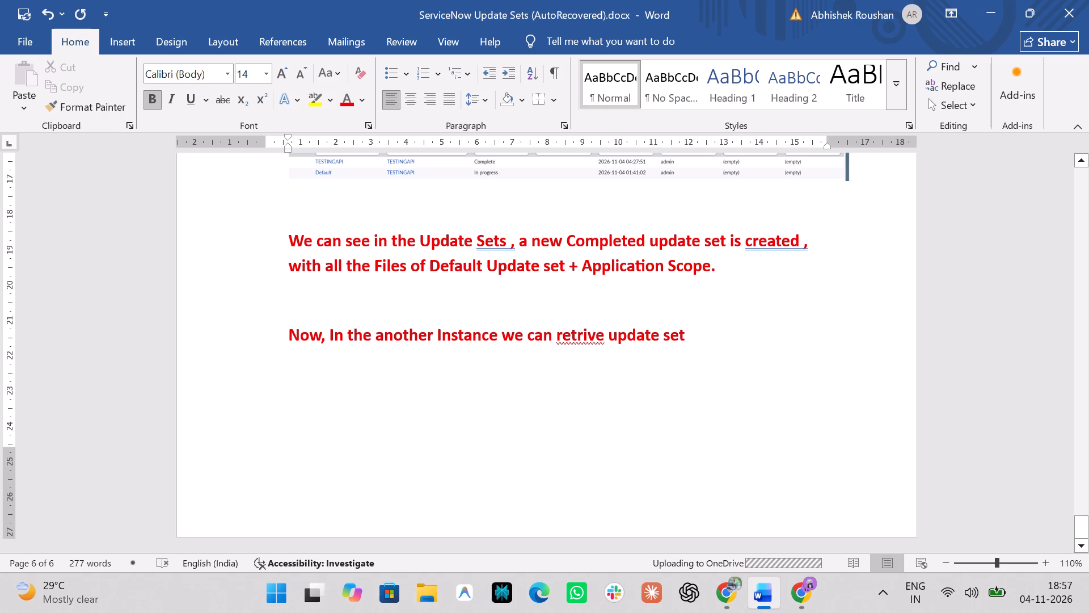
Correct "retrive" to "retrieve" in that sentence and add empty lines below it.
left_click_drag(583, 336, 573, 334)
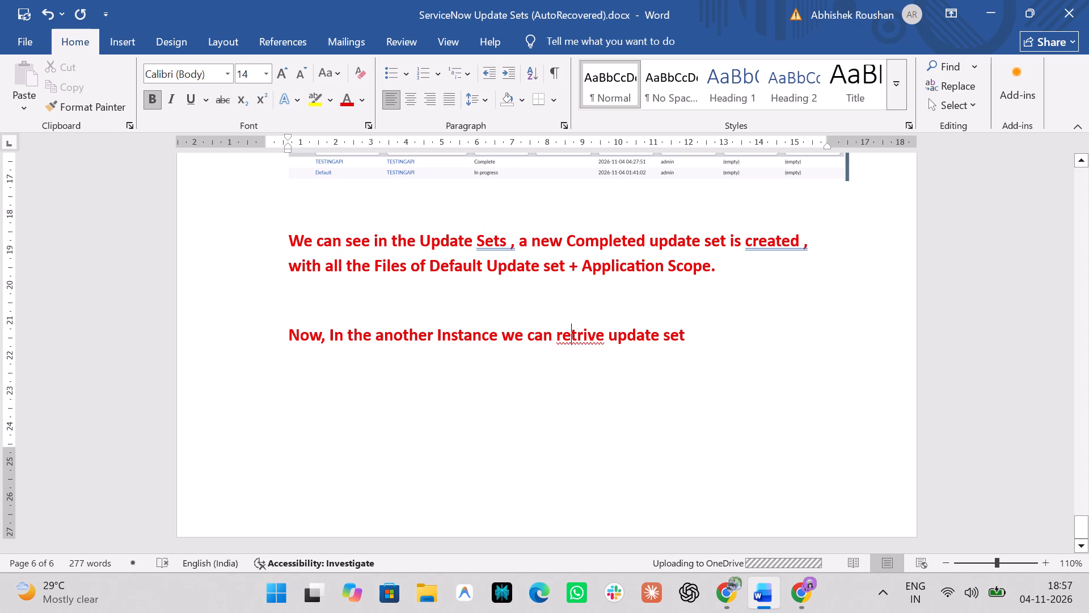
key("Right")
key("Right")
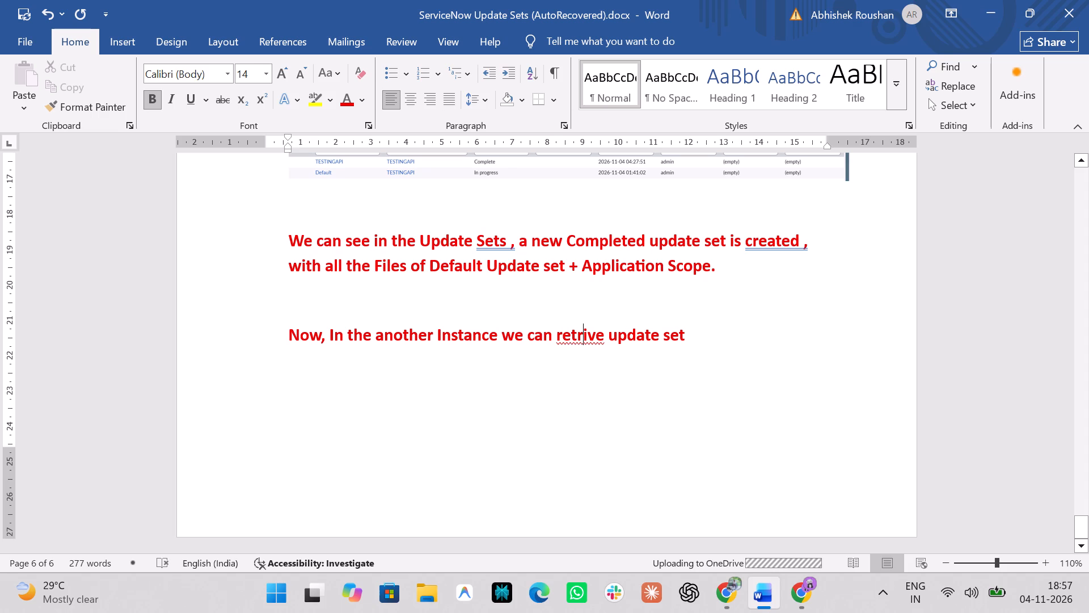
key("e")
key("Right")
key("BackSpace")
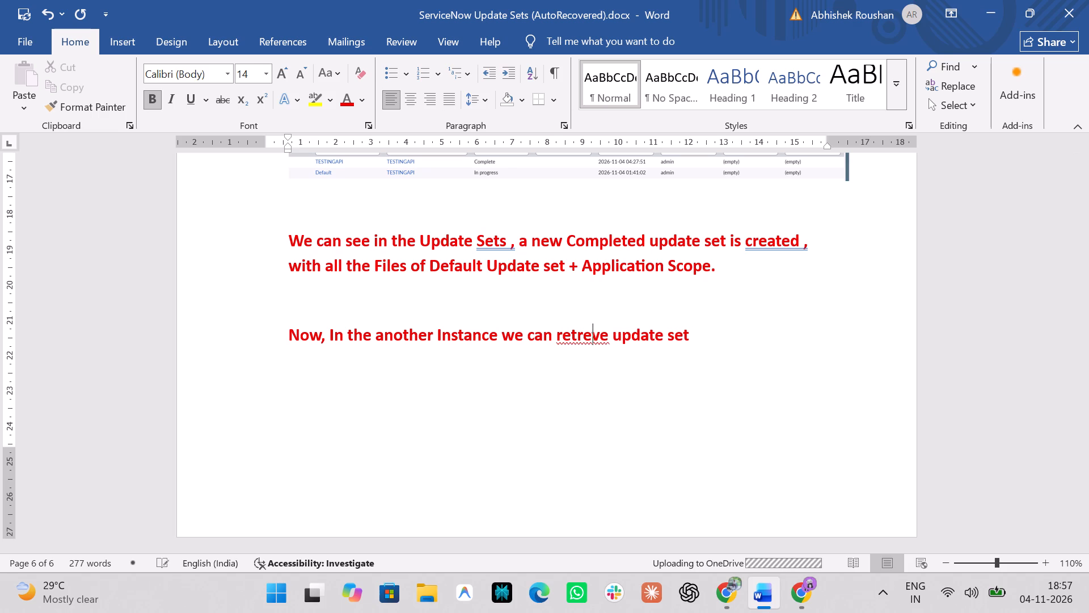
key("BackSpace")
type("ie")
key("End")
key("Return")
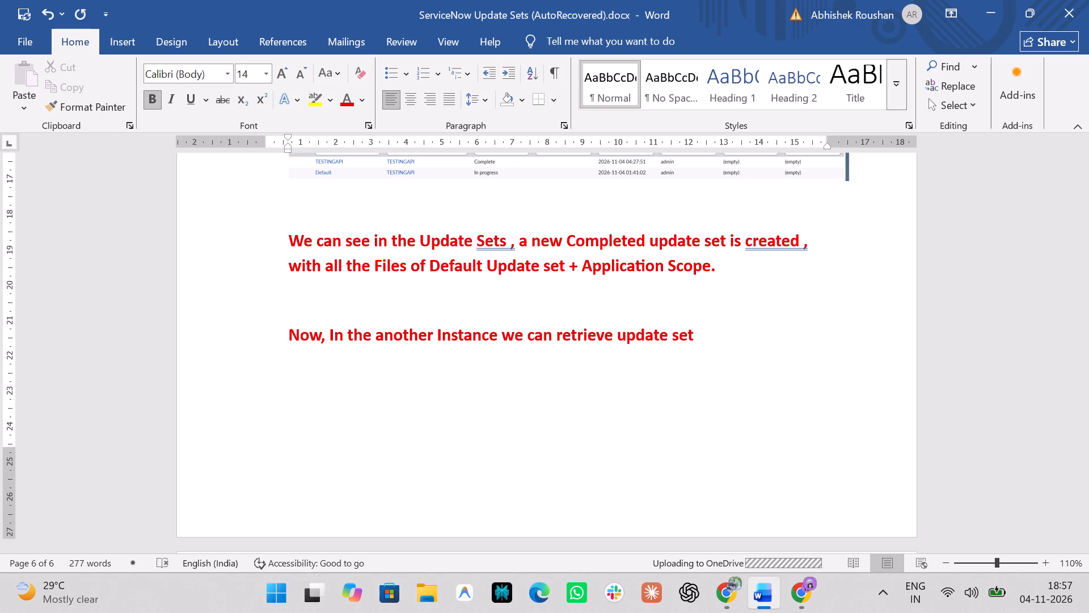
key("Return")
key("Return")
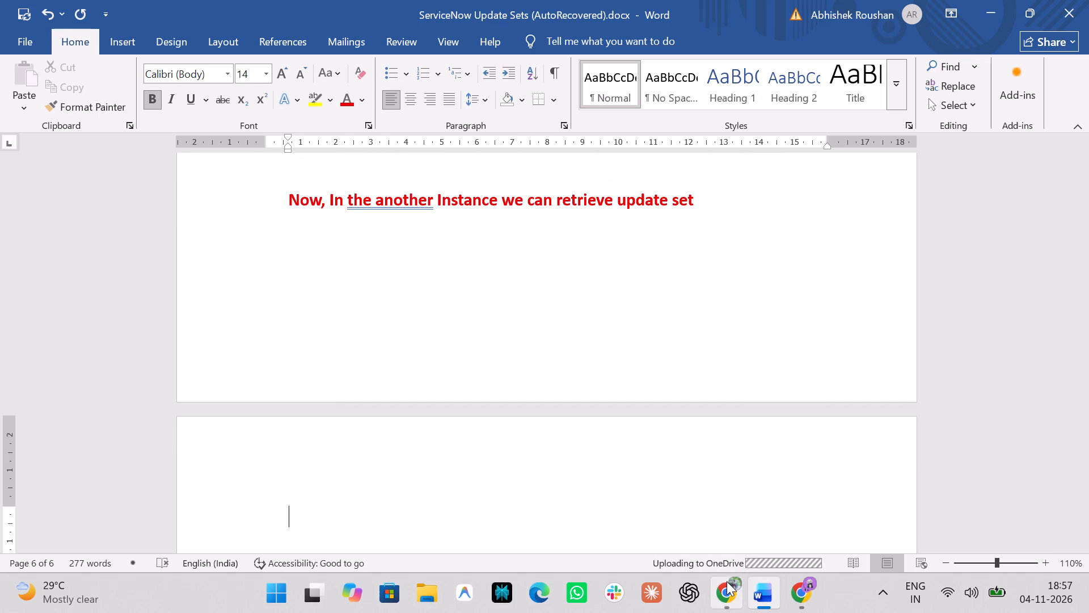
Capture the Retrieved Update Sets page, including the Import Update Set from XML link, in Chrome and paste it at the end of the Word document.
left_click(727, 581)
left_click(579, 465)
key("F23")
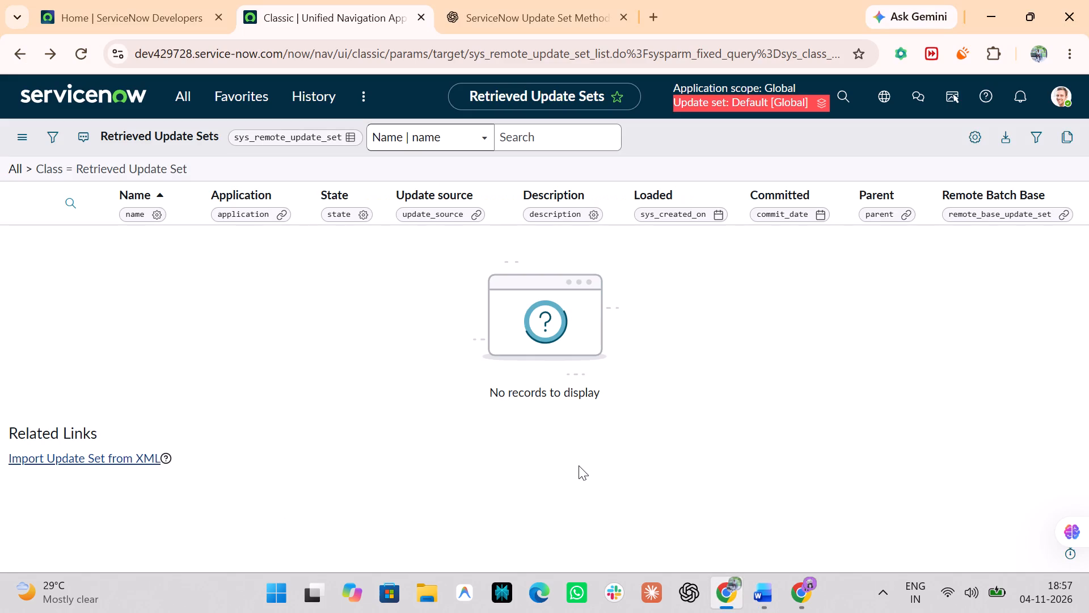
key("Print")
left_click_drag(0, 0, 1088, 425)
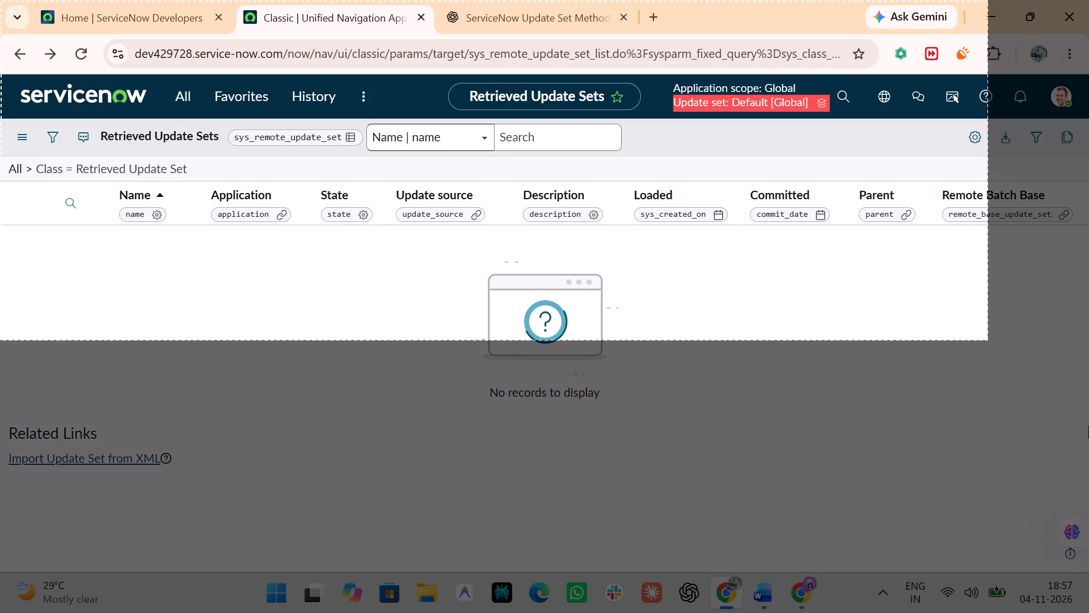
left_click_drag(1088, 425, 1088, 478)
left_click(762, 594)
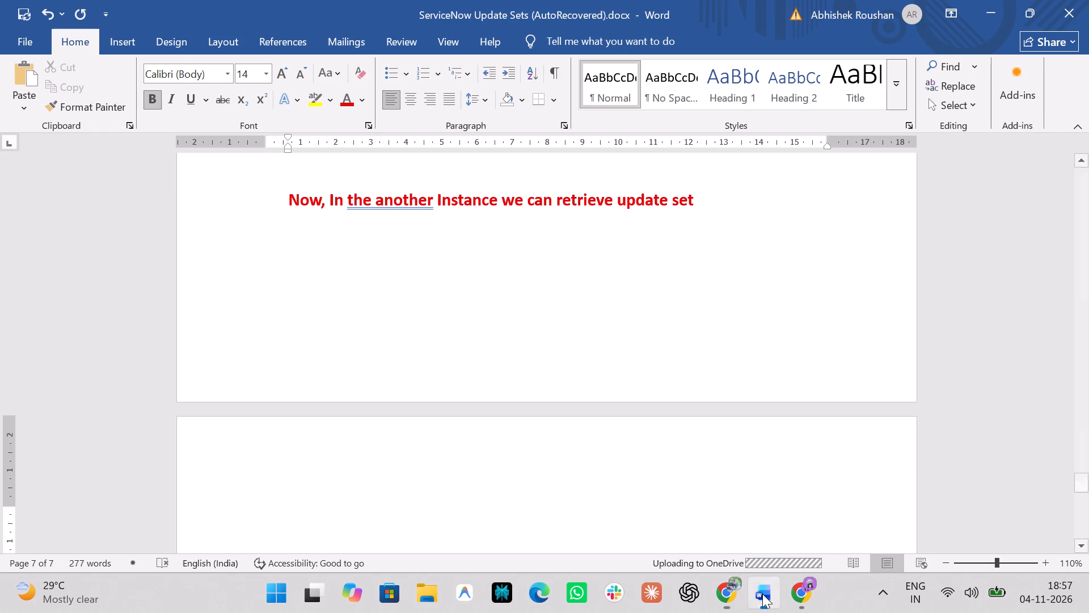
key("ctrl+v")
scroll(486, 468, "down", 1)
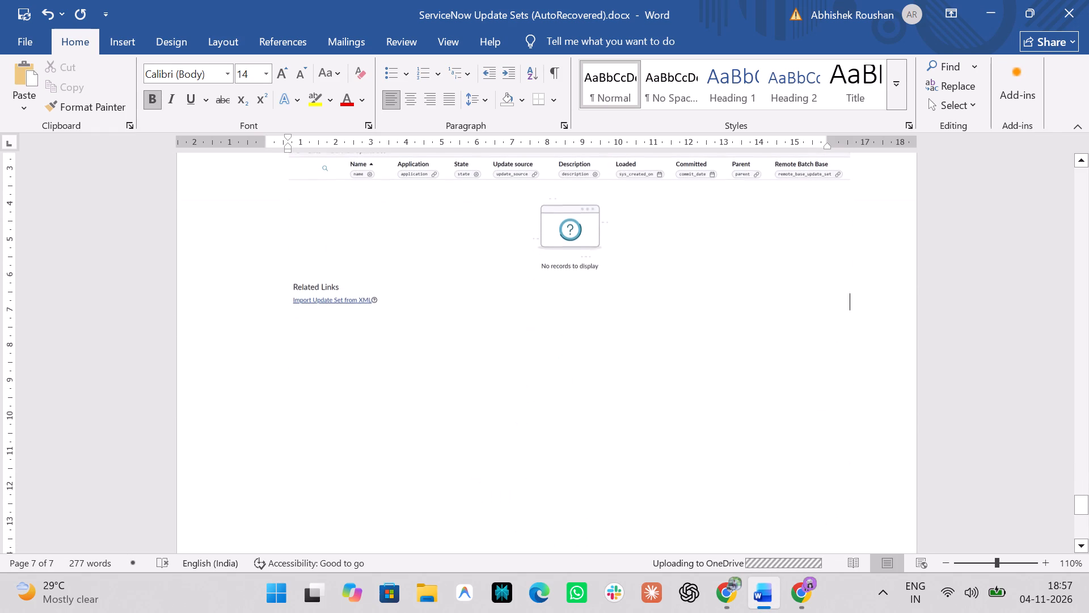
Add the line "In the RELATIVE LINKS" below the pasted screenshot and start a new paragraph.
key("Return")
type("in the")
key("space")
type("REl")
key("BackSpace")
type("LATIVE LIK")
key("shift+BackSpace")
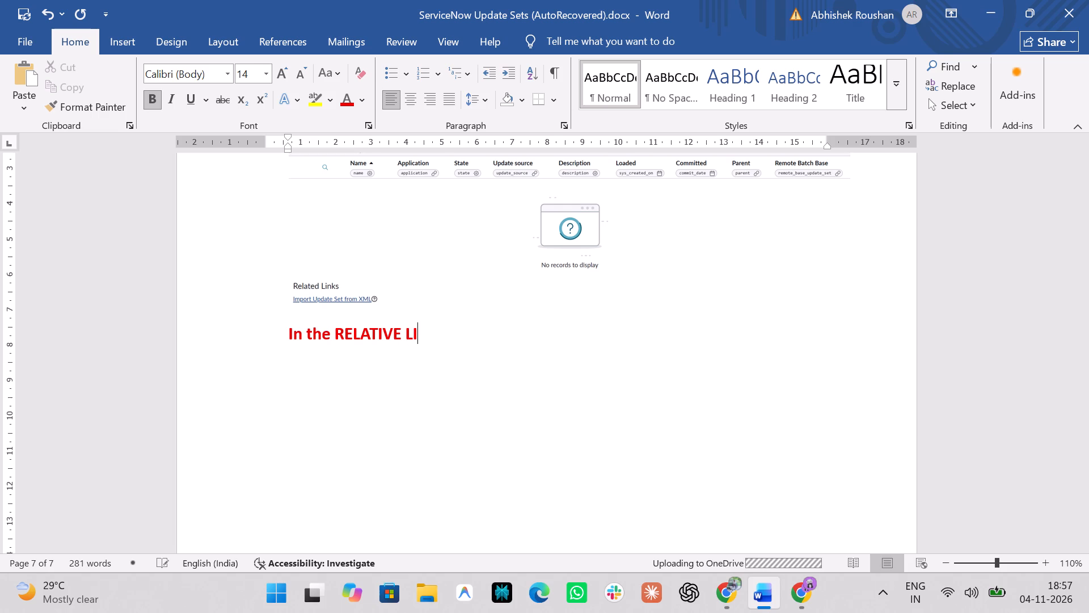
type("NKS")
key("Return")
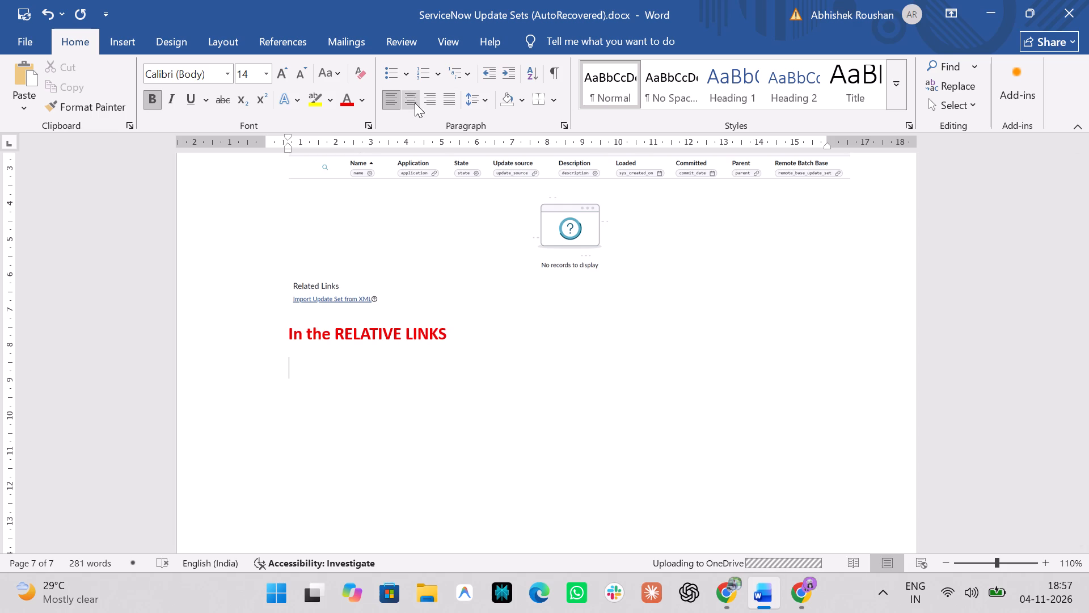
Switch the font colour to black and write "Import the update set from the xml , that xml we will downloaded.".
left_click(355, 98)
left_click(360, 99)
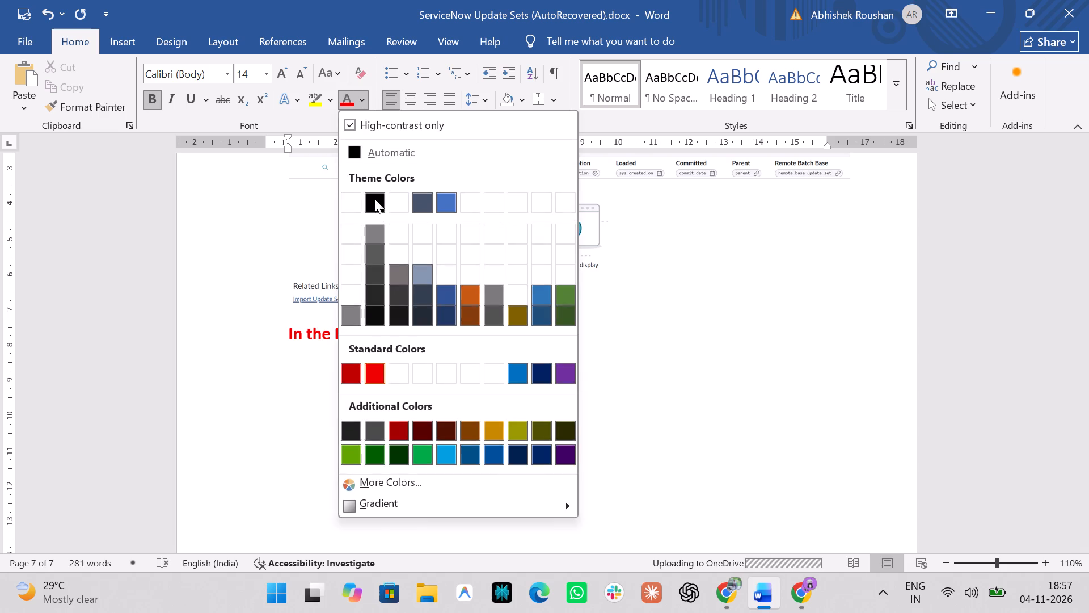
left_click(369, 199)
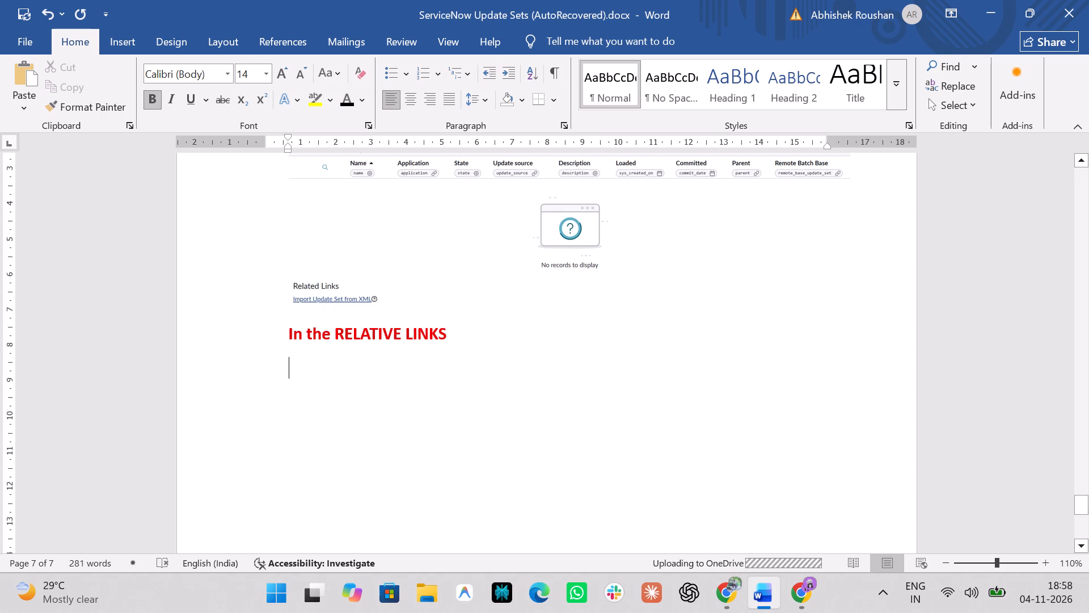
type("import the update set from the")
key("space")
type("xml , that xml we will downlode")
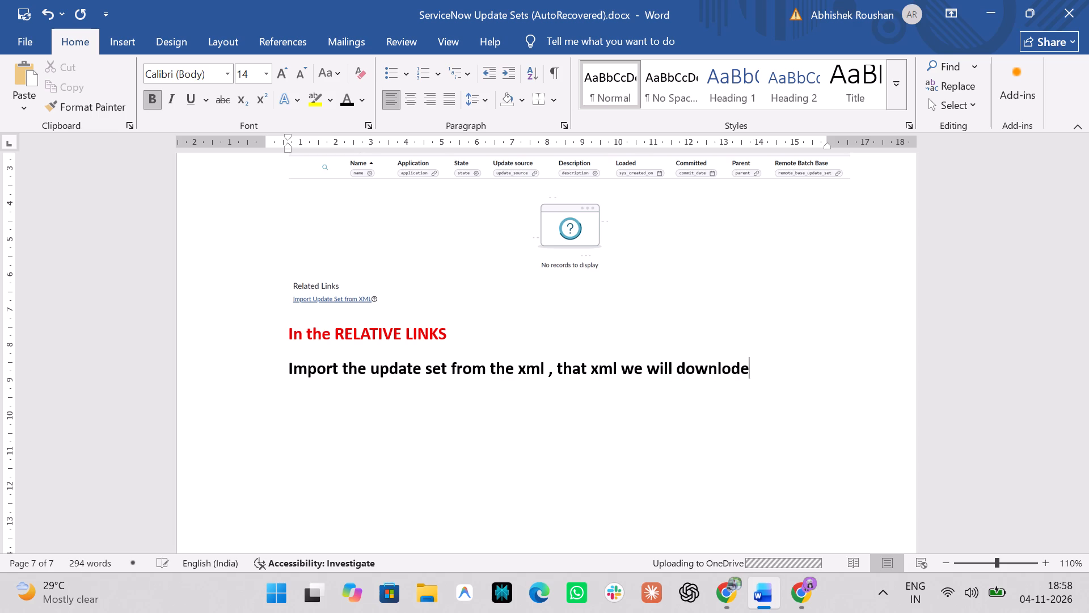
type("d.")
key("Return")
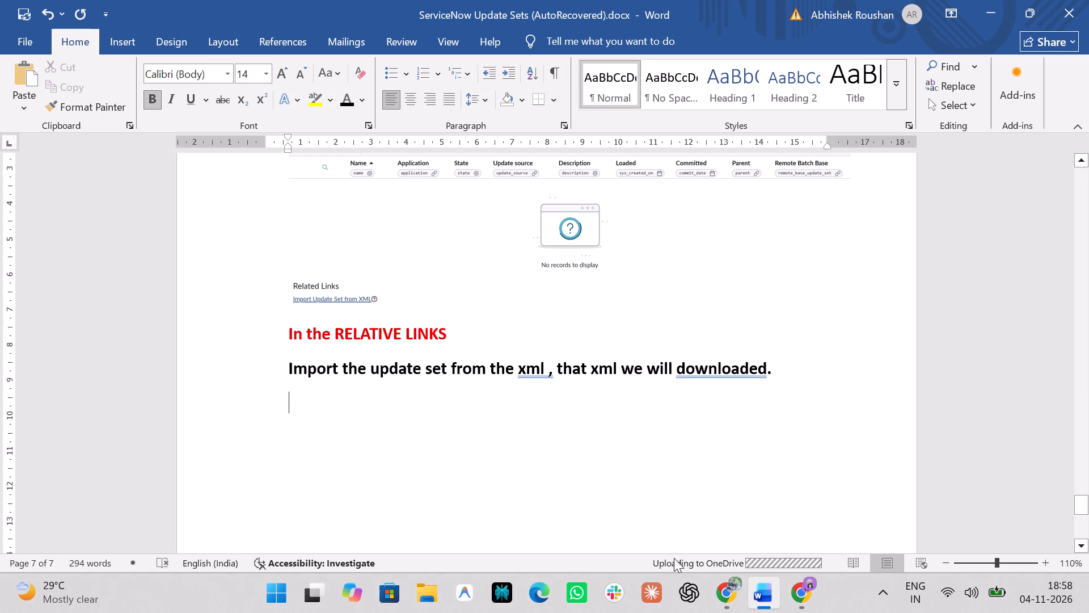
In the Chrome ServiceNow instance, open Import Update Set from XML and choose the sys_remote_update_set_967a635e539c5f50 file from Downloads.
left_click(727, 603)
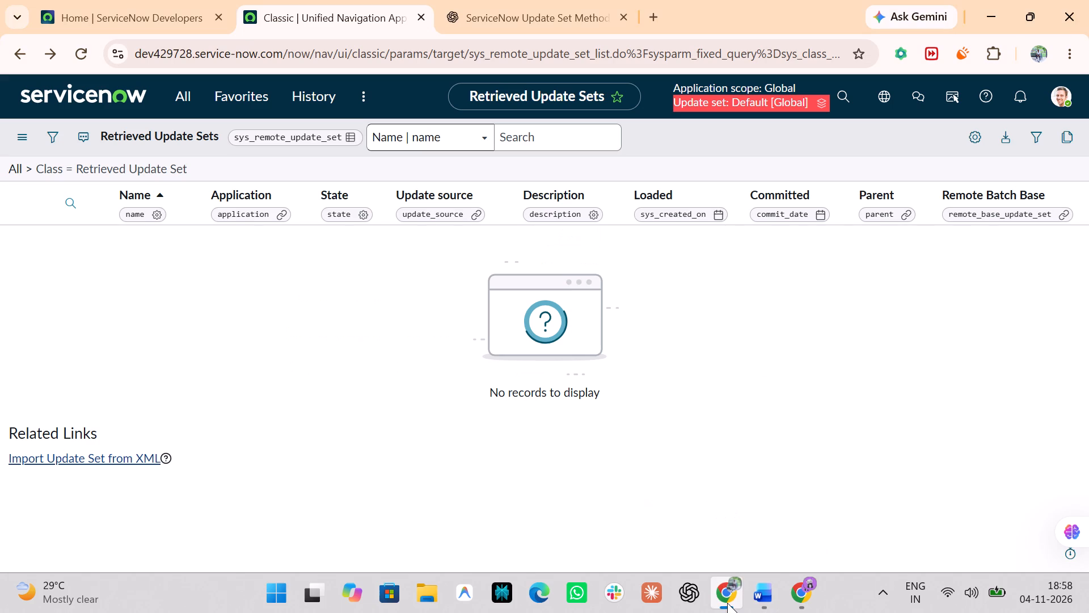
left_click(115, 456)
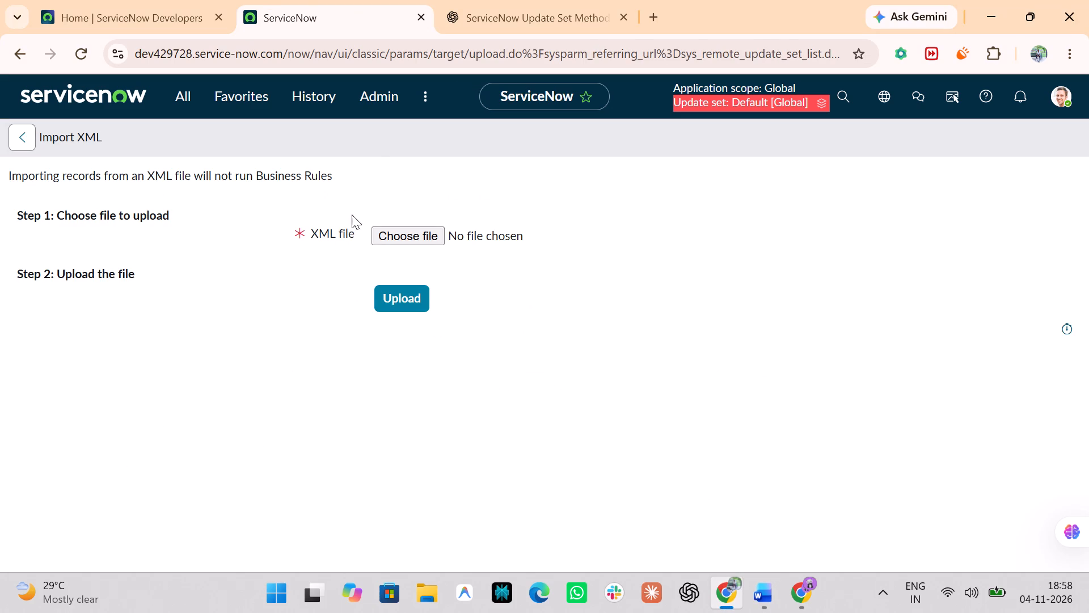
left_click(413, 241)
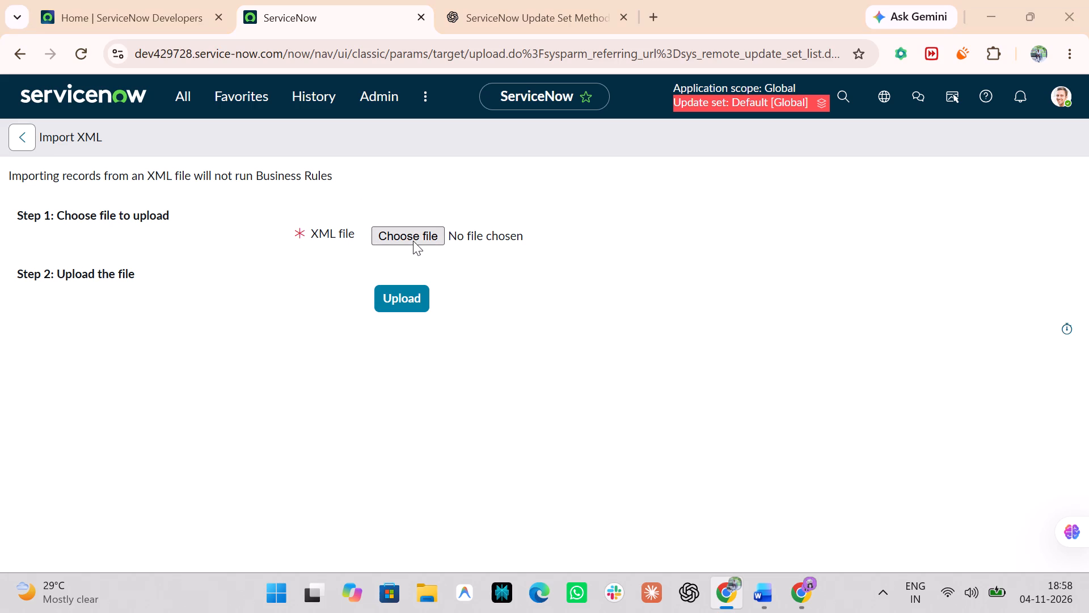
left_click(182, 154)
key("Return")
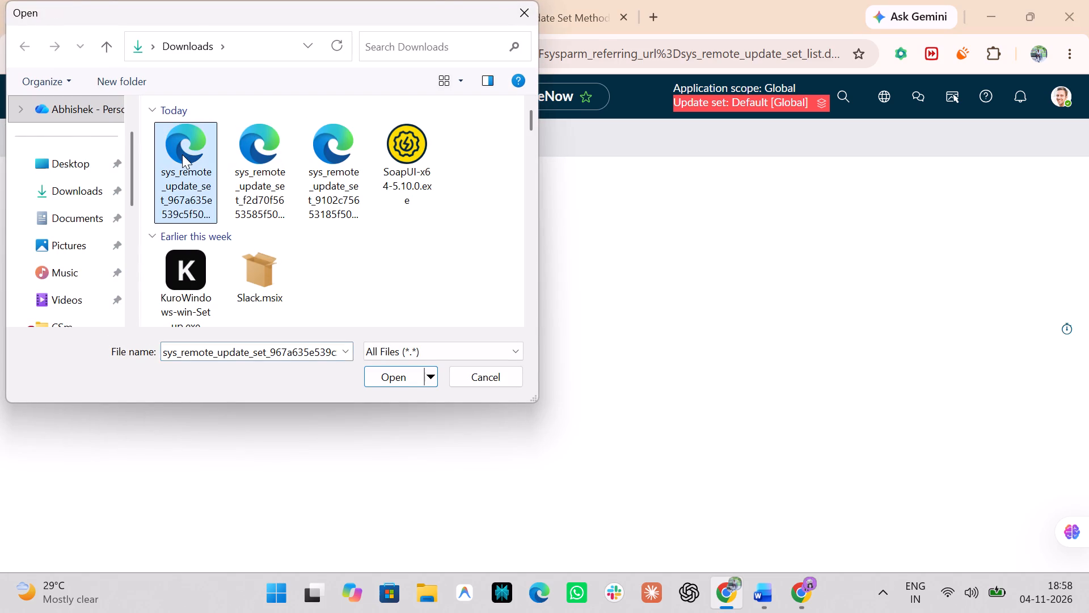
Capture the Import XML page with the chosen file and paste it below the import instruction in the Word document.
key("F23")
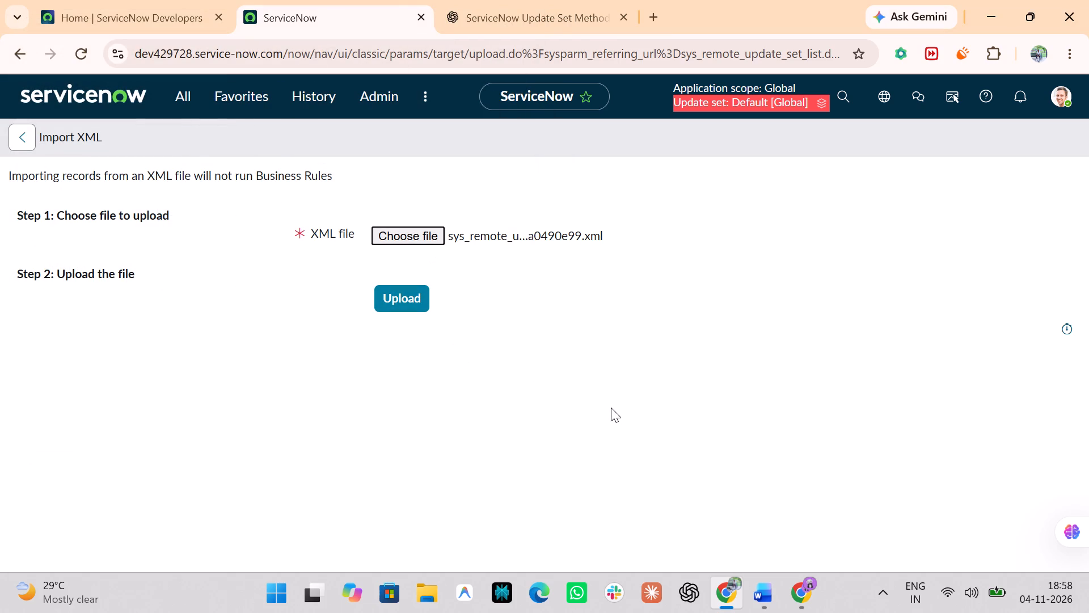
key("Print")
left_click_drag(0, 0, 1088, 496)
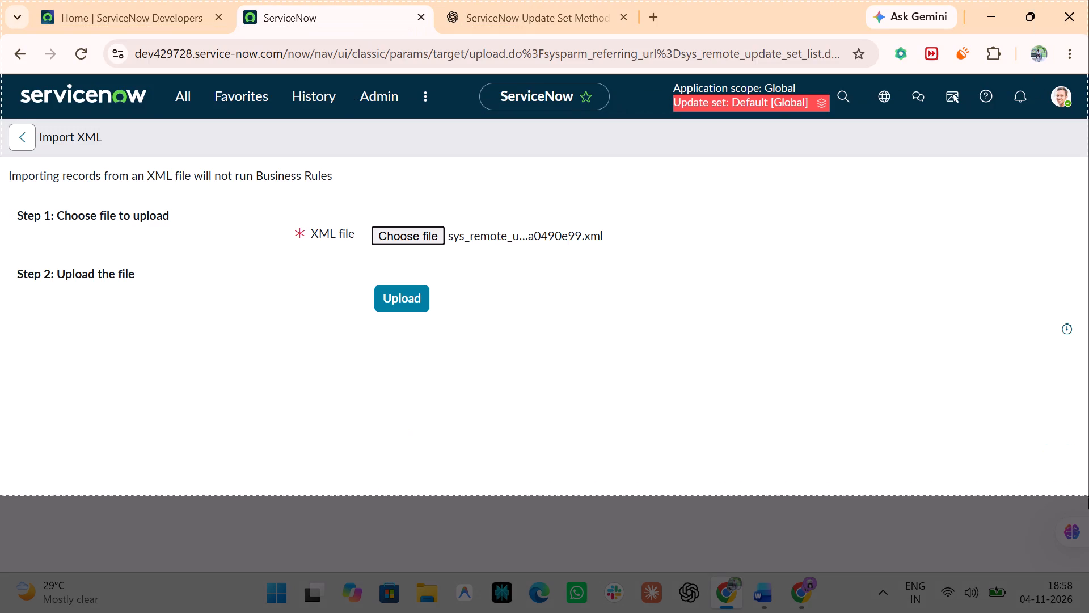
left_click_drag(1088, 496, 1088, 516)
left_click(773, 594)
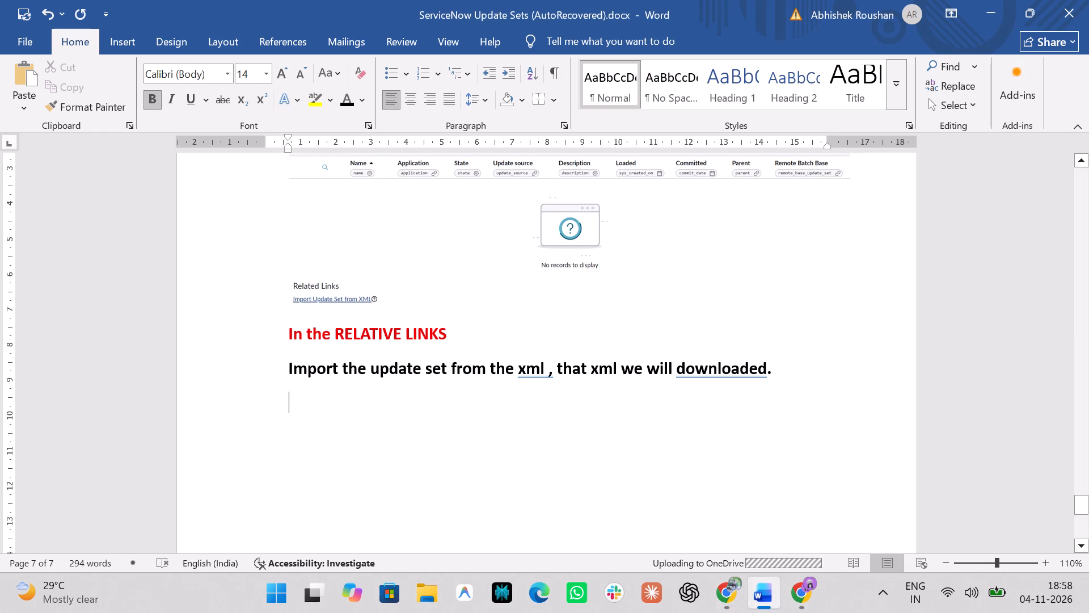
key("ctrl+v")
key("Return")
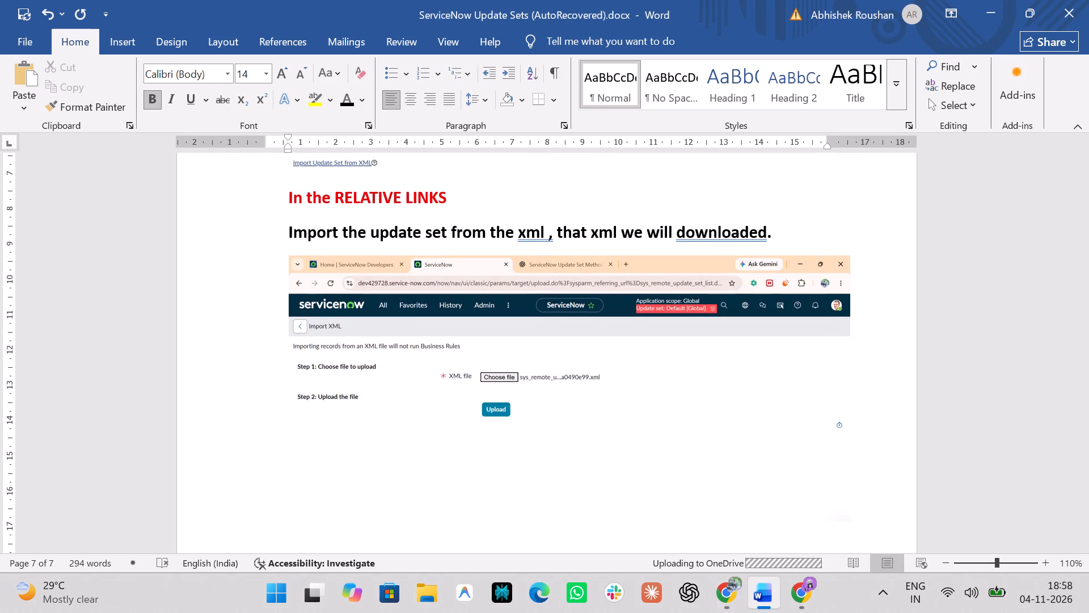
Write "Uplode the XML file." below the Import XML screenshot and start a new paragraph.
type("uplode the")
key("space")
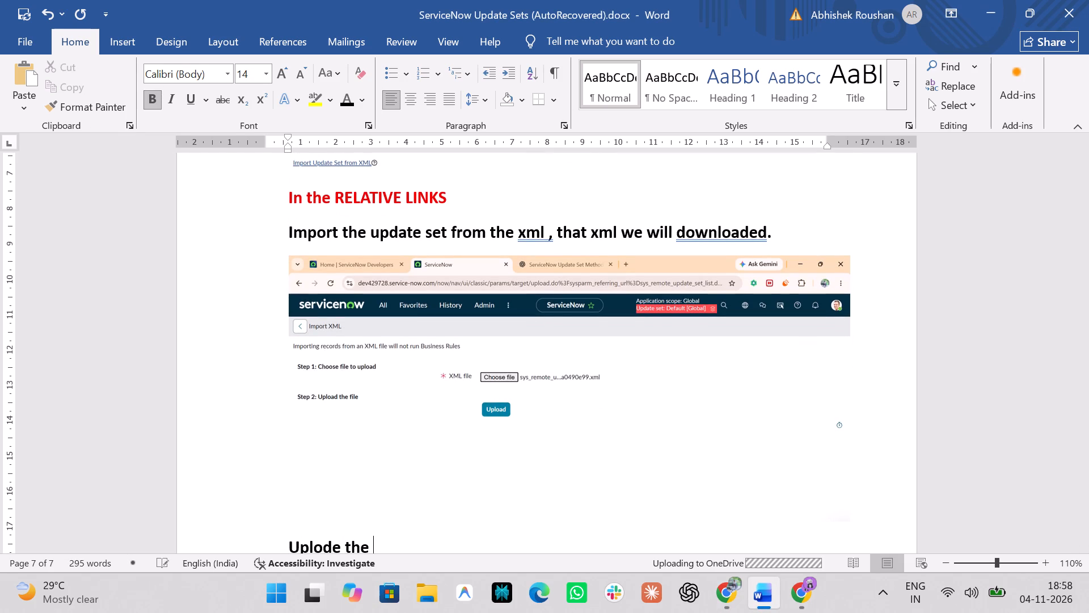
type("XML")
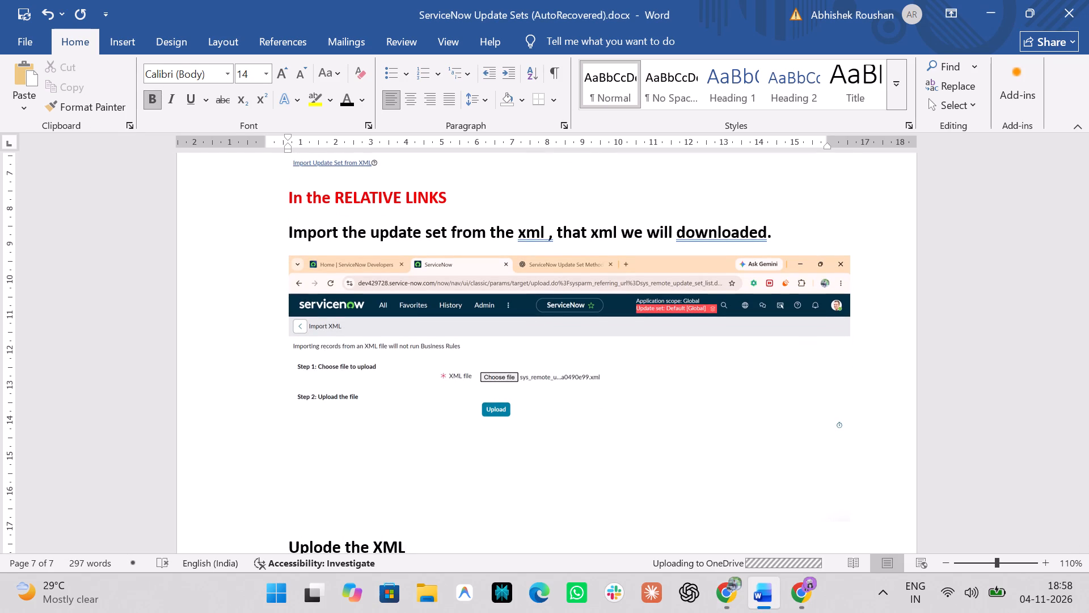
key("space")
type("file.")
key("Return")
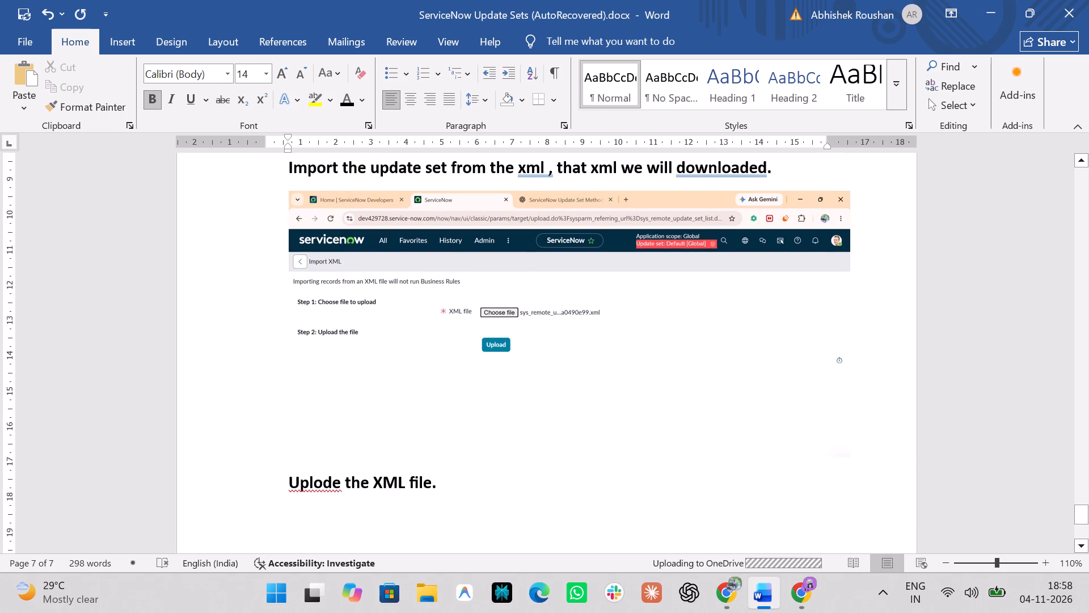
Correct "Uplode" to "Upload" in the line "Uplode the XML file." and start a new paragraph below it.
key("Up")
key("Up")
key("Right")
key("Down")
key("Left")
key("Left")
key("Left")
key("Left")
key("Left")
key("Left")
key("Left")
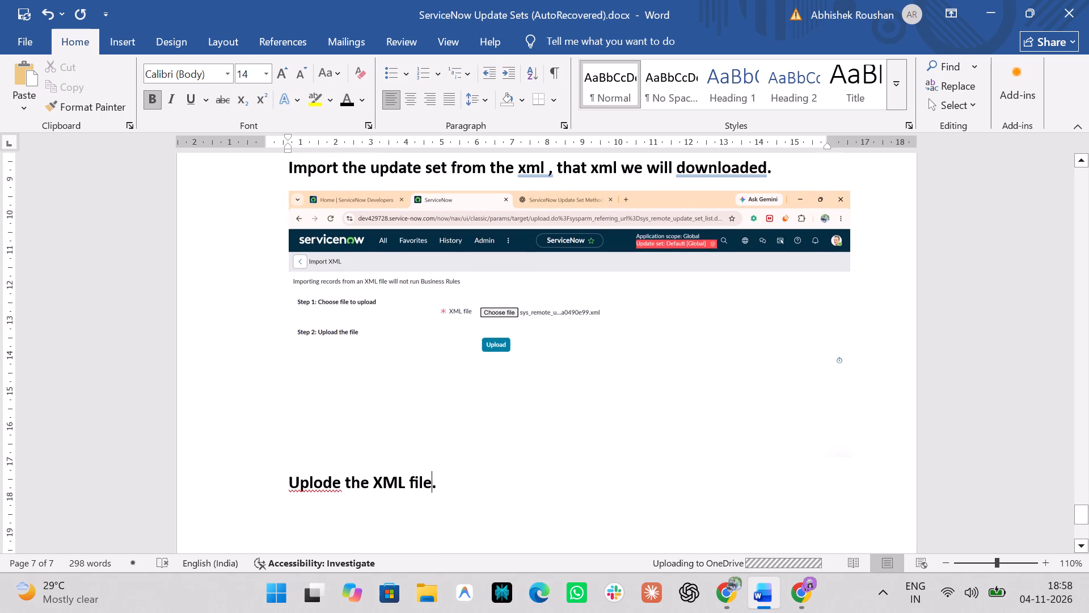
key("Left")
key("Left")
key("Left")
key("Left")
key("Left")
key("Left")
key("Left")
key("Left")
key("Left")
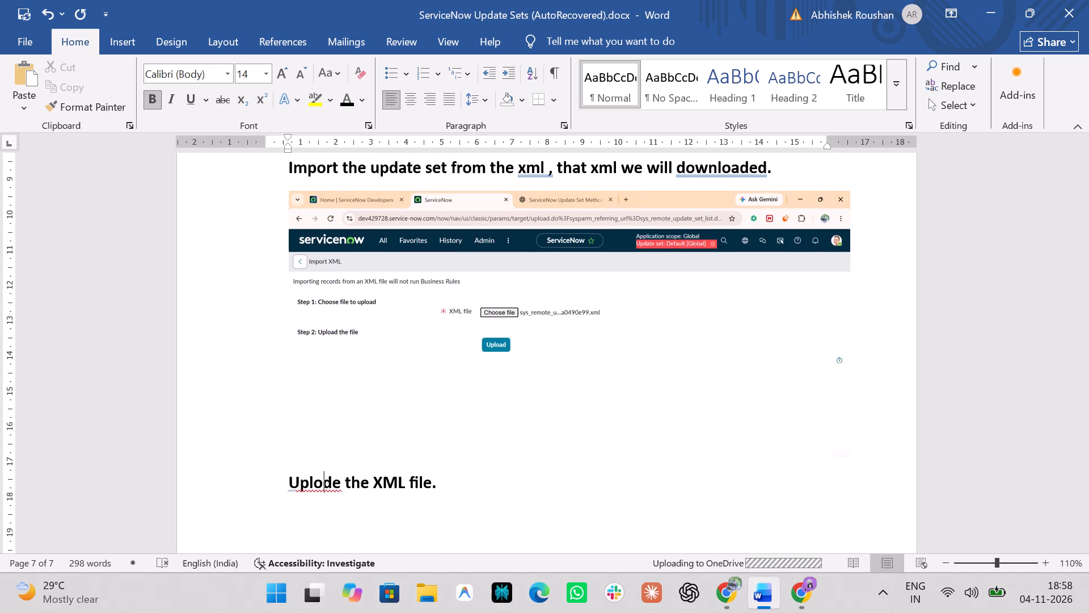
key("a")
key("End")
key("Left")
key("Left")
key("Left")
key("Left")
key("Left")
key("Left")
key("Left")
key("Left")
key("Left")
key("Left")
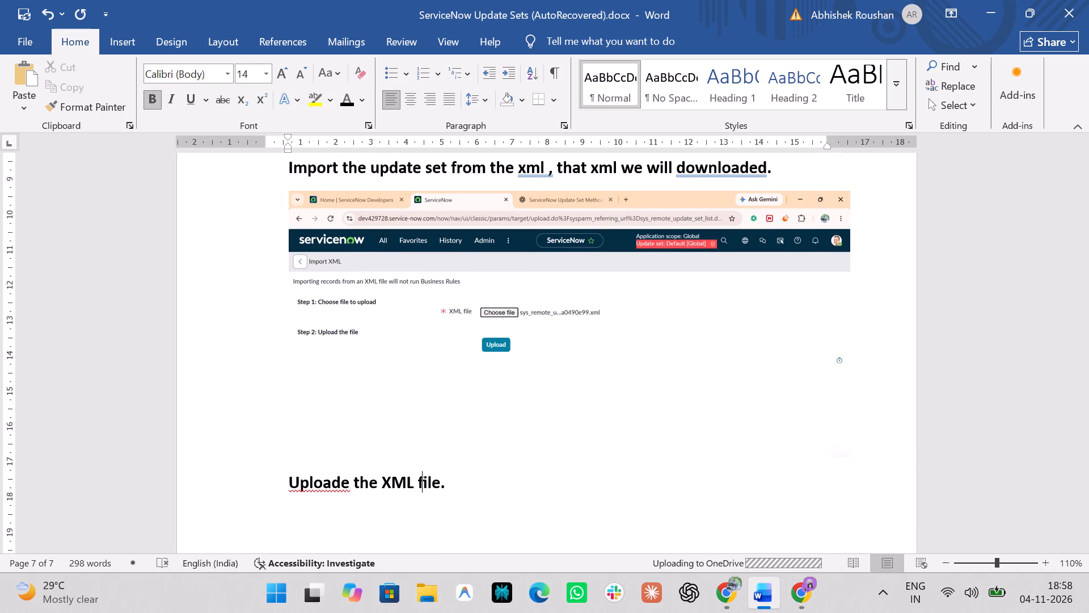
key("Left")
key("Left")
key("Left")
key("Left")
key("BackSpace")
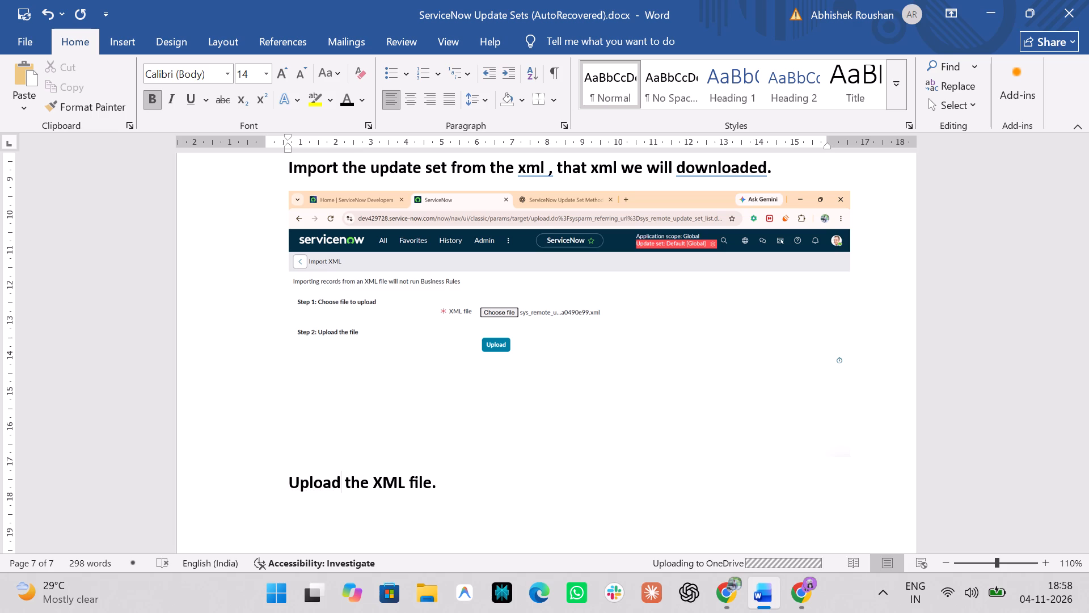
key("End")
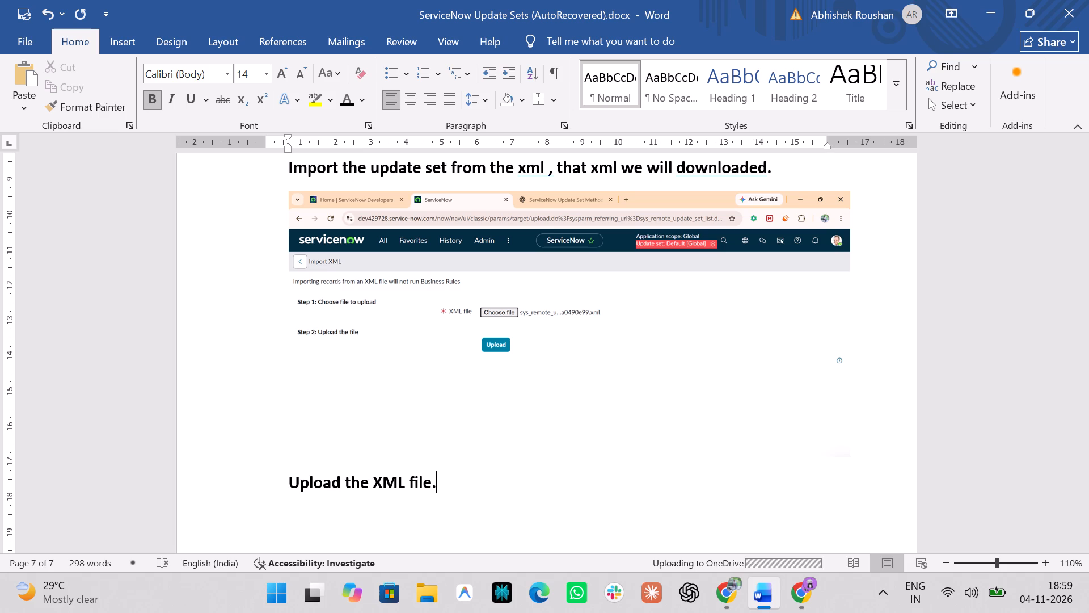
key("Return")
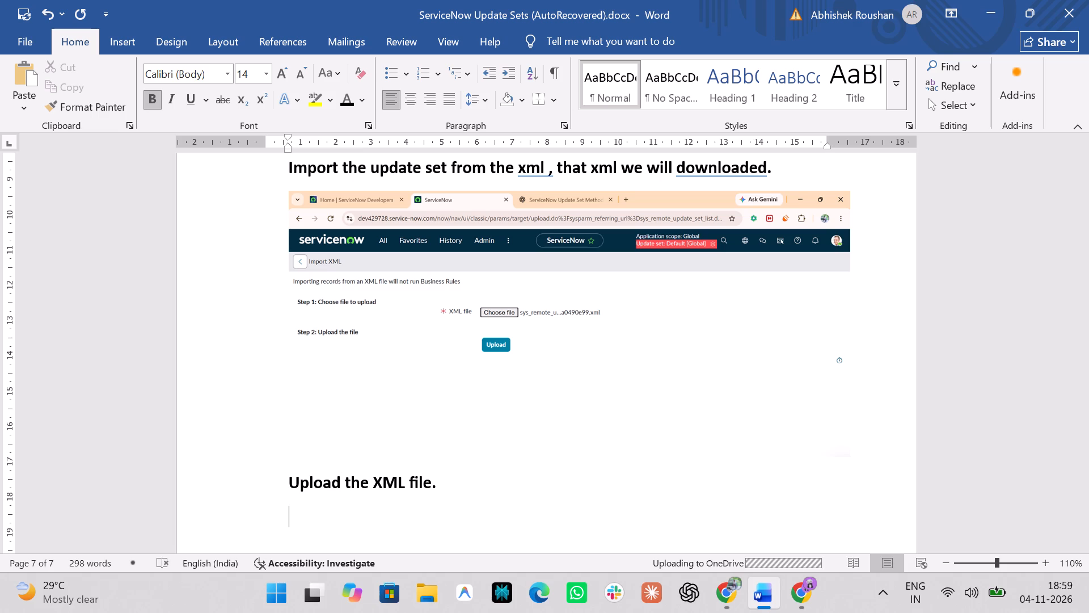
Switch to the Chrome ServiceNow instance and upload the chosen XML file, staying on the Retrieved Update Sets list.
left_click(729, 597)
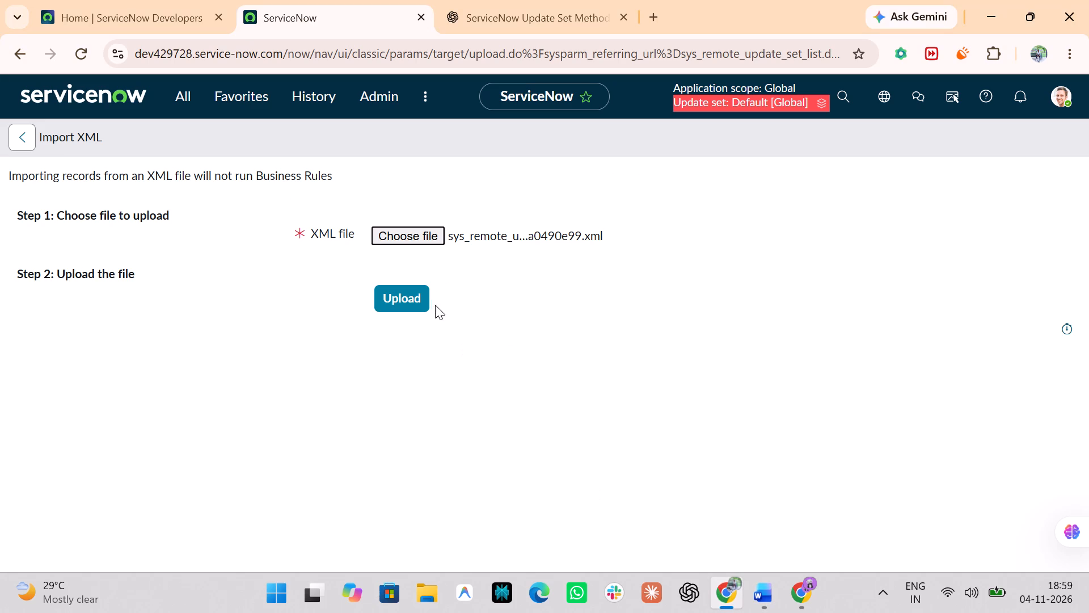
left_click(416, 301)
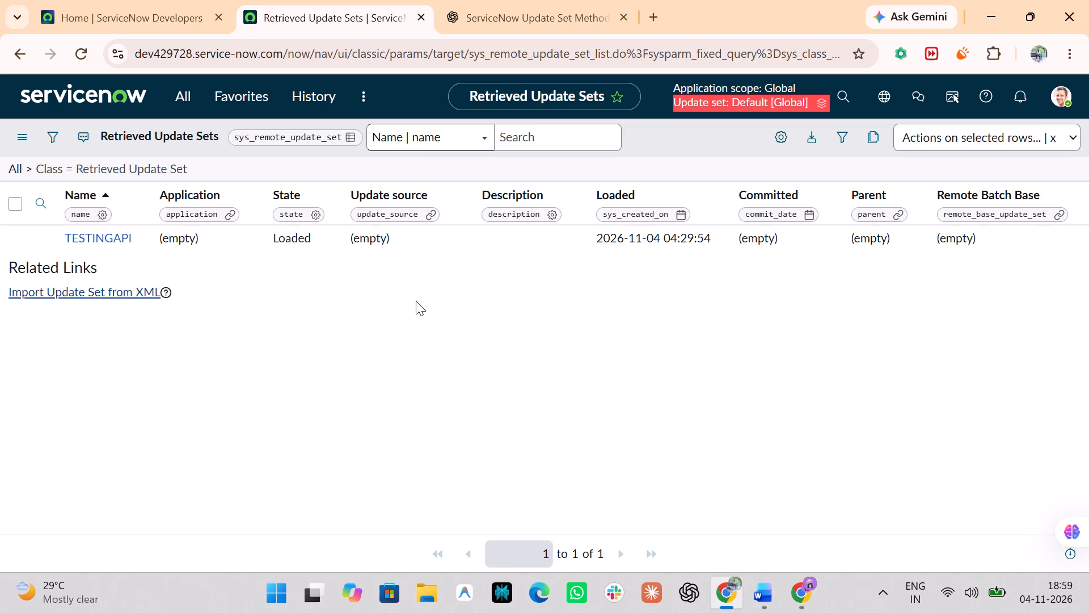
left_click(95, 238)
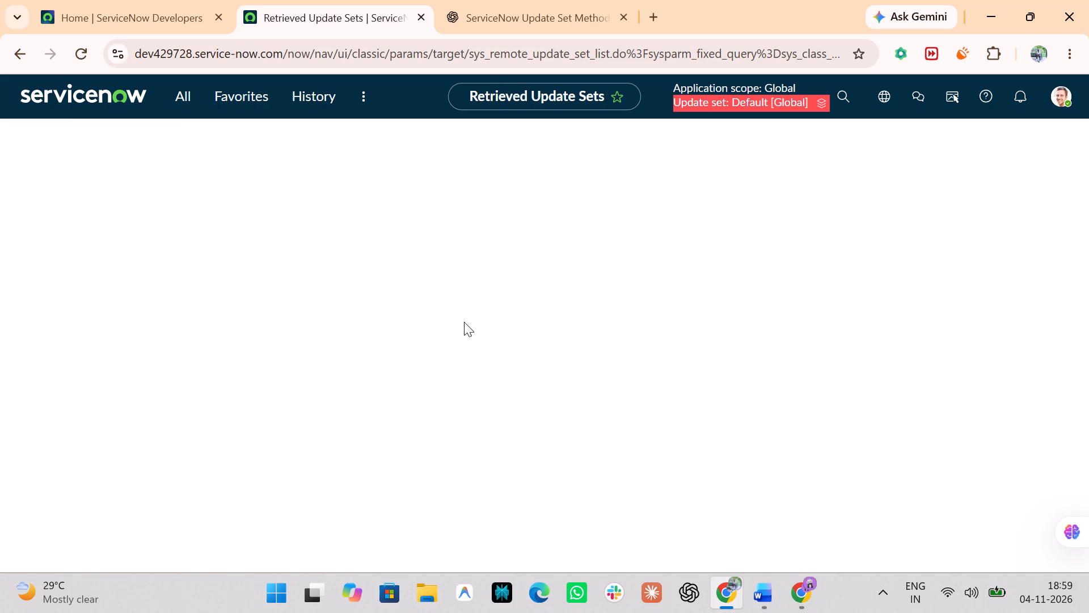
scroll(464, 322, "right", 9)
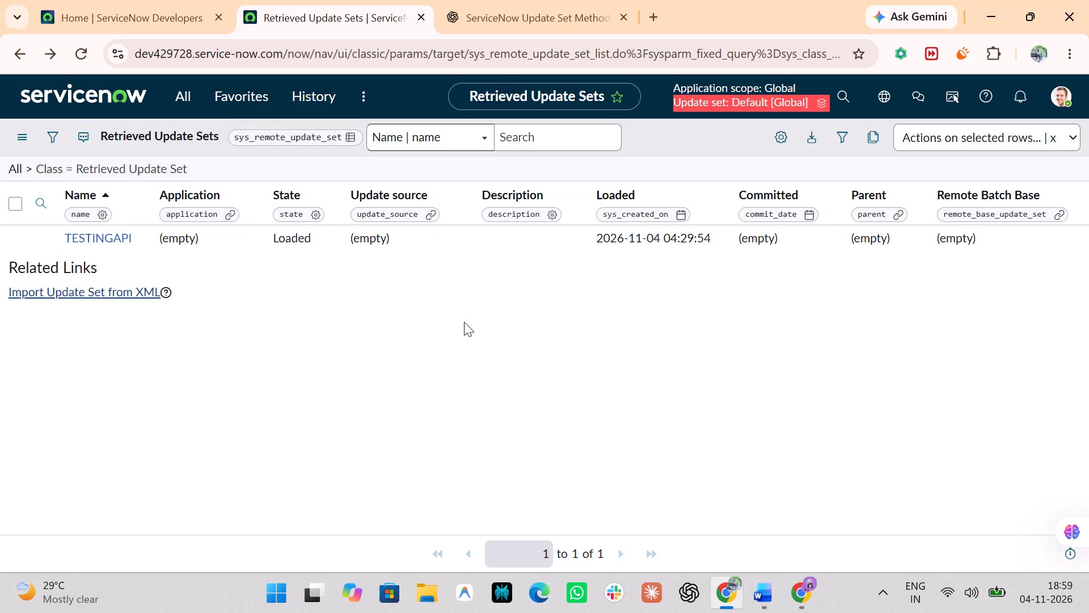
Capture the Retrieved Update Sets page with TESTINGAPI, paste it below "Upload the XML file." in Word, and add two paragraph breaks after it.
key("F23")
key("Print")
left_click_drag(0, 0, 1088, 308)
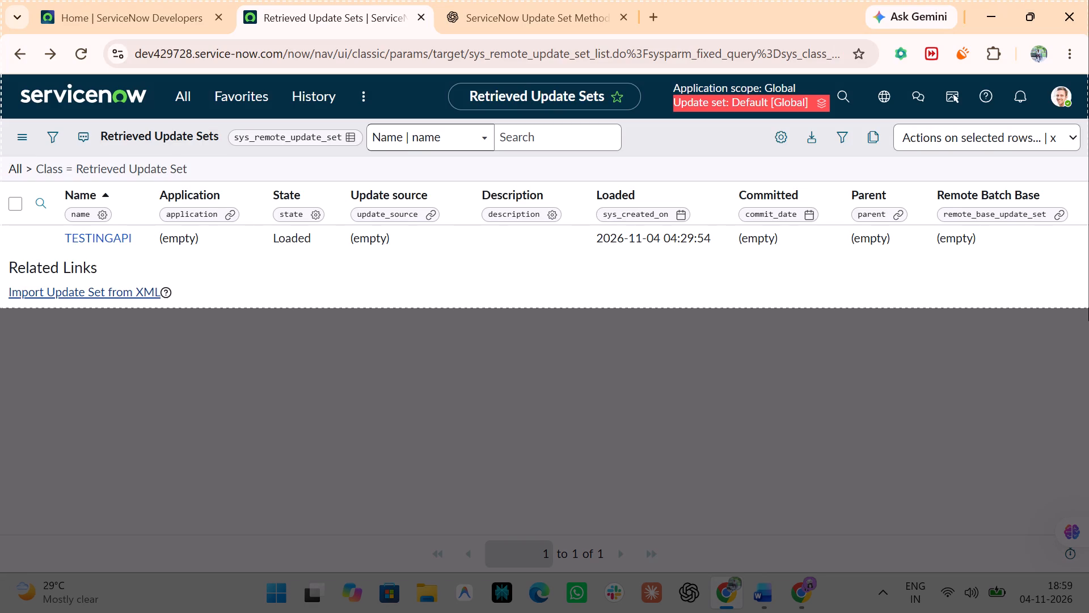
left_click_drag(1088, 308, 1088, 444)
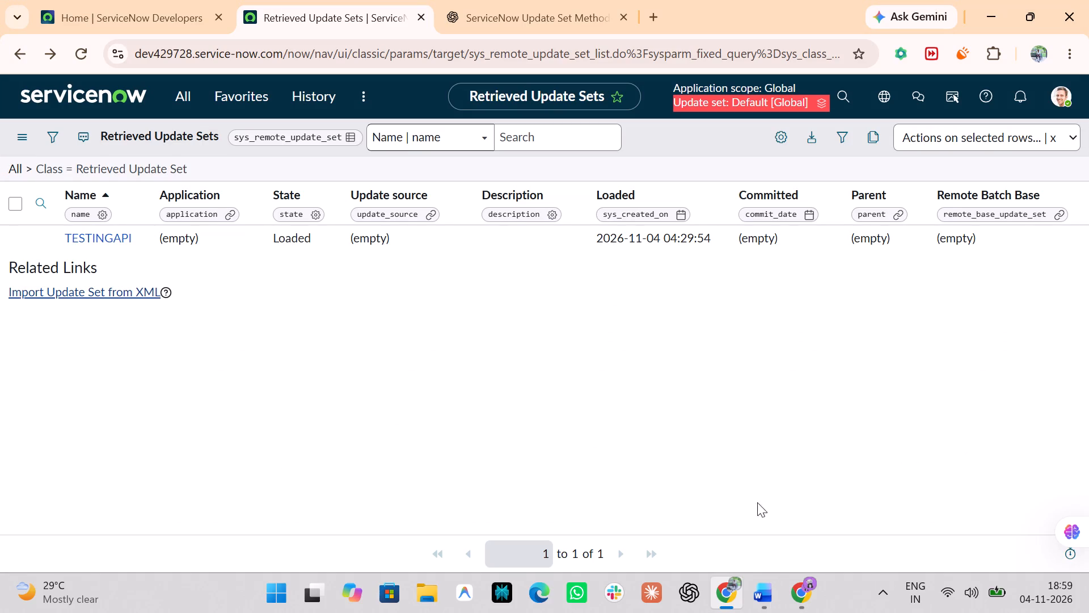
left_click(762, 586)
key("ctrl+v")
scroll(689, 529, "down", 1)
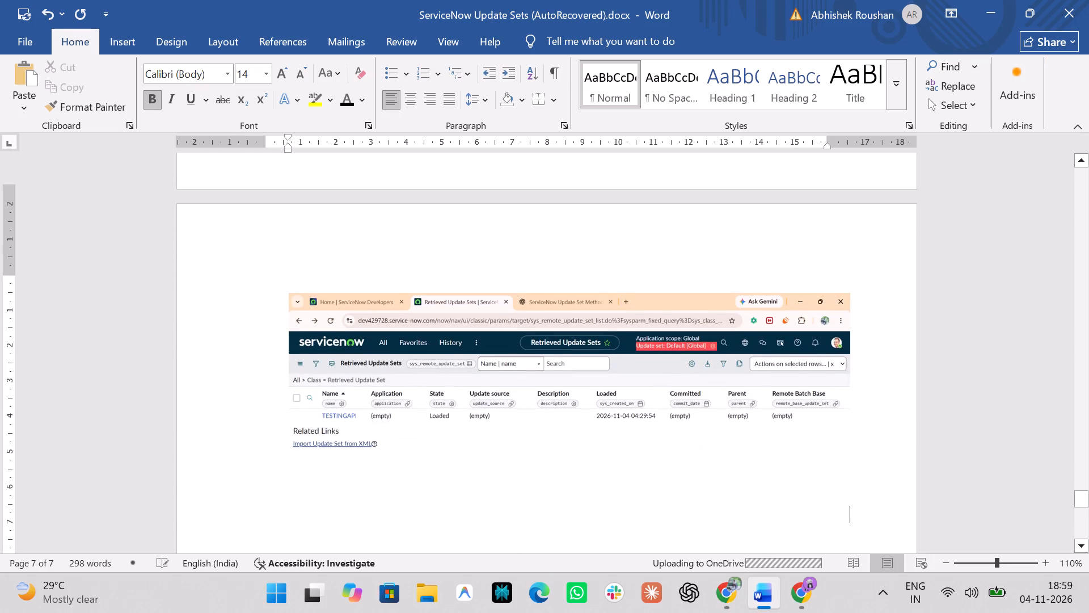
scroll(689, 529, "down", 1)
key("Return")
key("Return")
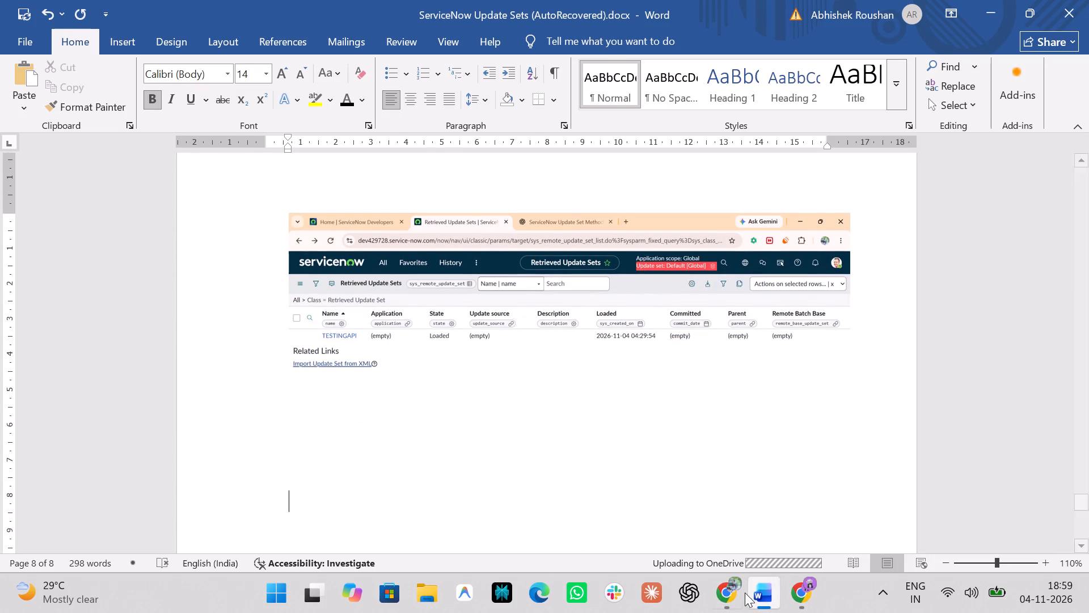
Switch back to the Chrome ServiceNow instance and open the TESTINGAPI retrieved update set.
left_click(743, 594)
left_click(101, 242)
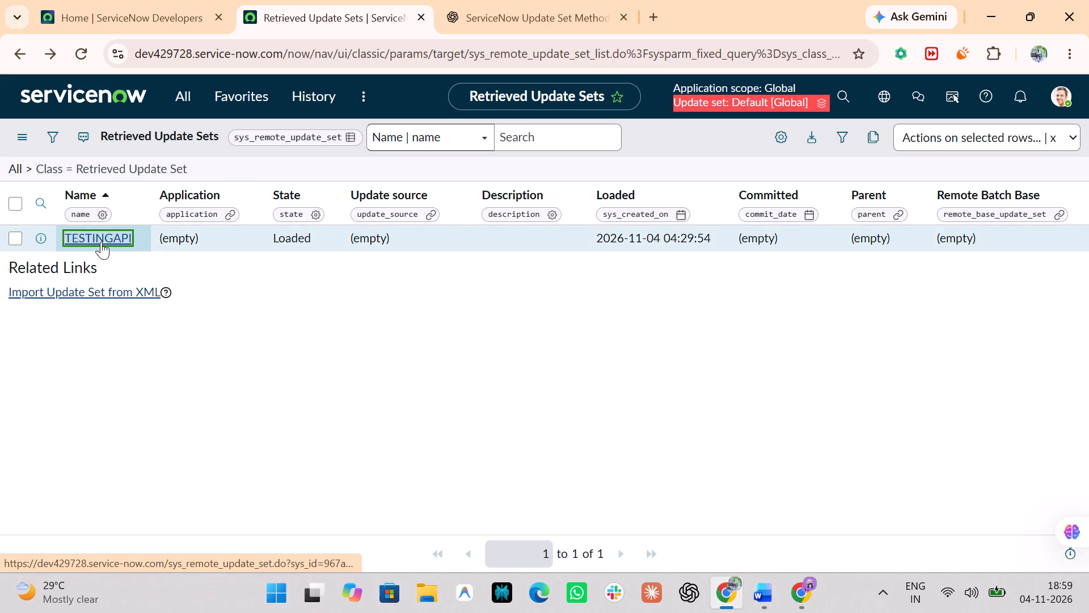
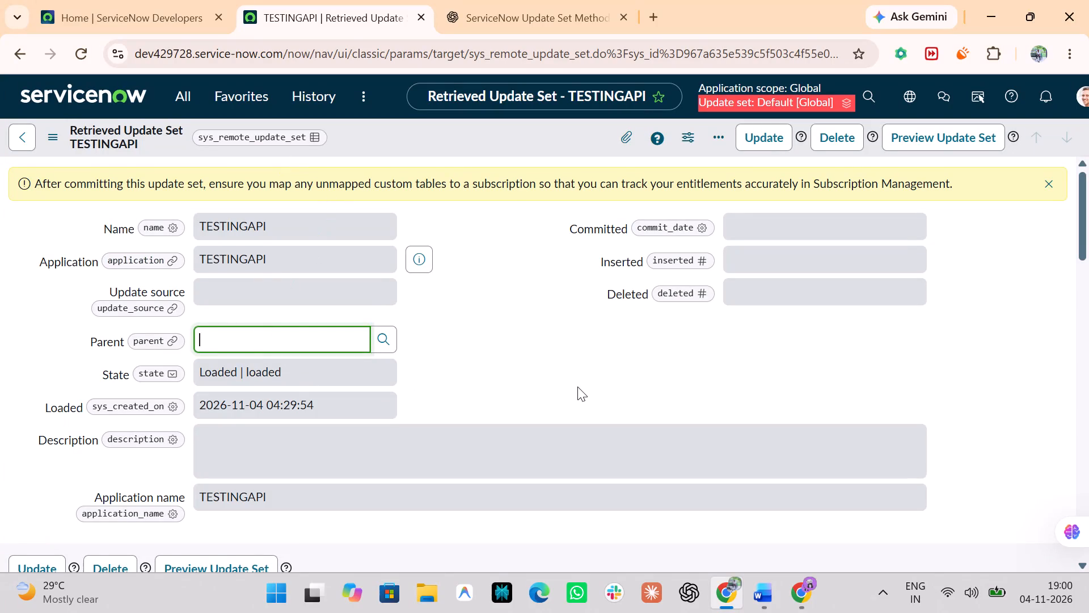
Capture a screenshot of the TESTINGAPI Retrieved Update Set form, down to its lower action buttons.
key("F23")
key("Print")
left_click_drag(0, 0, 1088, 96)
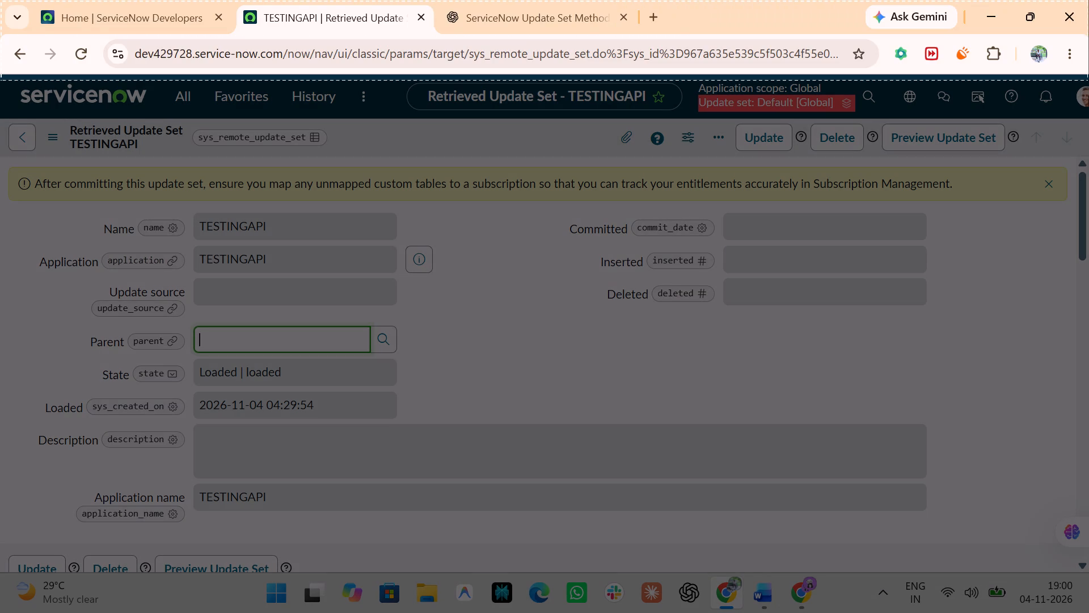
left_click_drag(1088, 96, 1088, 583)
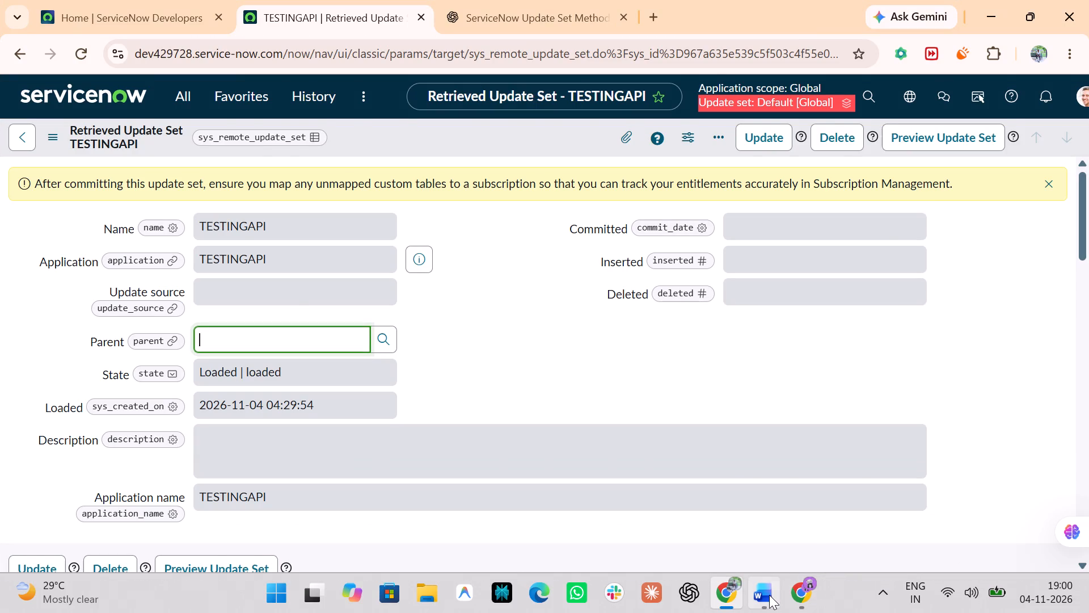
Switch to Word and extend the line "Upload the XML file." with "then click that scope application.".
left_click(769, 595)
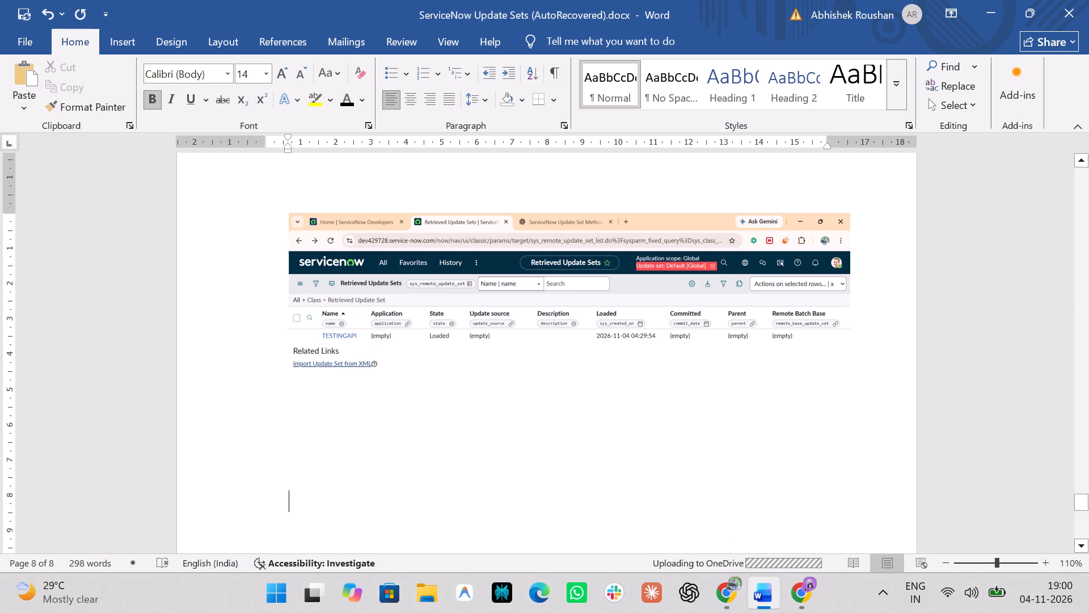
key("n")
key("BackSpace")
scroll(478, 431, "up", 1)
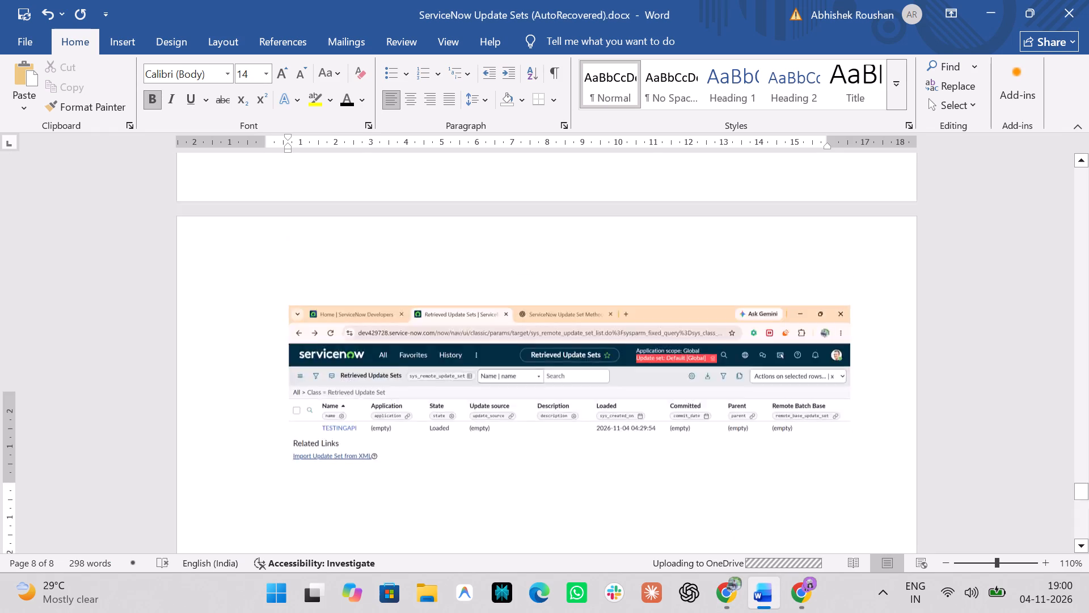
scroll(478, 431, "up", 2)
scroll(478, 431, "down", 2)
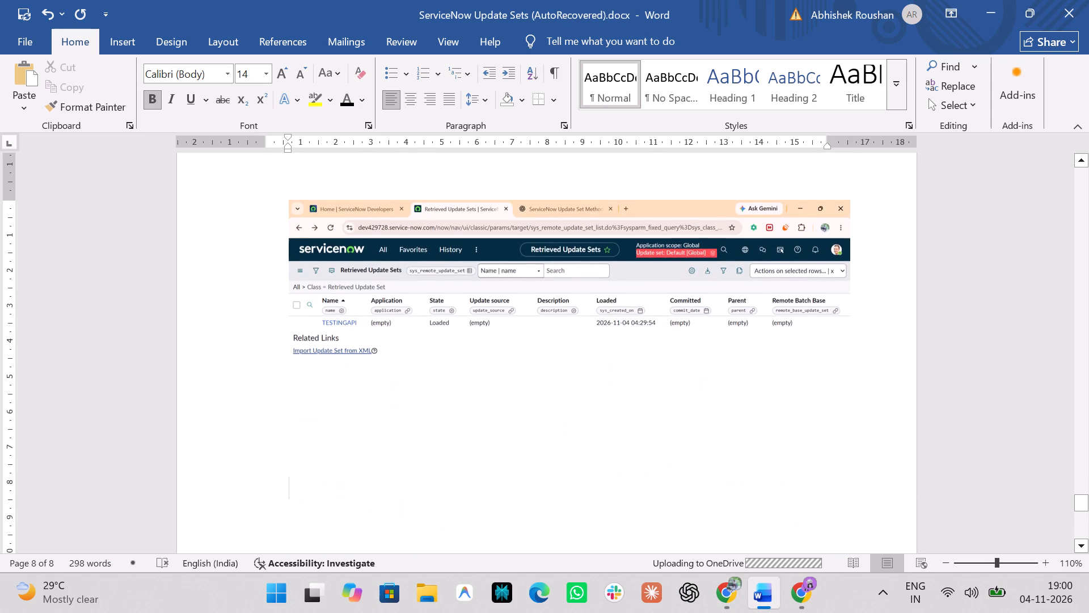
scroll(478, 431, "down", 1)
scroll(478, 431, "up", 2)
scroll(346, 352, "up", 1)
left_click(458, 245)
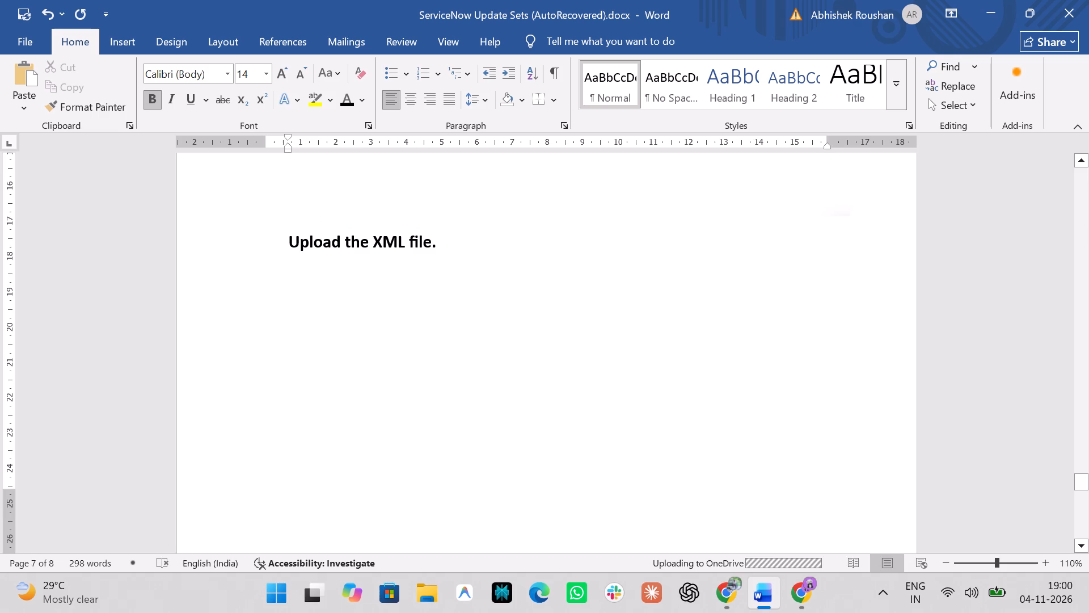
key("space")
type("then click that scope applicaiton")
key("BackSpace")
key("BackSpace")
key("BackSpace")
key("BackSpace")
type("tion.")
Resize the Retrieved Update Sets list screenshot below that line so it is somewhat narrower than the text width.
scroll(458, 245, "down", 1)
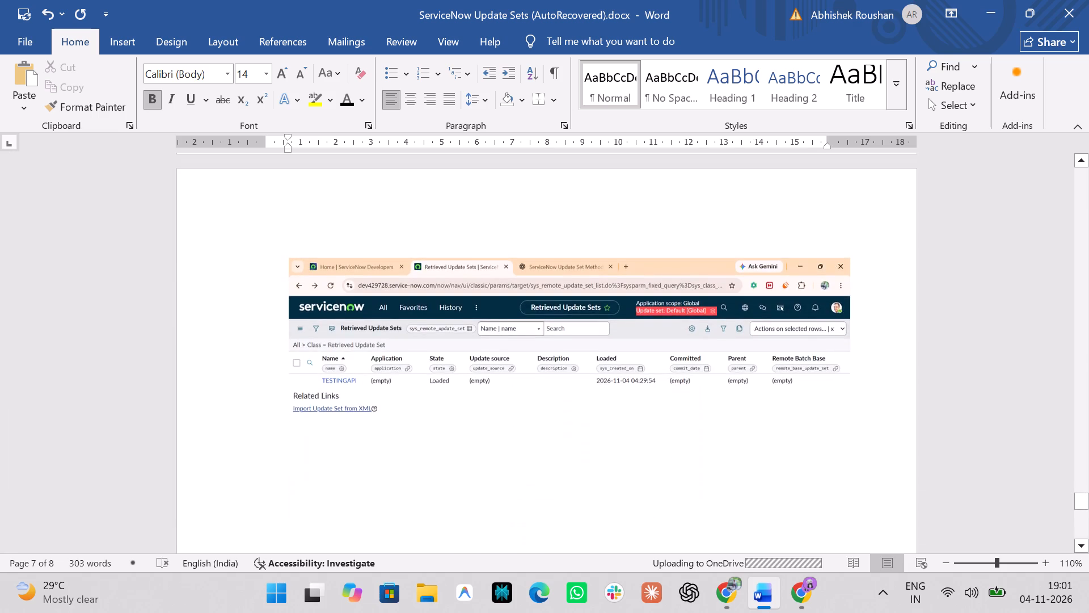
scroll(458, 245, "down", 1)
left_click_drag(503, 235, 516, 235)
left_click(469, 291)
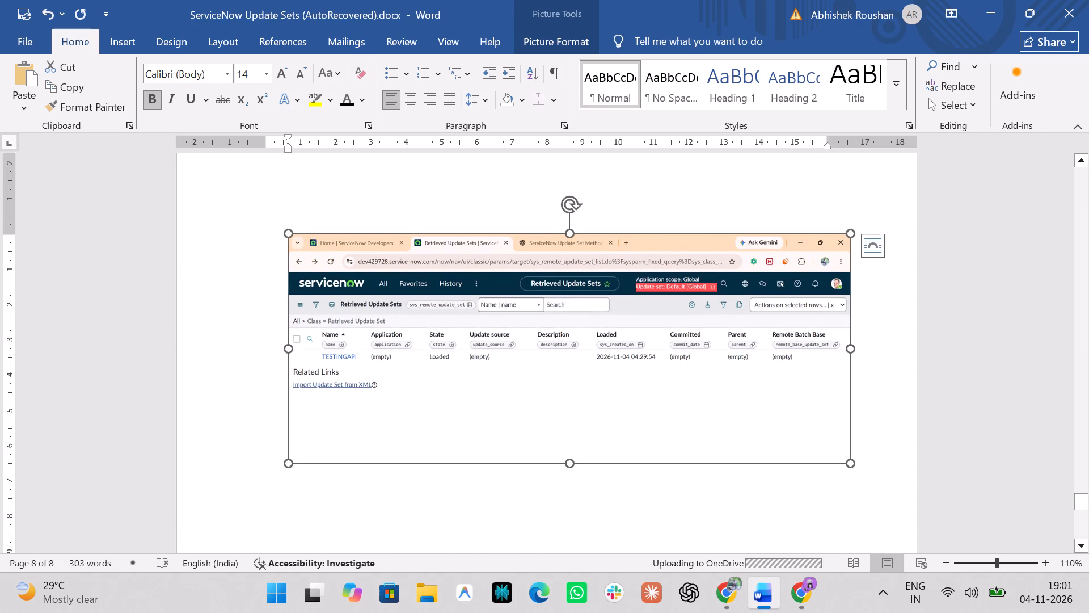
left_click_drag(289, 234, 446, 298)
scroll(446, 298, "down", 1)
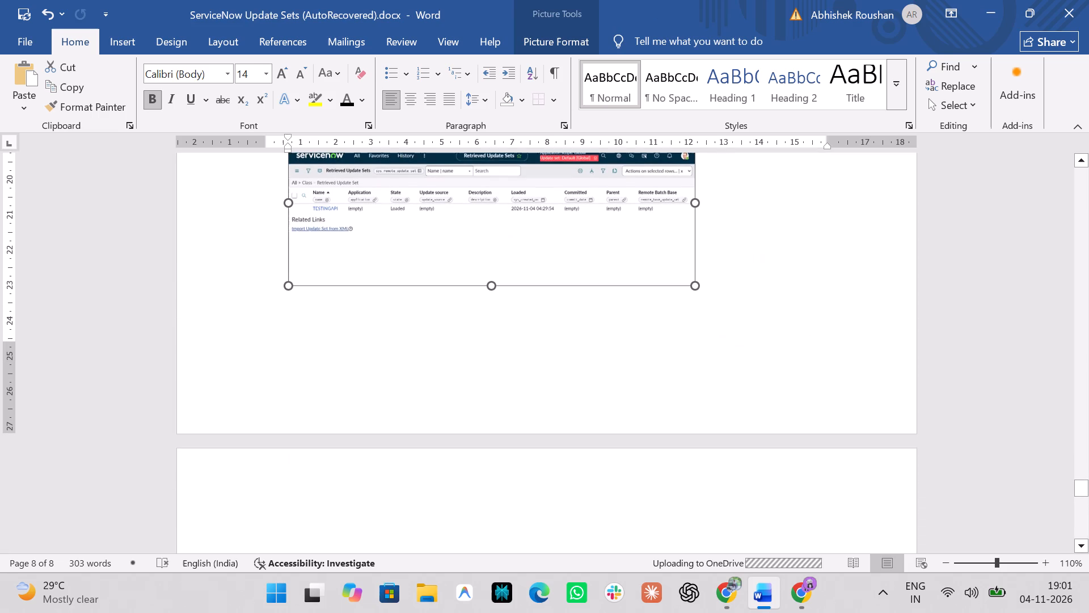
left_click_drag(695, 284, 765, 305)
Paste the captured TESTINGAPI form screenshot on a new line below the resized list screenshot.
left_click(820, 308)
key("Return")
key("ctrl+v")
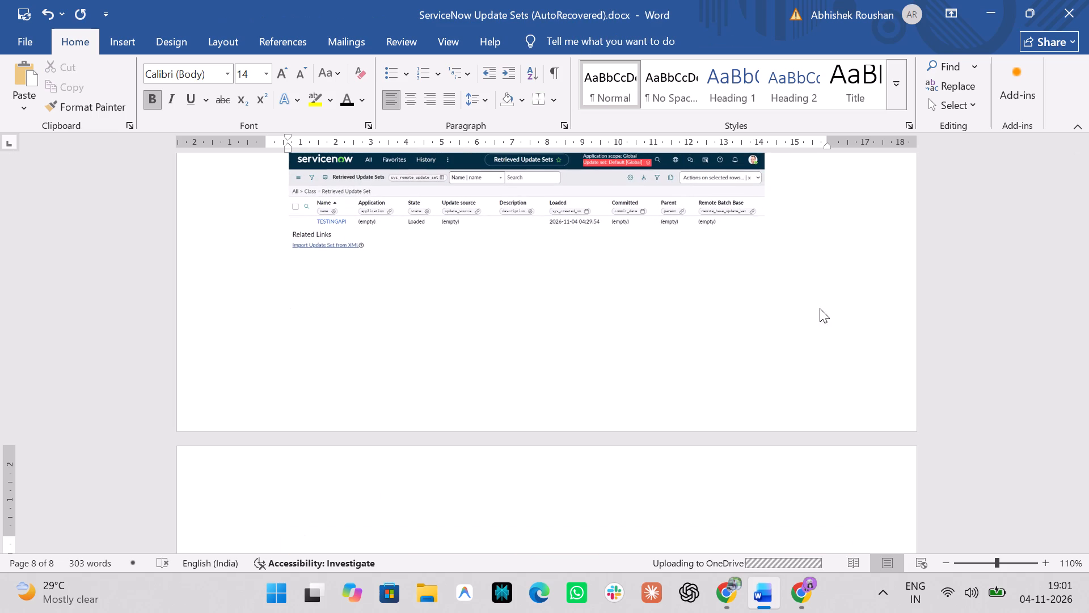
scroll(820, 308, "down", 1)
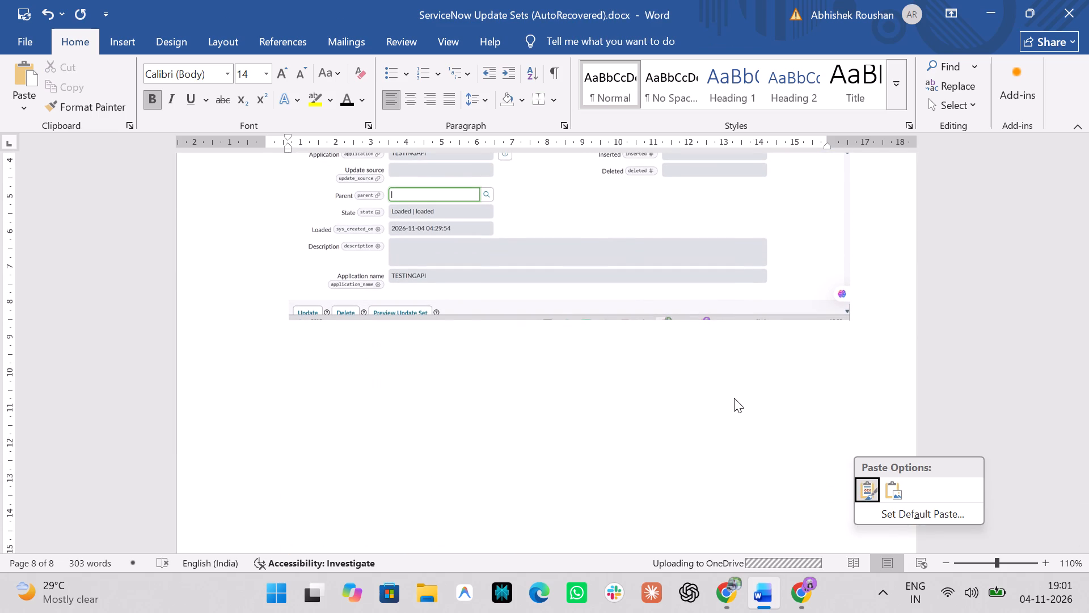
Add the line "Now Preview Update Set." below the TESTINGAPI form screenshot and start a new paragraph.
key("Return")
key("Return")
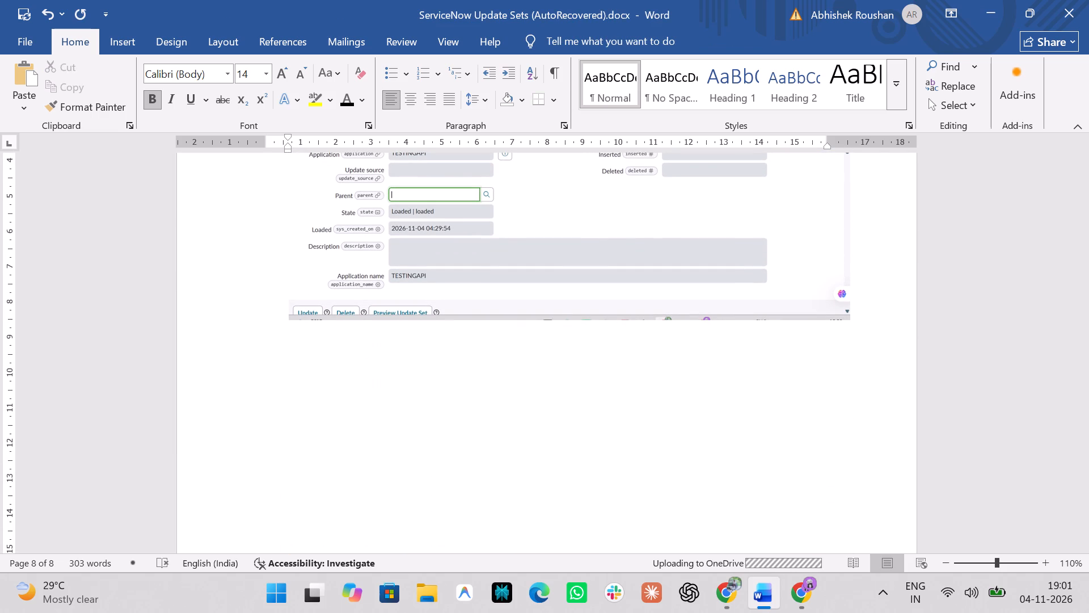
type("Now Preview")
key("space")
scroll(734, 398, "up", 1)
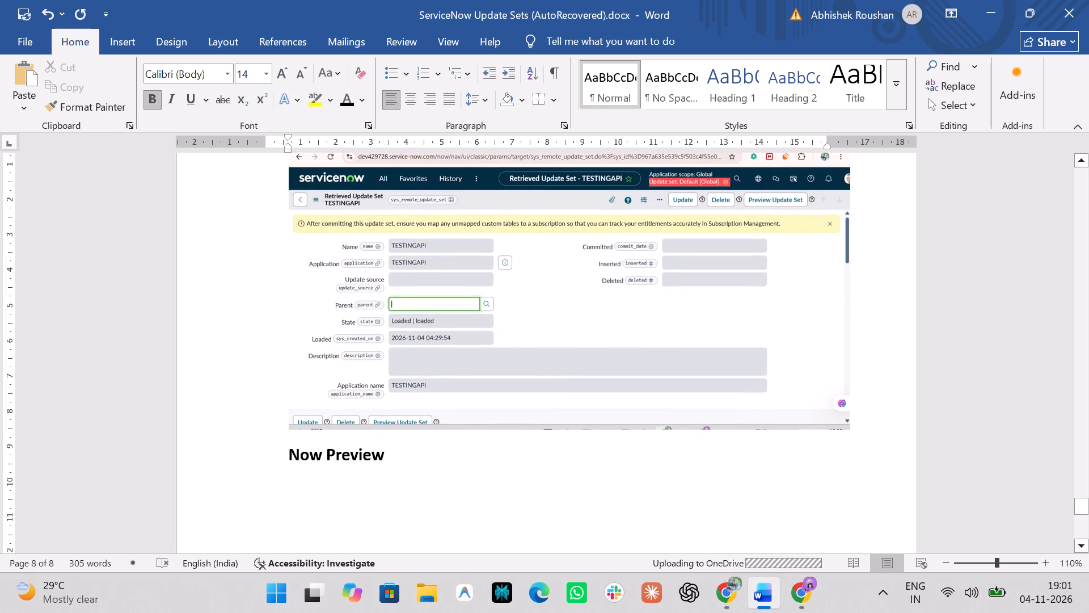
type("Update Set.")
key("Return")
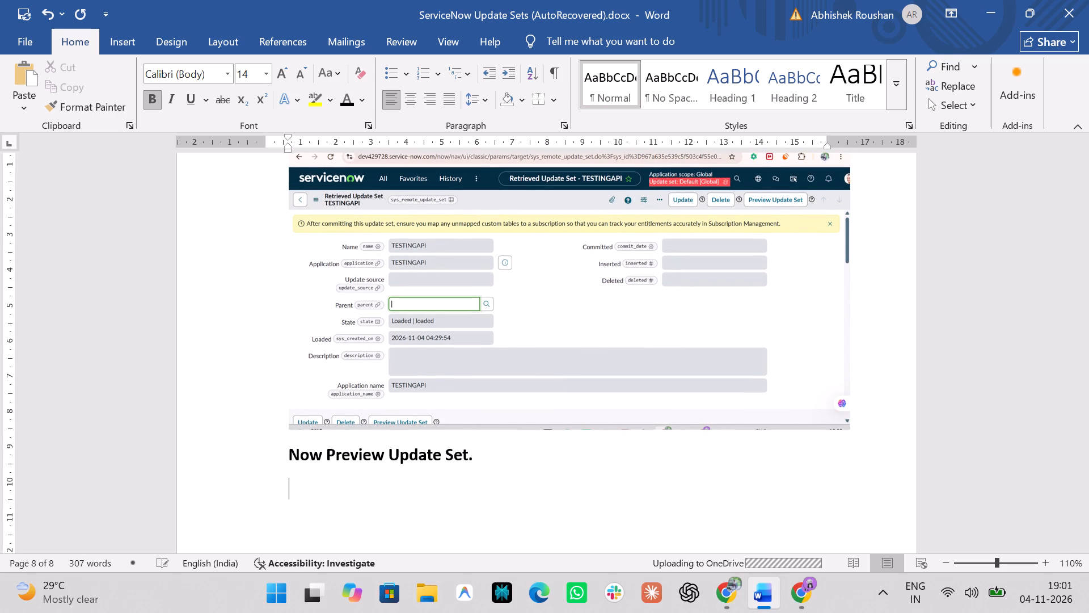
Switch to the Chrome ServiceNow instance, run Preview Update Set on TESTINGAPI, and close the finished preview dialog.
left_click(735, 602)
left_click(919, 134)
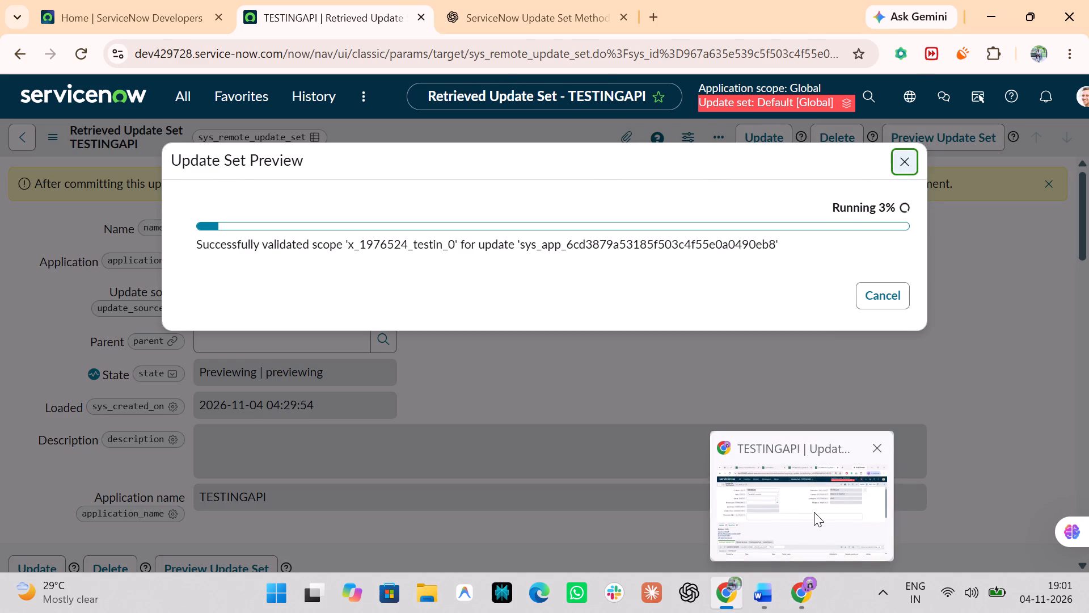
left_click(814, 512)
left_click(726, 586)
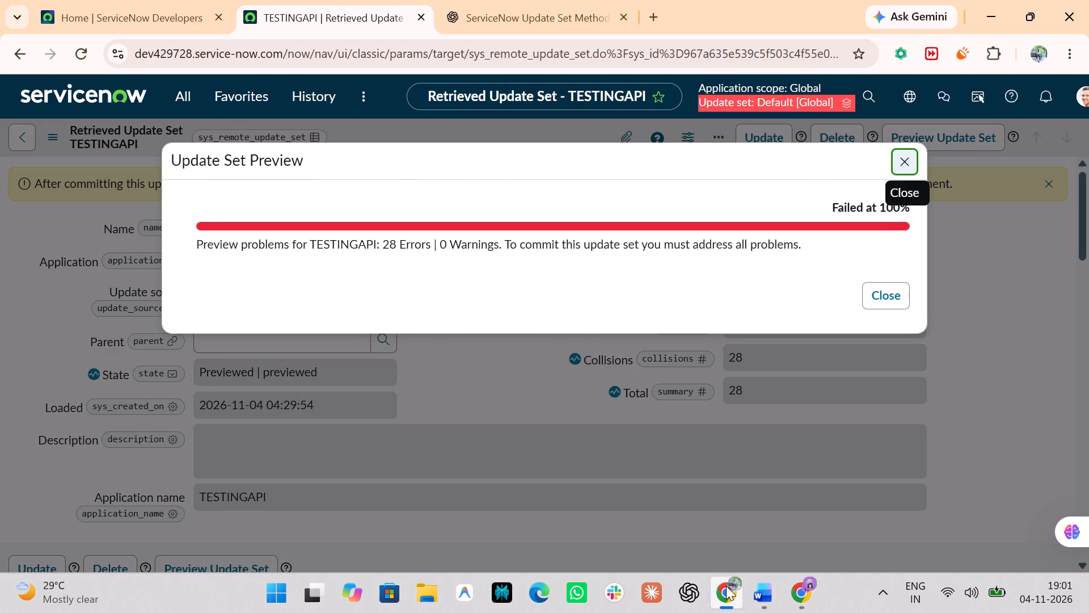
left_click(895, 293)
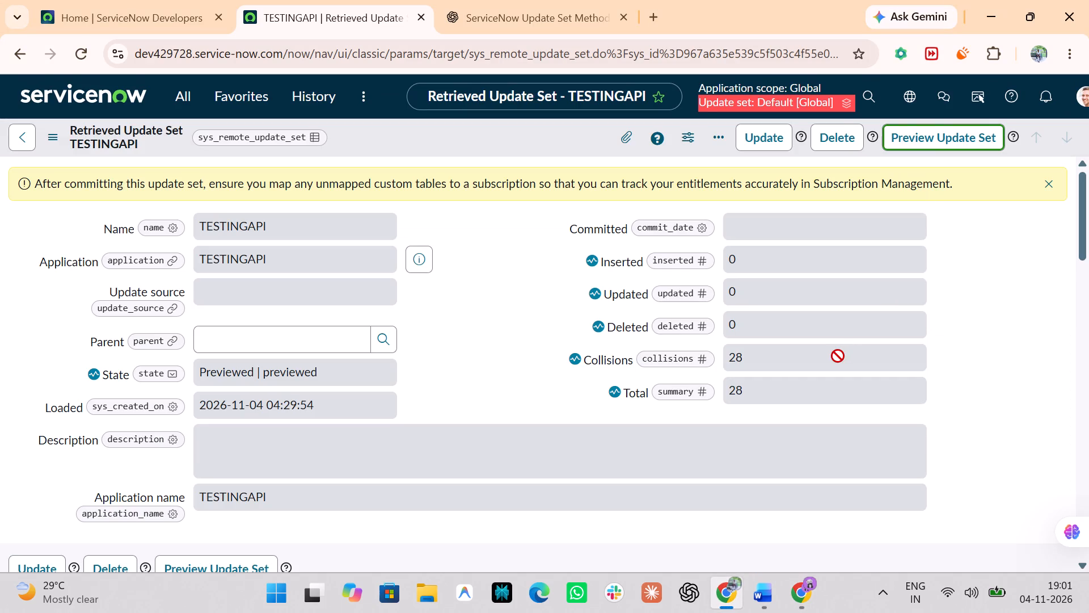
Select all rows shown in the Update Set Preview Problems list and delete them.
scroll(838, 356, "down", 4)
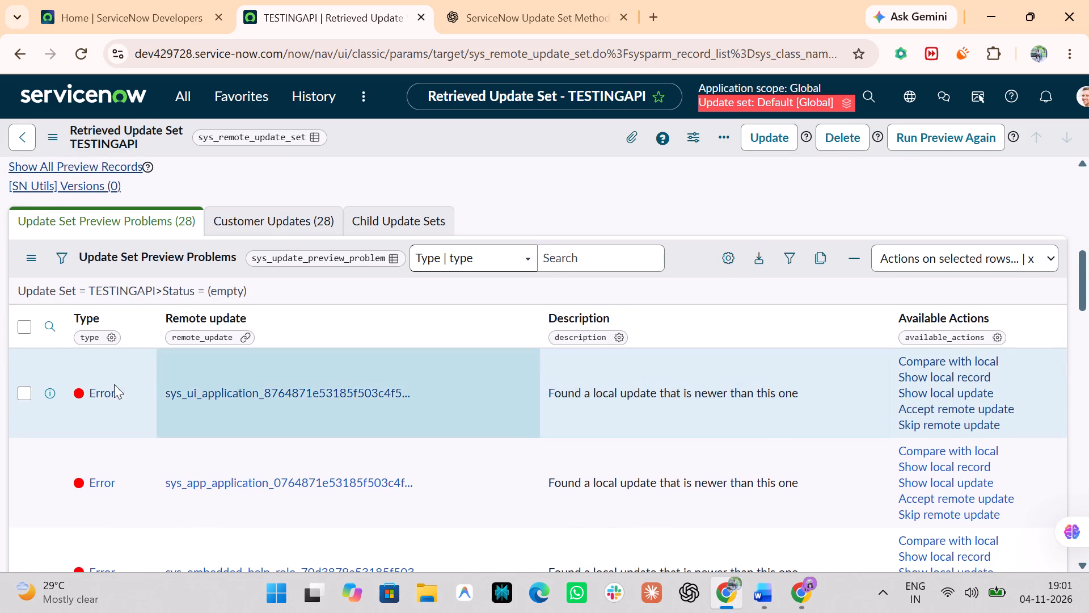
left_click(23, 321)
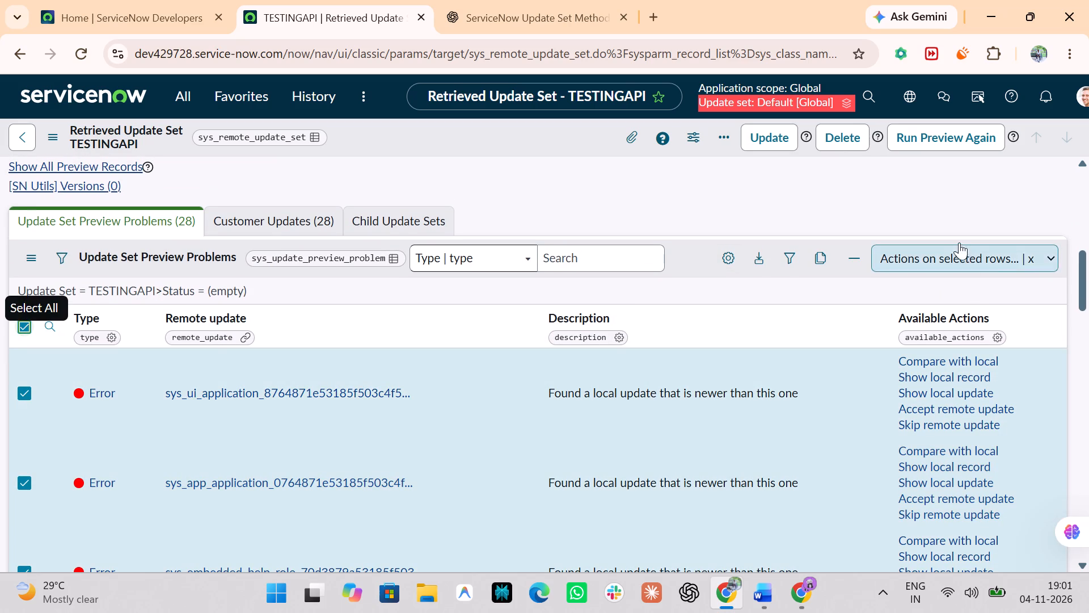
left_click(959, 242)
left_click(963, 253)
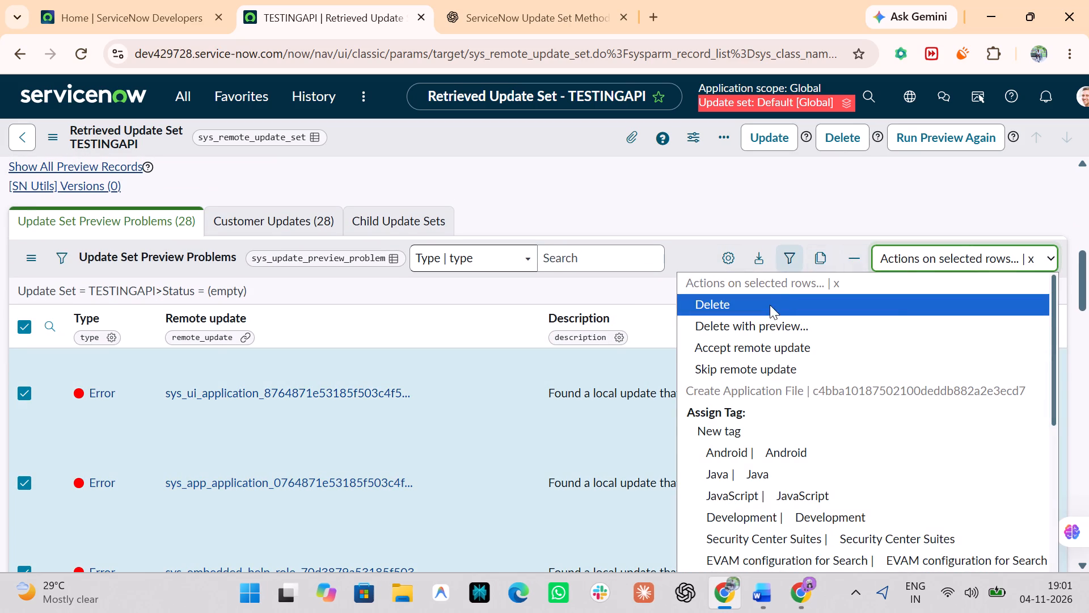
left_click(769, 305)
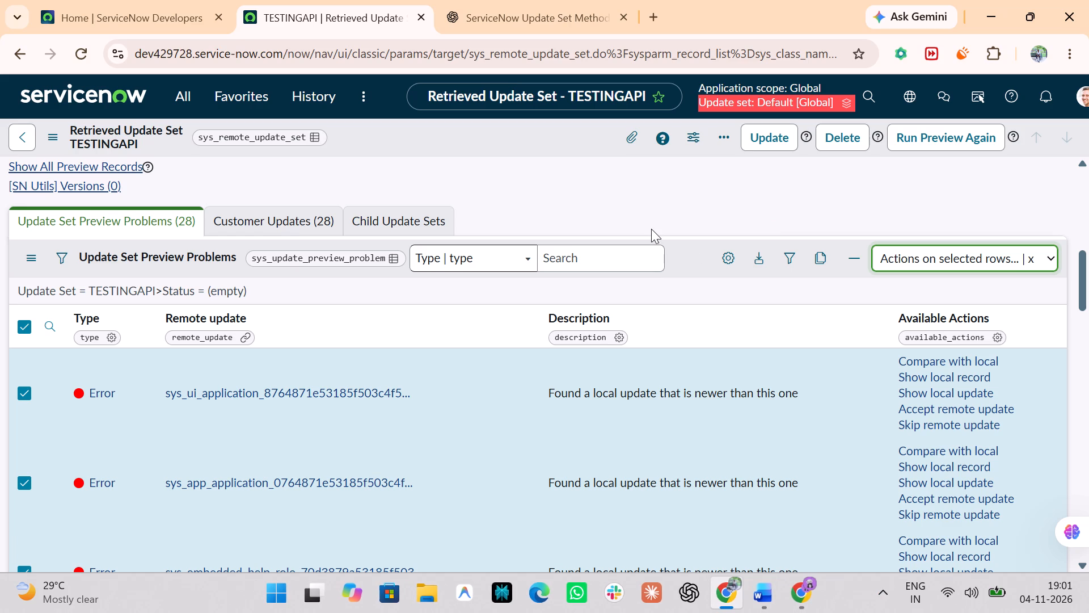
left_click(631, 229)
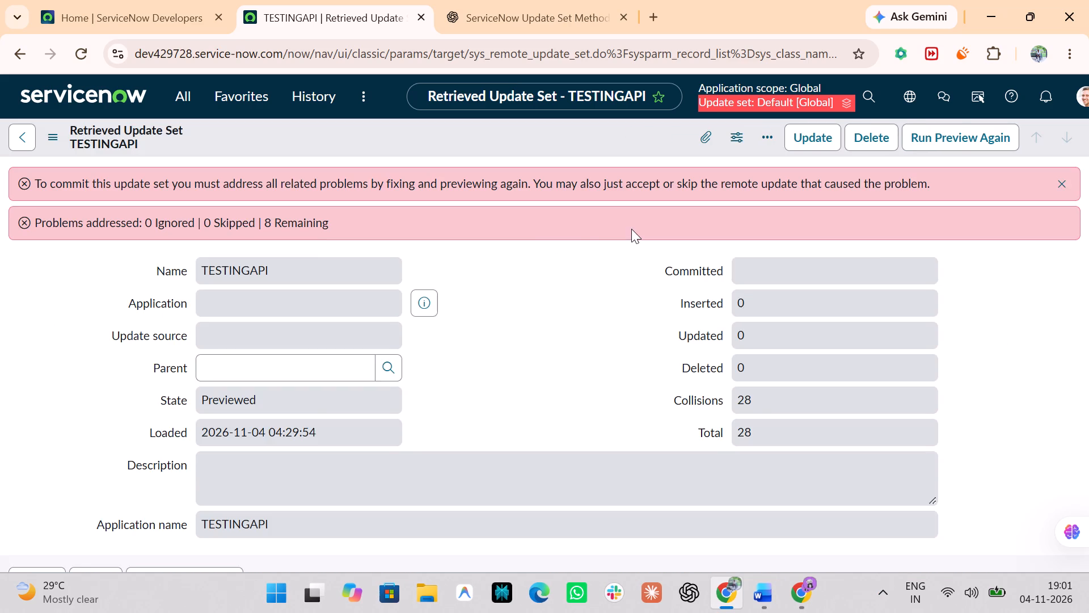
Select all the remaining Update Set Preview Problems rows and delete them as well.
scroll(394, 319, "down", 4)
scroll(212, 324, "up", 2)
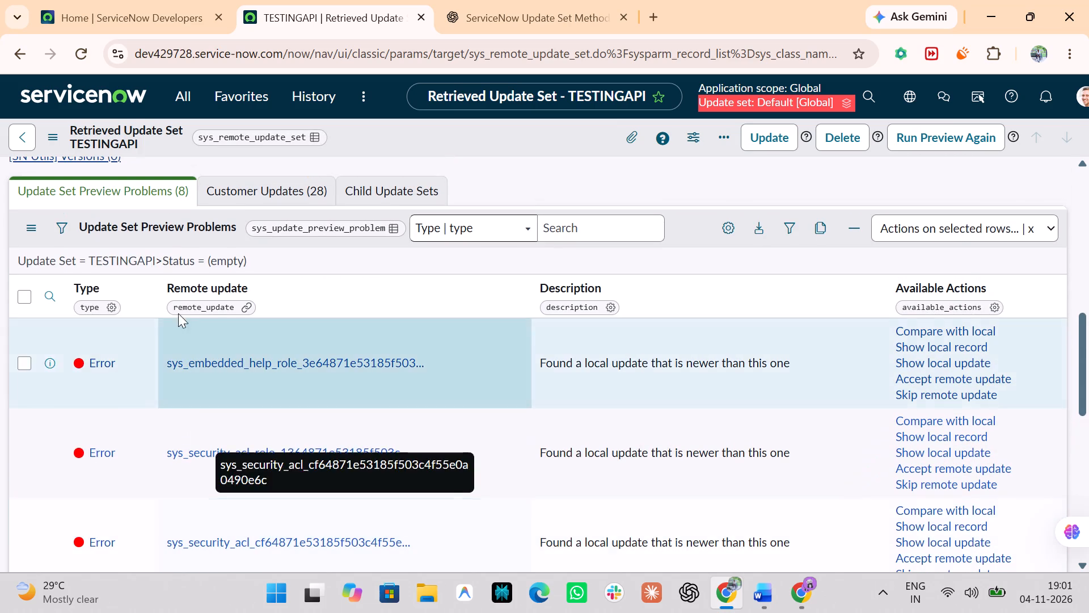
left_click(22, 299)
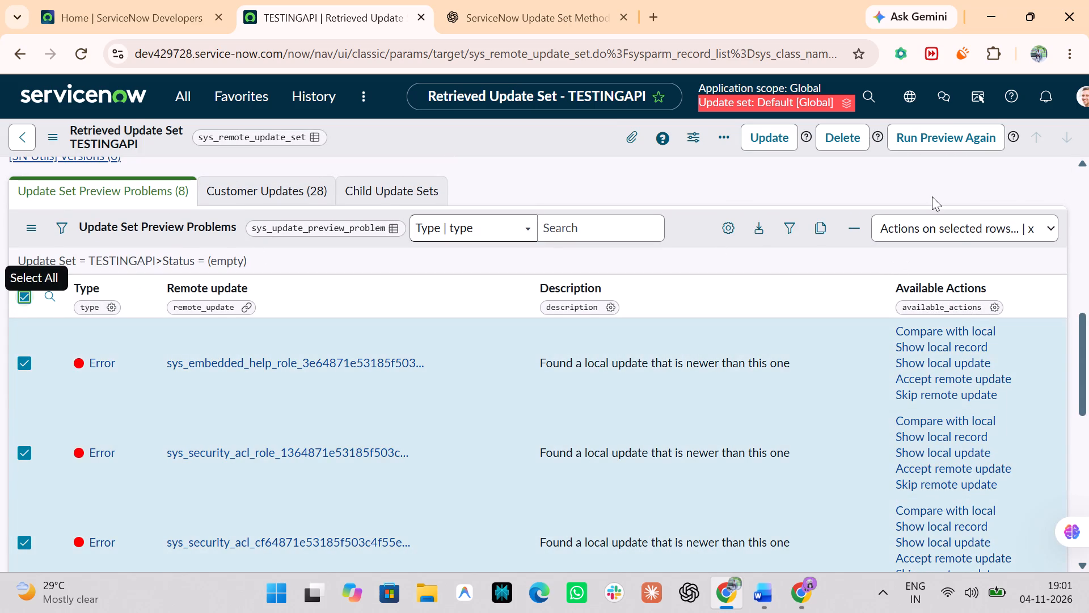
left_click(932, 224)
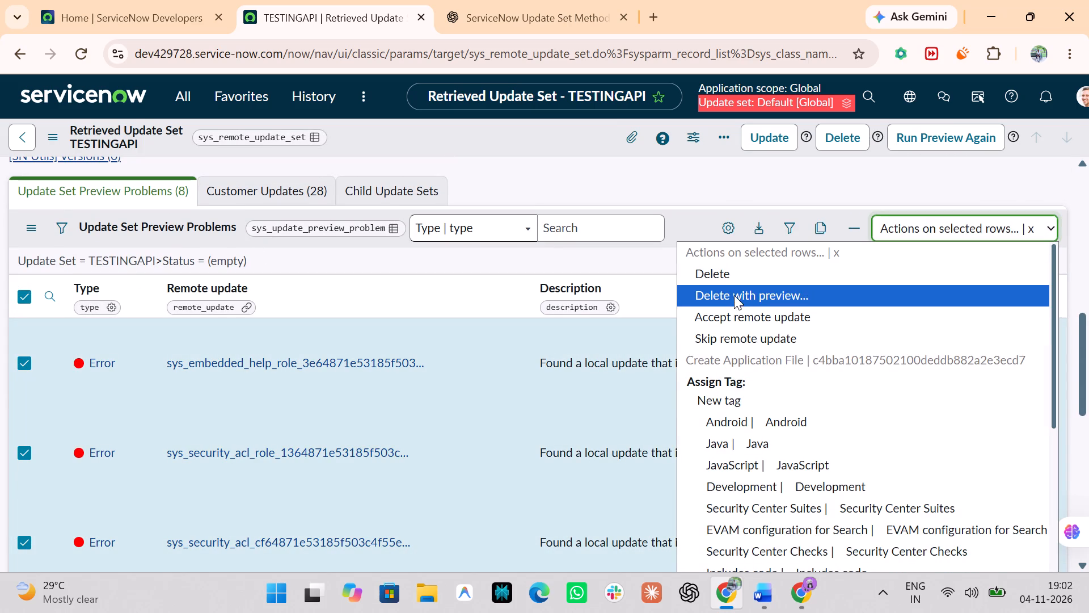
left_click(726, 284)
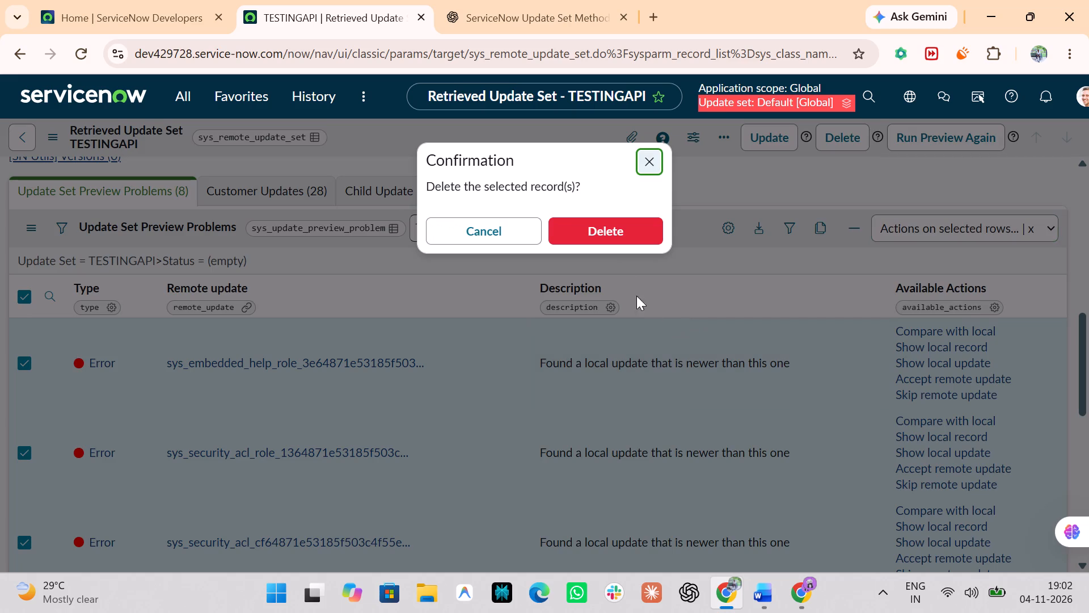
left_click(605, 232)
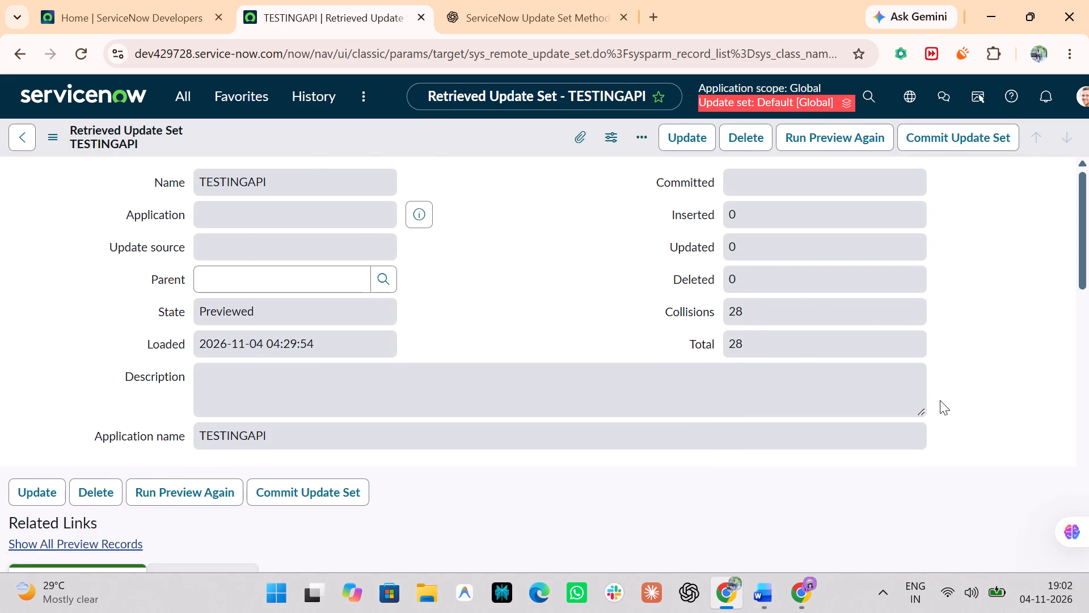
Capture a full-screen screenshot of the previewed TESTINGAPI form with the Commit Update Set option.
key("F23")
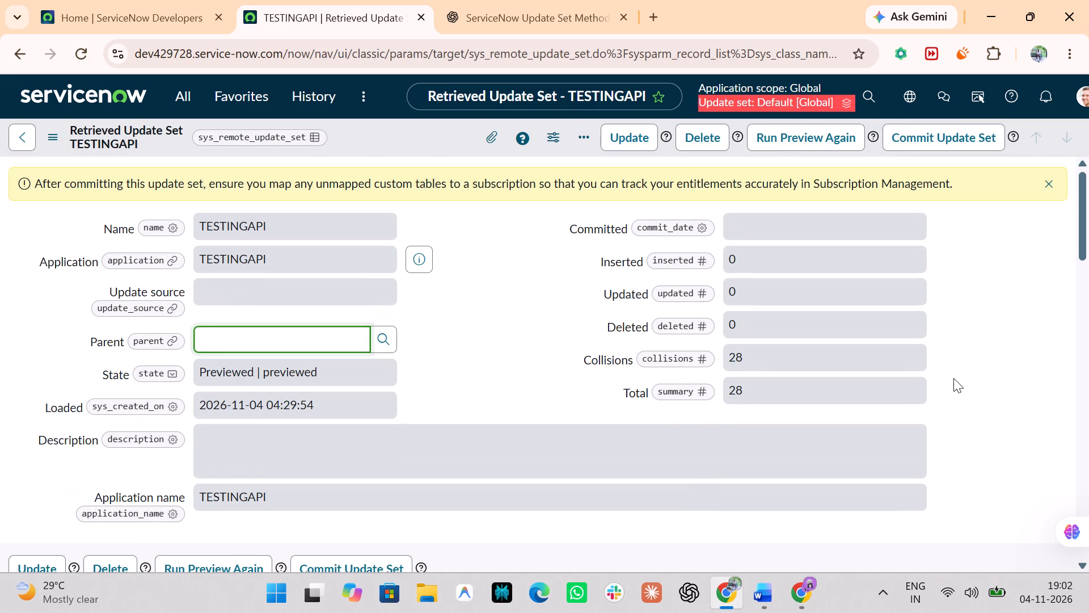
key("Print")
left_click_drag(0, 0, 1088, 606)
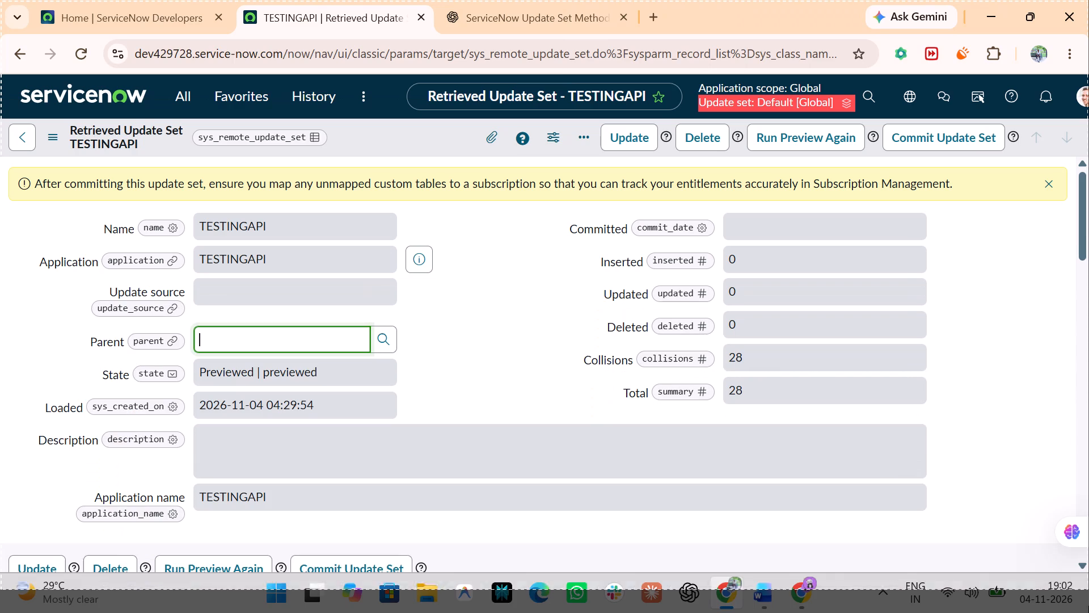
left_click_drag(1088, 606, 1088, 612)
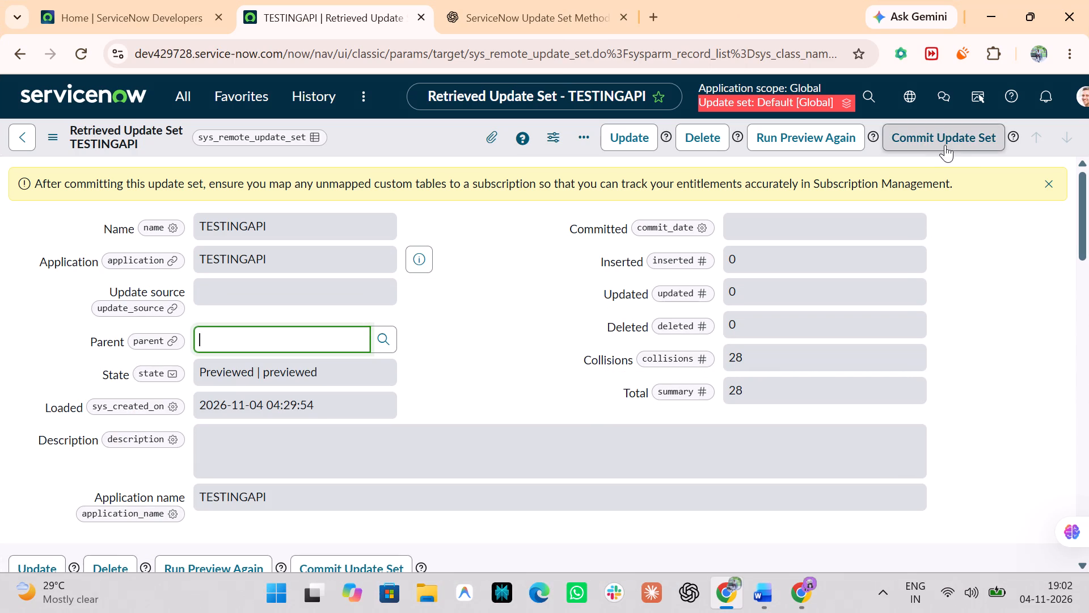
Start committing the TESTINGAPI retrieved update set.
left_click(945, 145)
Switch to Word and paste the captured screenshot below the line "Now Preview Update Set.".
left_click(765, 612)
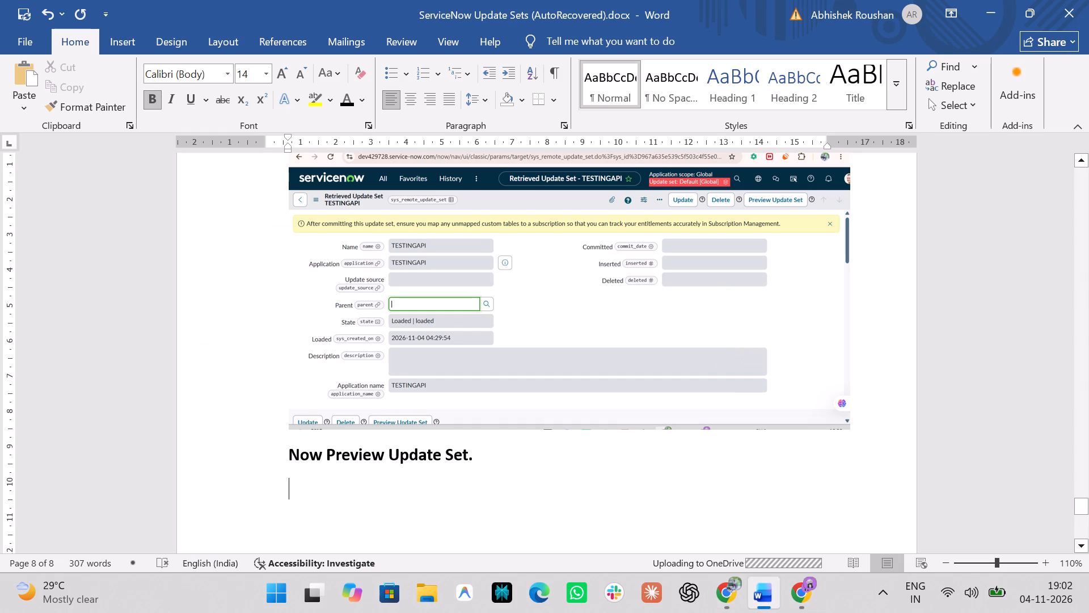
key("ctrl+v")
scroll(597, 538, "down", 1)
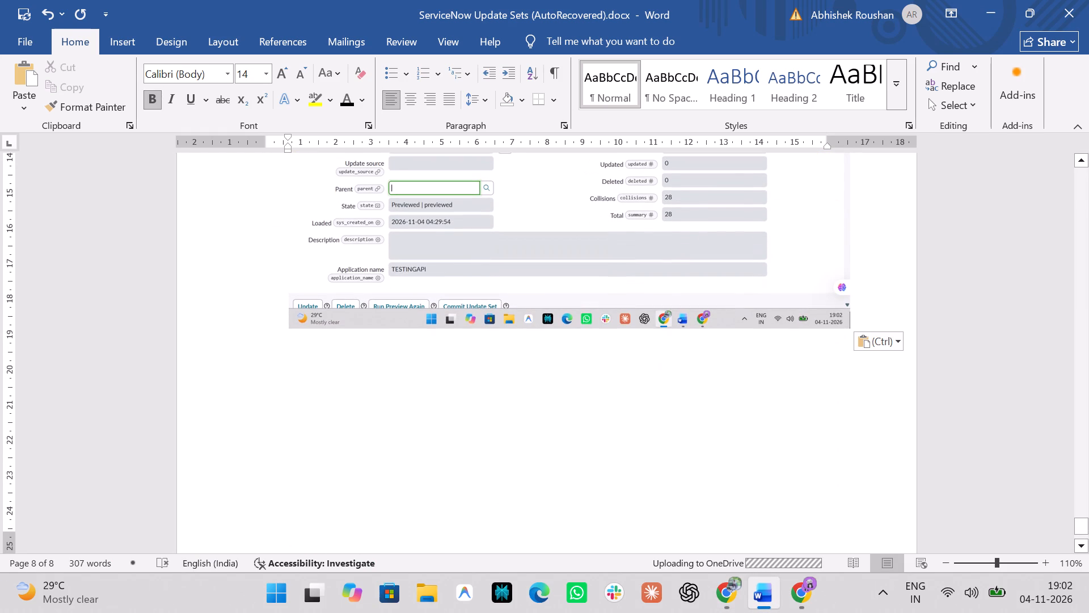
Add the line "Commit the Update Set." two paragraphs below the pasted screenshot and check the page.
key("Return")
key("Return")
type("Commit tge")
key("space")
key("BackSpace")
key("BackSpace")
key("BackSpace")
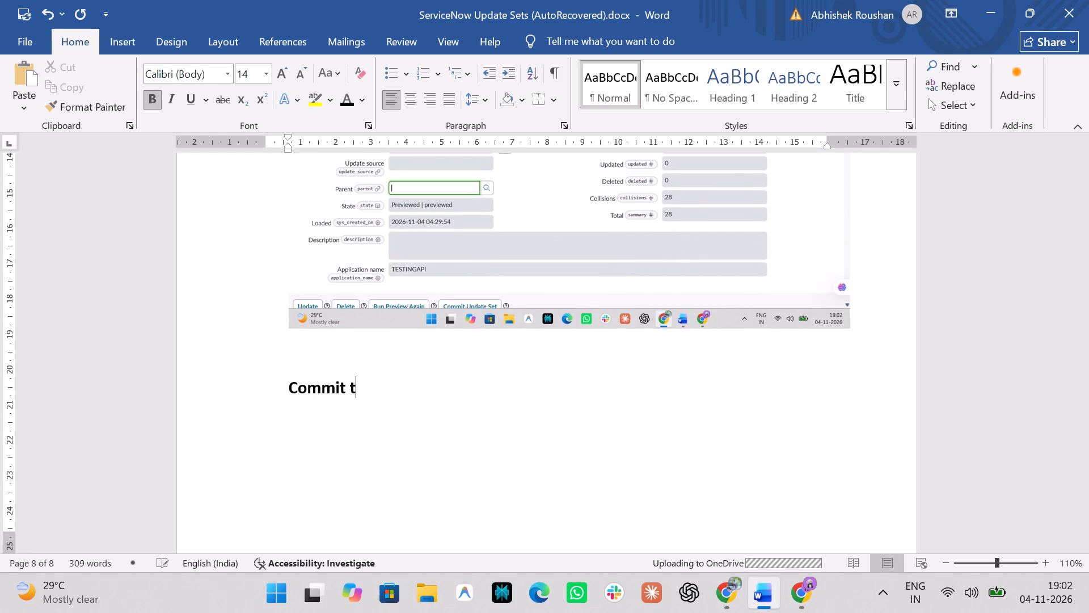
type("he Y")
key("BackSpace")
type("Uppdate")
key("space")
key("BackSpace")
key("BackSpace")
key("BackSpace")
key("BackSpace")
key("BackSpace")
key("BackSpace")
type("date Set.")
scroll(872, 308, "up", 2)
scroll(872, 308, "down", 1, "ctrl")
scroll(872, 308, "up", 4, "ctrl")
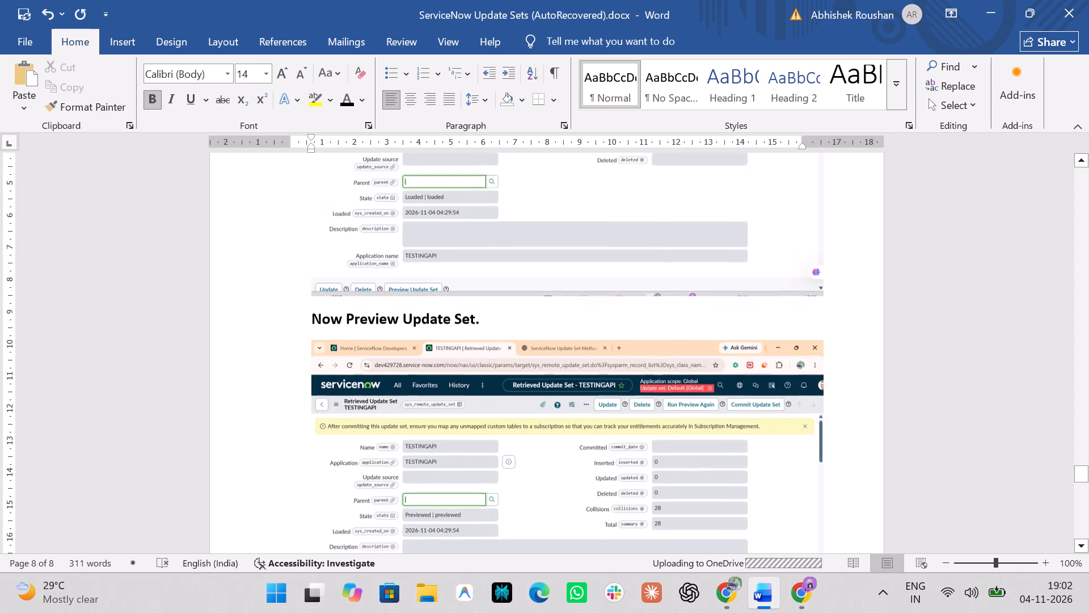
Insert "After the Preview ," before the text "Commit the Update Set." below the pasted preview screenshot.
scroll(872, 308, "up", 1)
scroll(872, 308, "down", 2)
key("Home")
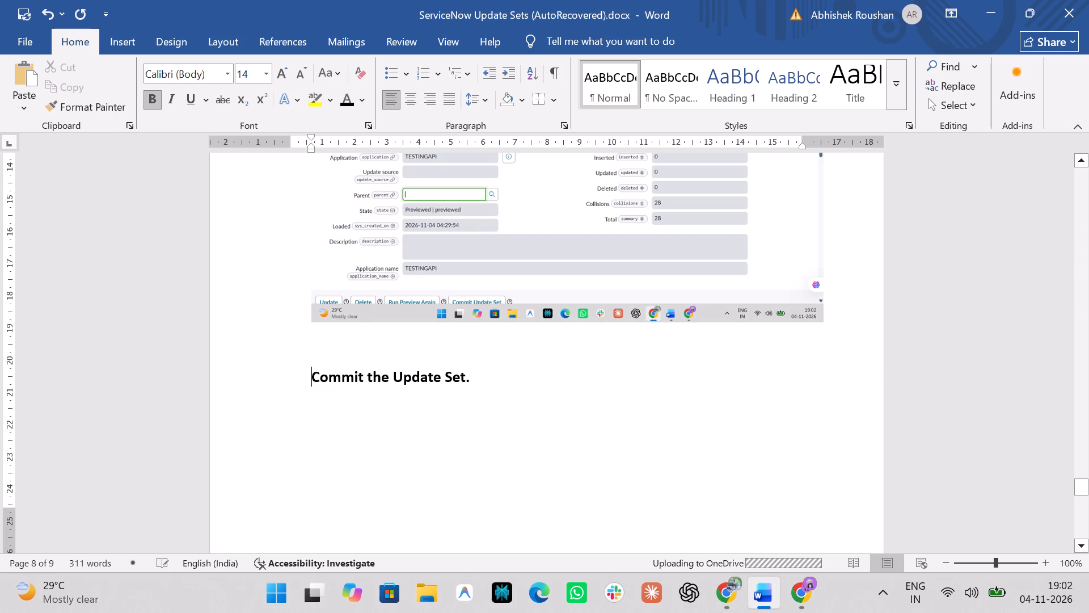
key("space")
type("After the Preview ,")
key("space")
Switch to the ServiceNow instance in Chrome and open the Custom Applications list with sys_app.list.
left_click(727, 602)
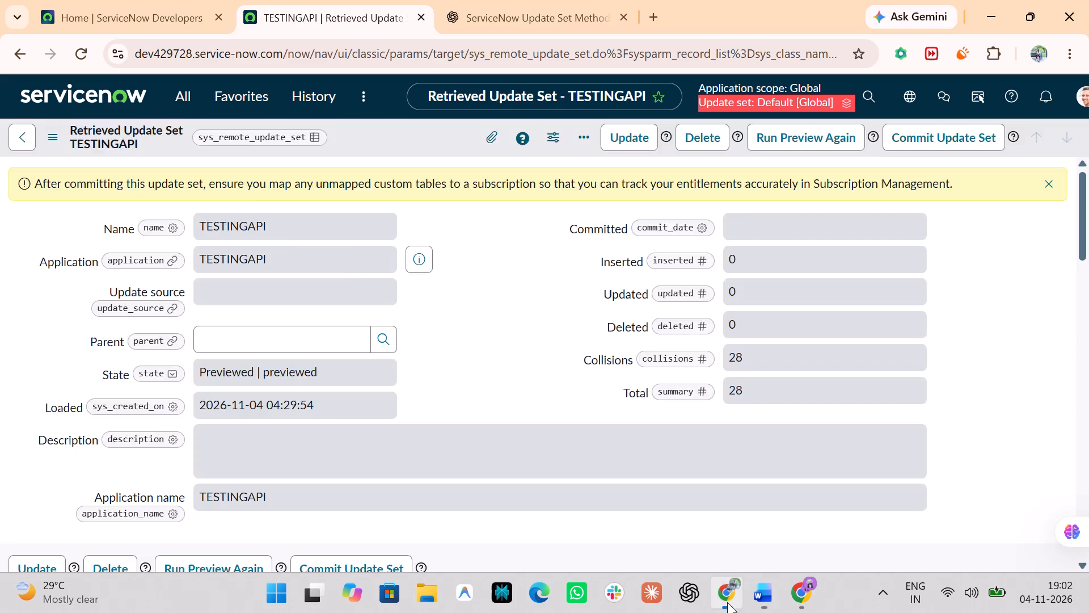
left_click(902, 291)
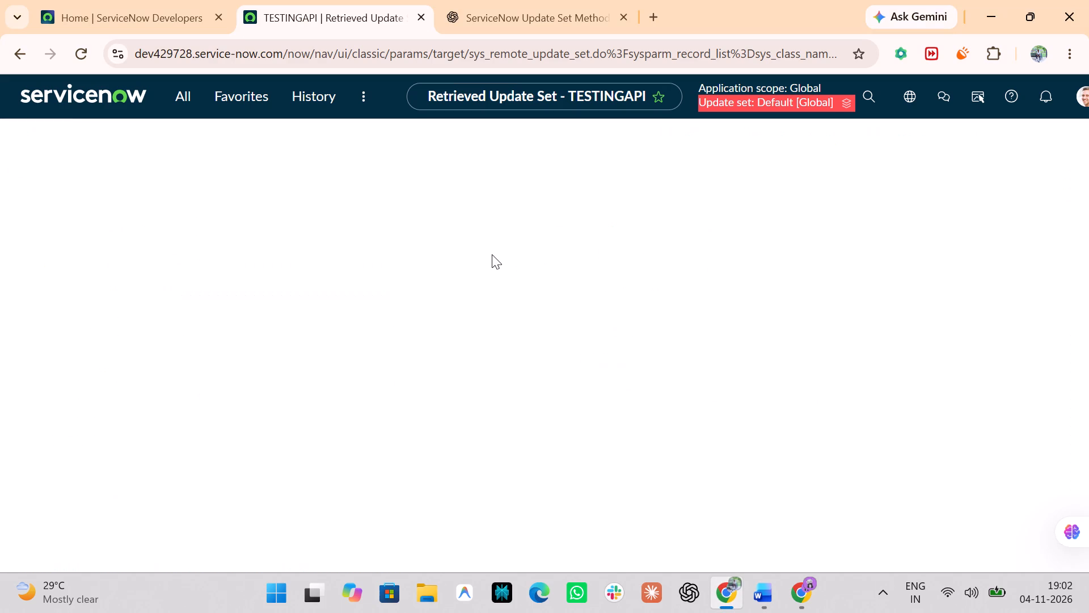
left_click(191, 89)
type("sys_app.list")
key("Return")
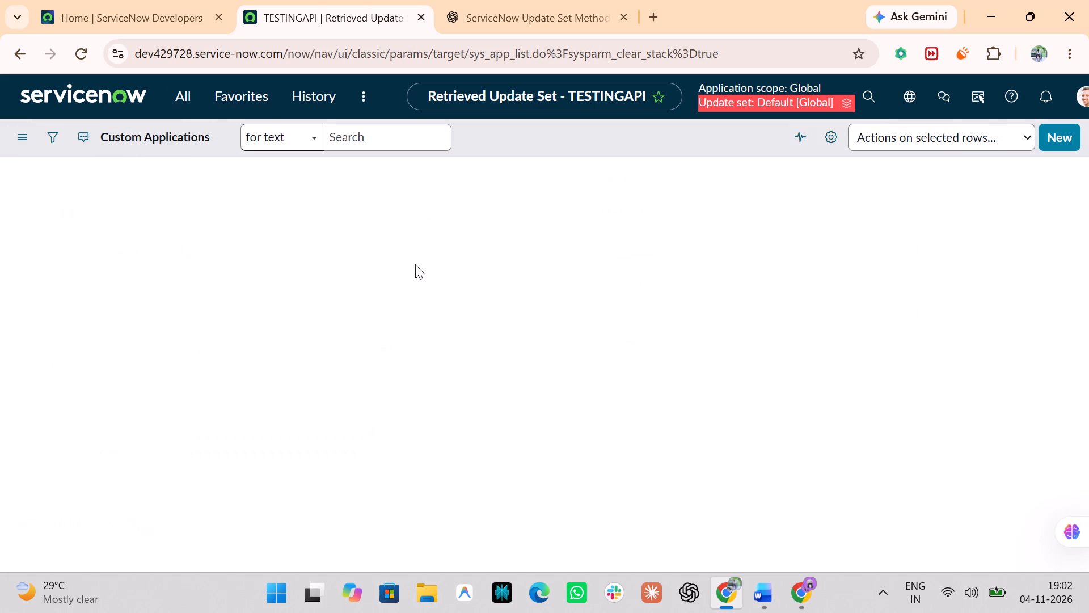
Capture a screenshot of the browser window with the Custom Applications list, leaving out the taskbar.
key("F23")
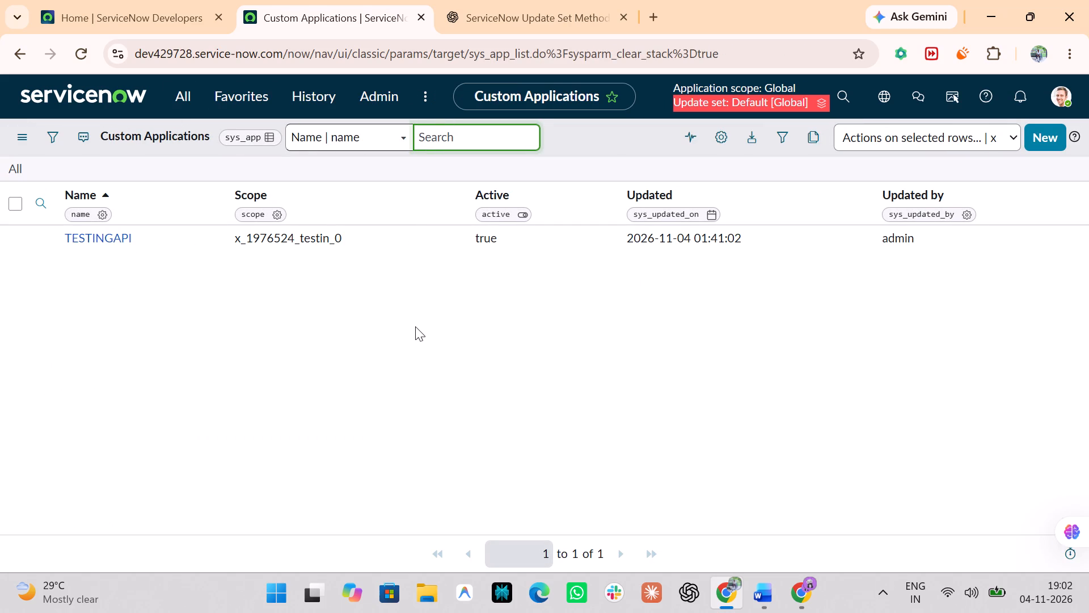
key("Print")
left_click_drag(0, 0, 1088, 570)
Switch to Word and paste the captured screenshot two paragraphs below "After the Preview , Commit the Update Set.".
left_click(757, 595)
left_click(662, 379)
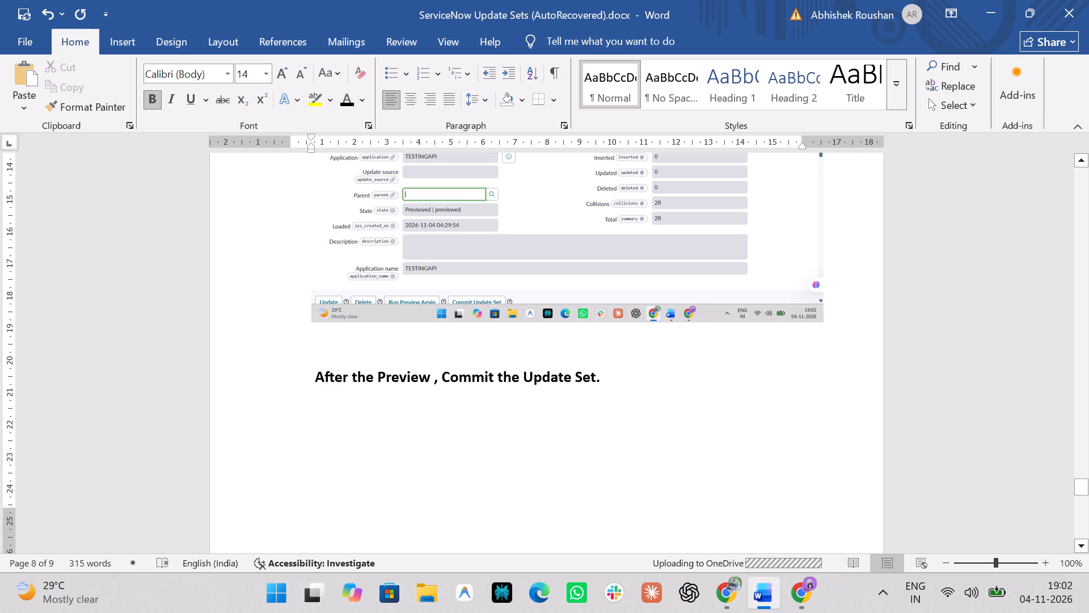
key("Return")
key("Return")
key("ctrl+v")
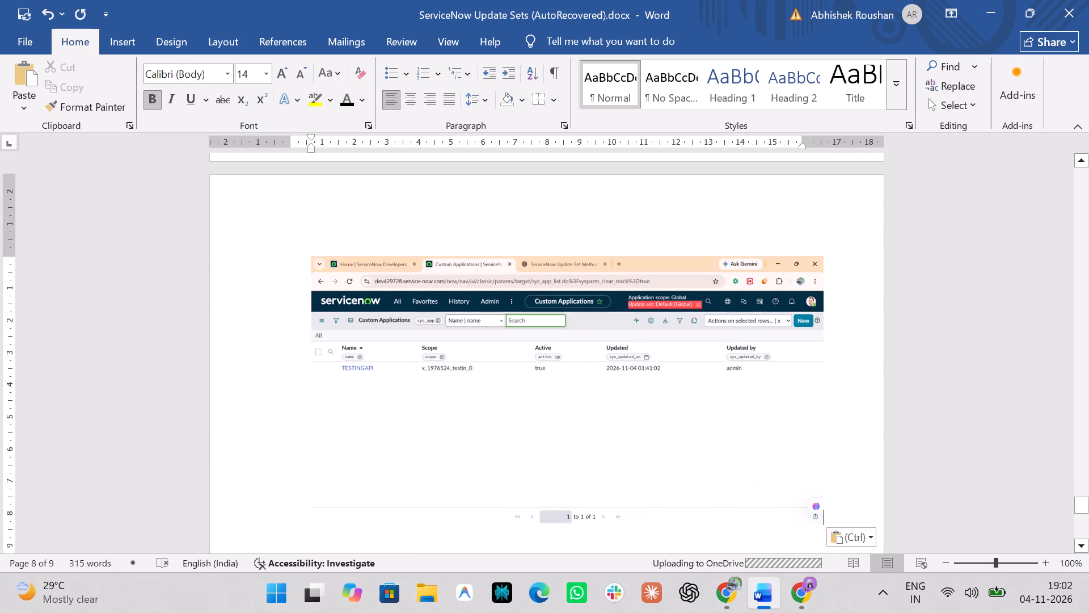
Add the line "Now you can see the application in the custom application." two paragraphs below the pasted Custom Applications screenshot.
key("Return")
key("Return")
type("Now")
key("space")
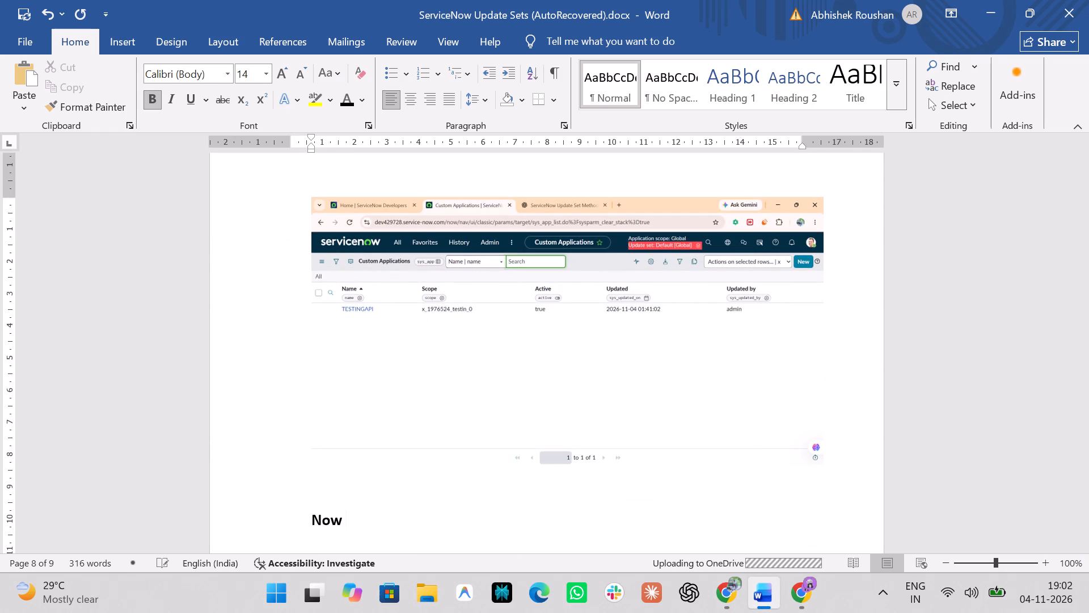
type("you can see the")
key("space")
type("application in the custom applicatio")
key("n")
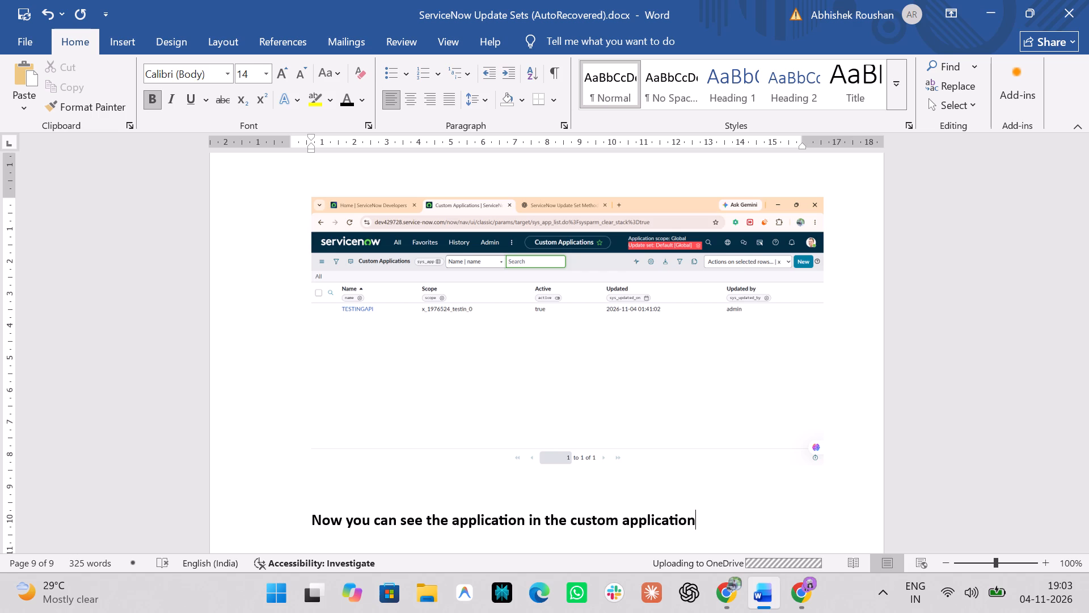
key("period")
Save the Word document.
key("ctrl+a")
key("ctrl+s")
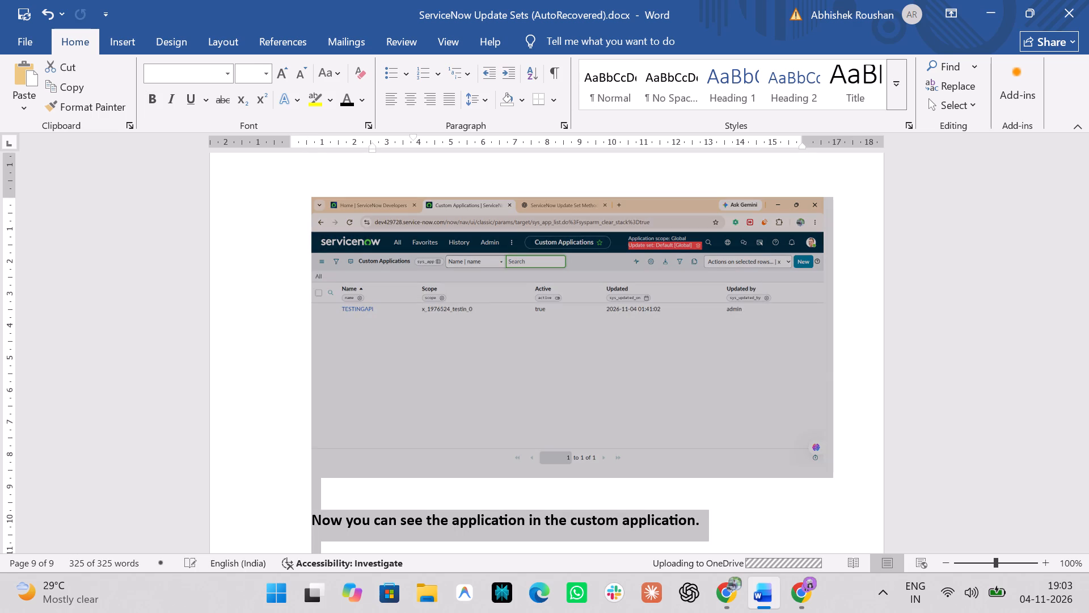
left_click(976, 372)
key("ctrl+s")
Increase the font size of the numbered heading "sys_app.list + Update Set XML" to 18.
scroll(884, 358, "up", 2)
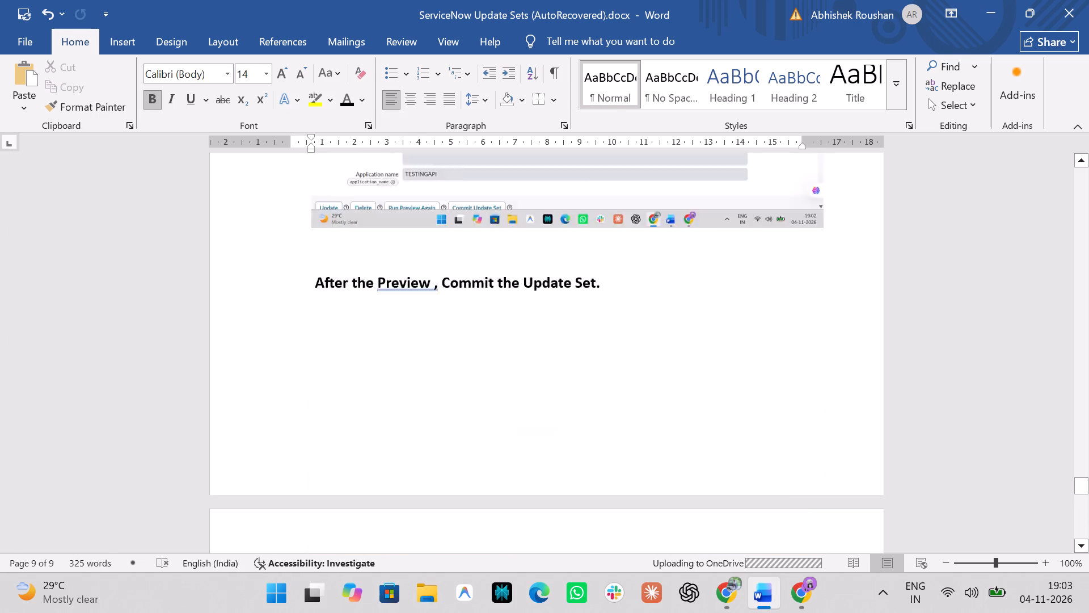
scroll(884, 358, "up", 7)
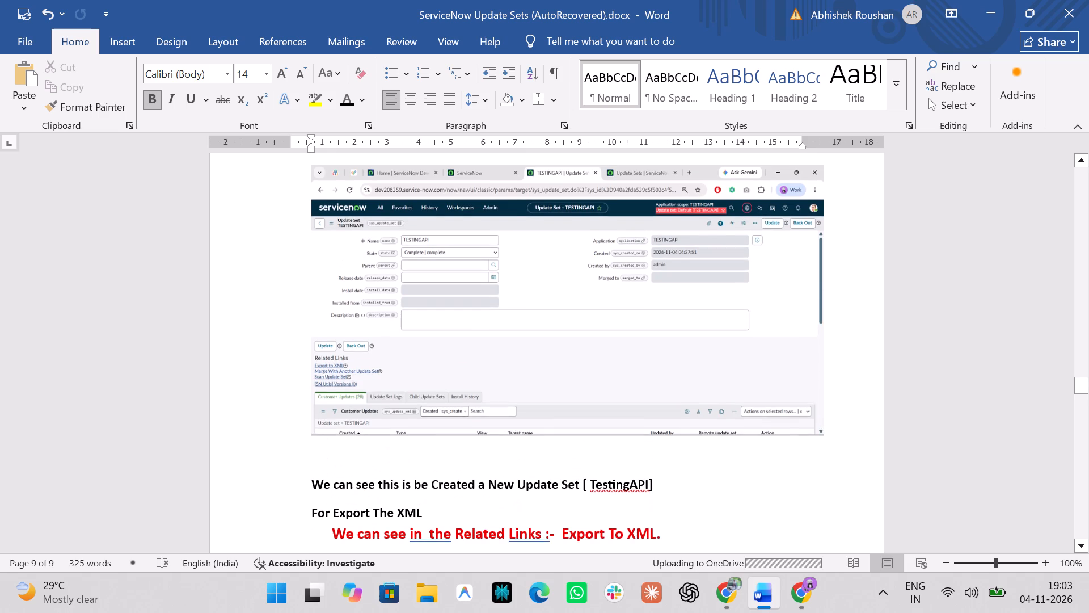
scroll(884, 358, "up", 5)
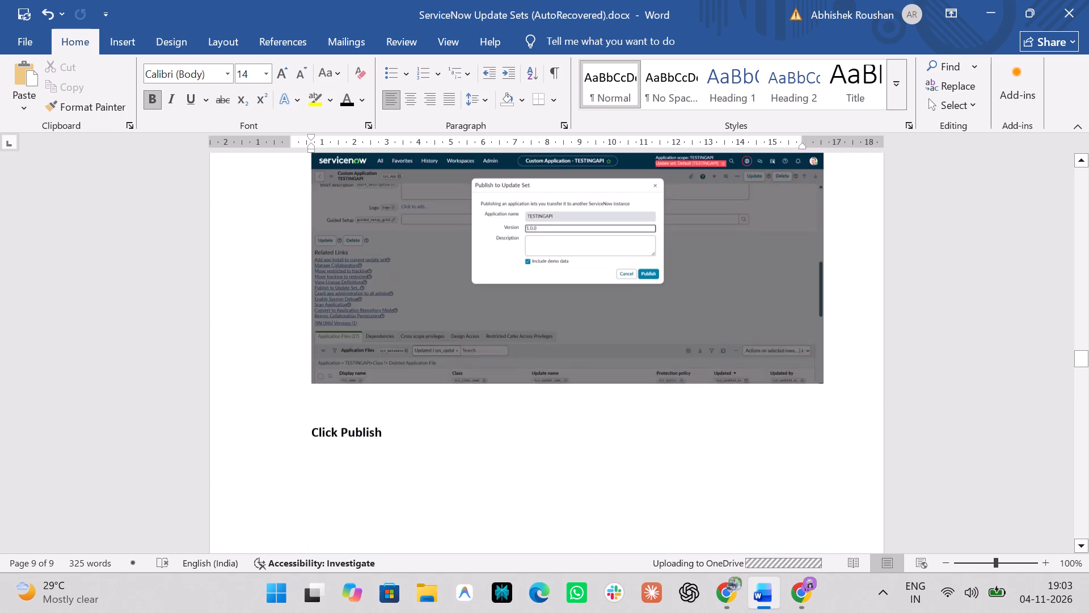
scroll(884, 358, "up", 3)
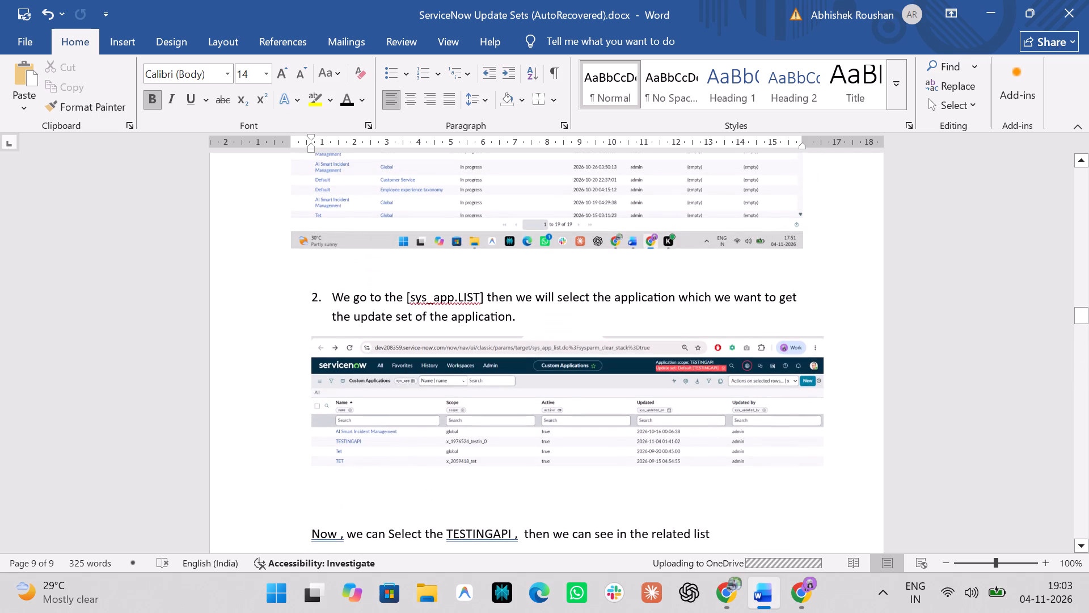
scroll(884, 358, "up", 1)
scroll(738, 350, "up", 3)
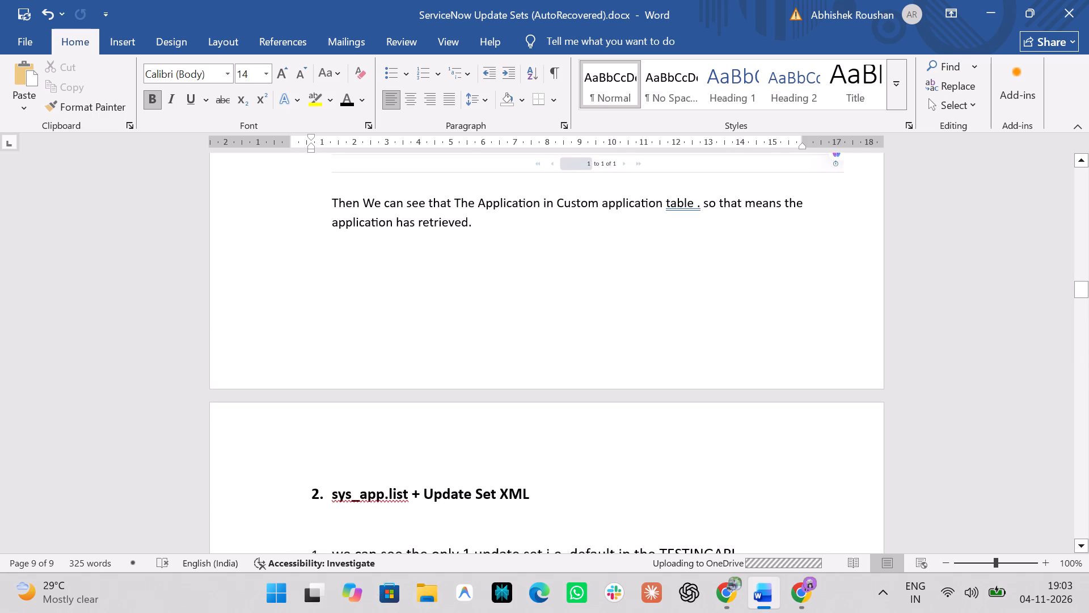
left_click_drag(554, 489, 296, 471)
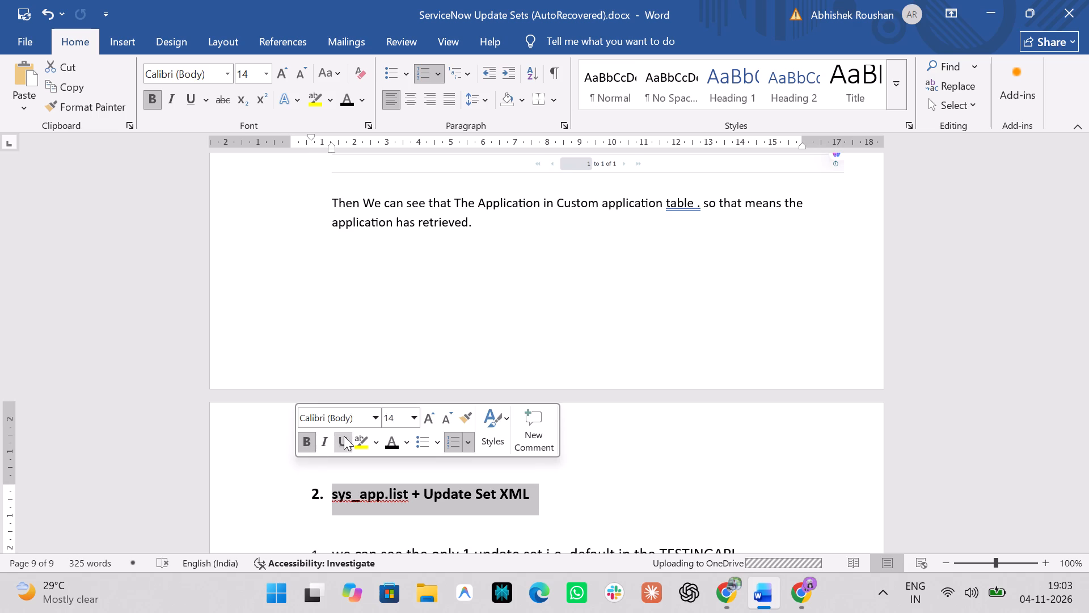
left_click(432, 412)
left_click(432, 412)
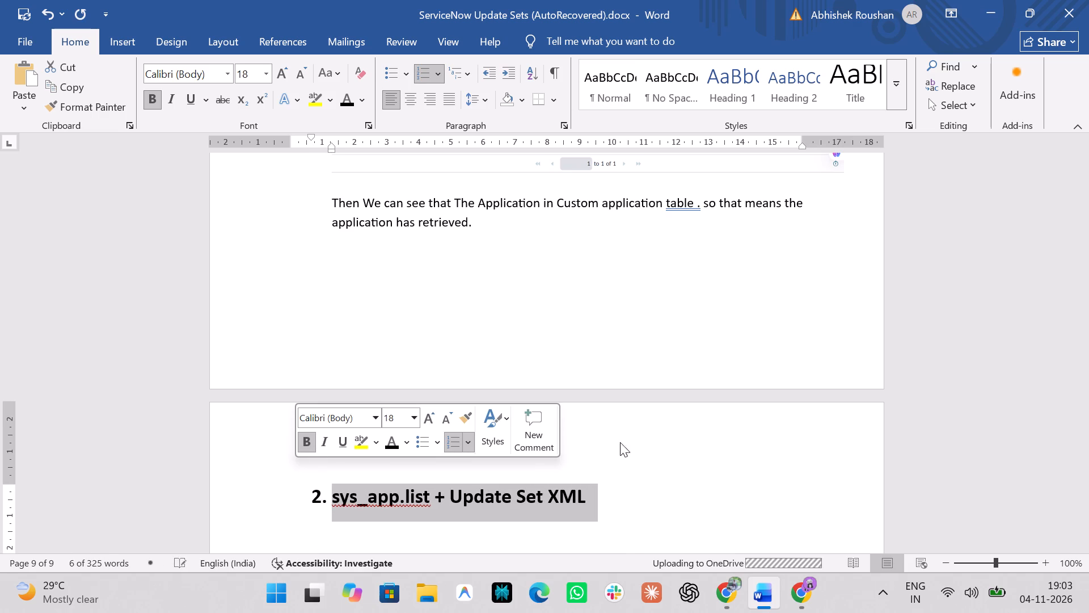
left_click(669, 485)
Add 15 blank paragraphs after "Now you can see the application in the custom application." to reach a new page.
scroll(669, 485, "down", 15)
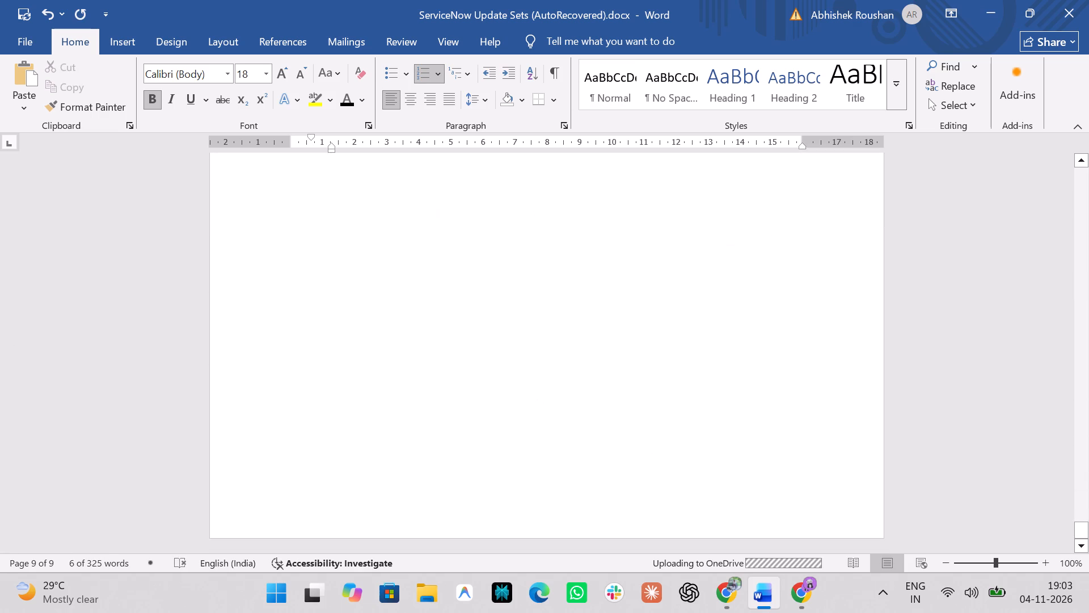
scroll(669, 485, "down", 1)
scroll(669, 485, "up", 2)
scroll(669, 485, "down", 1)
left_click(747, 354)
key("Return")
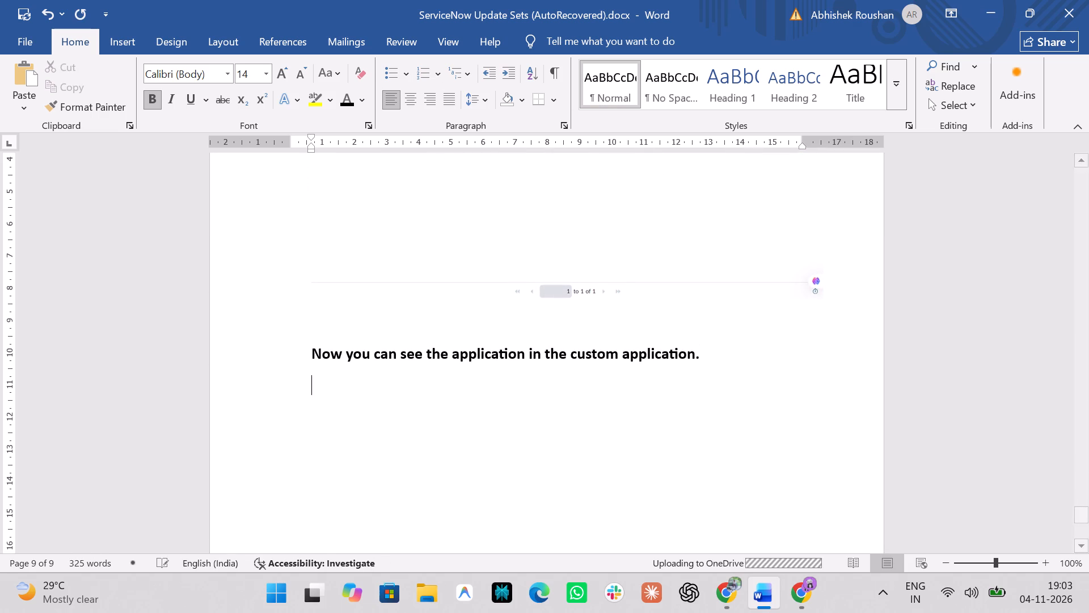
key("Return")
key("Return")
key("Return")
key("Return")
key("Return")
key("Return")
key("Return")
key("Return")
key("Return")
key("Return")
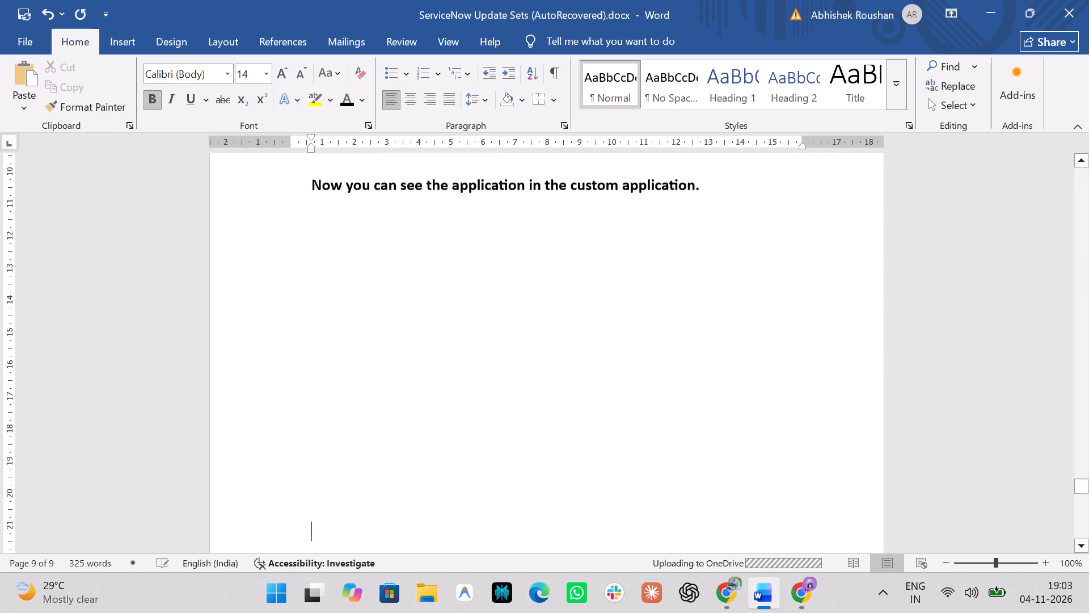
key("Return")
key("Return")
key("Return")
key("Return")
Begin the third method's section on the new page with the text "3rd is".
scroll(747, 354, "down", 1)
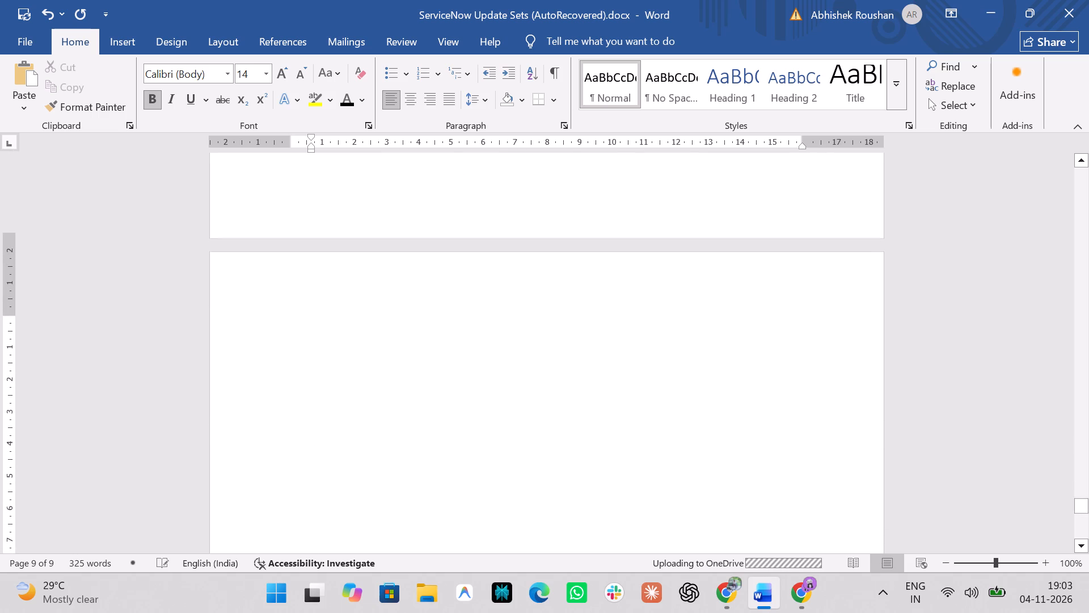
type("3rd is")
key("space")
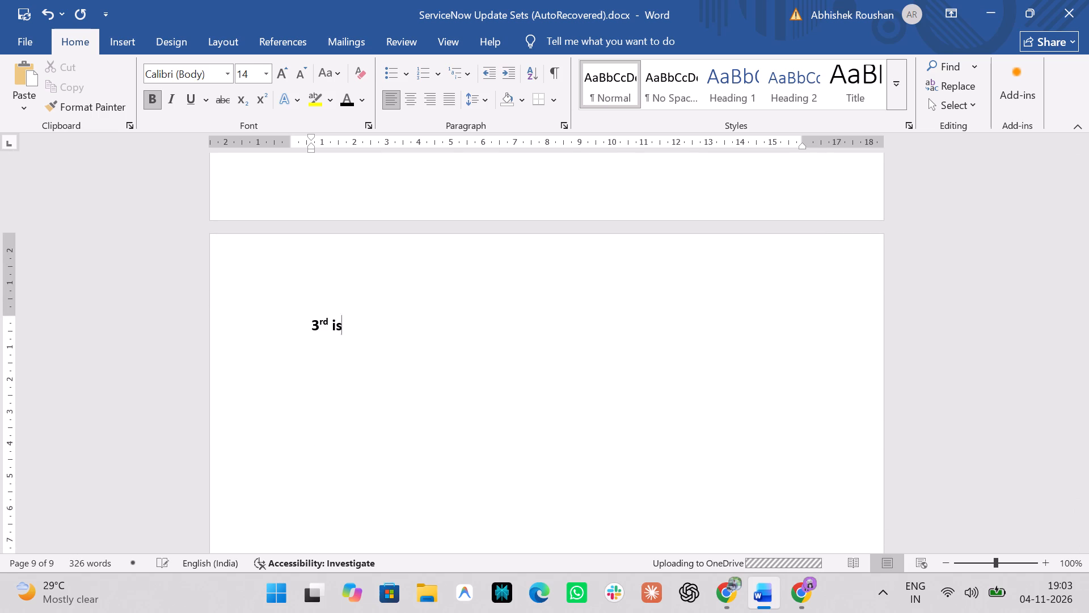
left_click(741, 581)
left_click(572, 0)
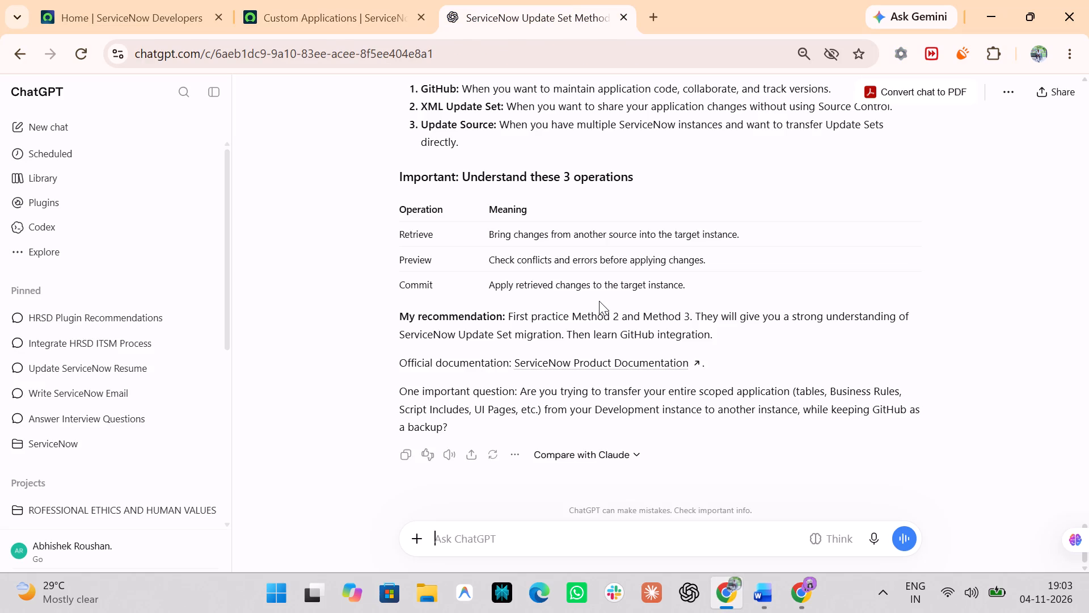
scroll(599, 301, "up", 4)
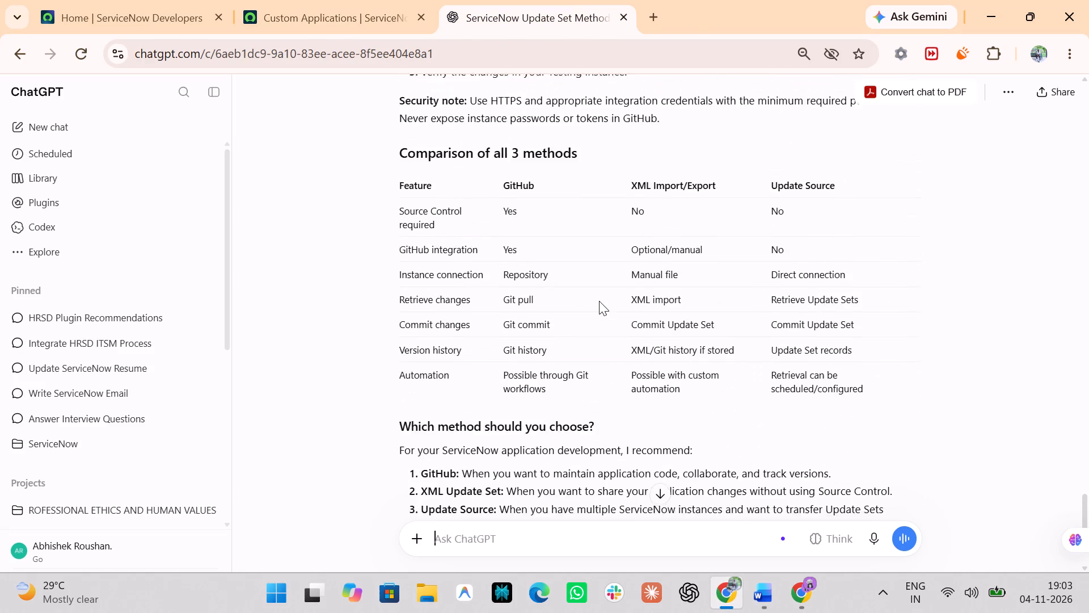
scroll(599, 301, "up", 5)
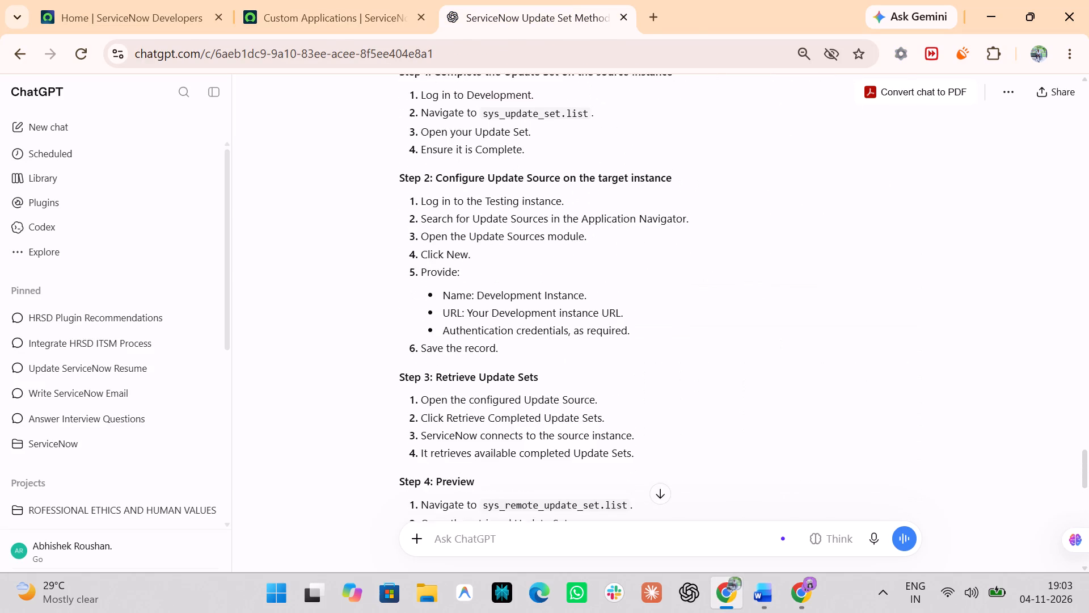
scroll(599, 301, "up", 4)
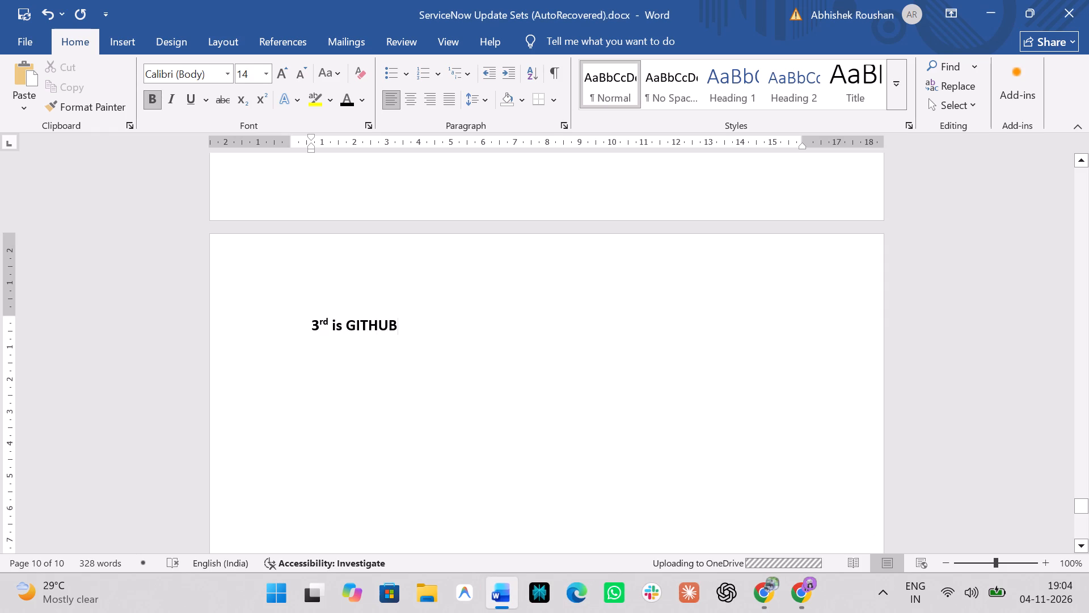
left_click(300, 329)
key("Right")
key("Right")
key("Right")
key("BackSpace")
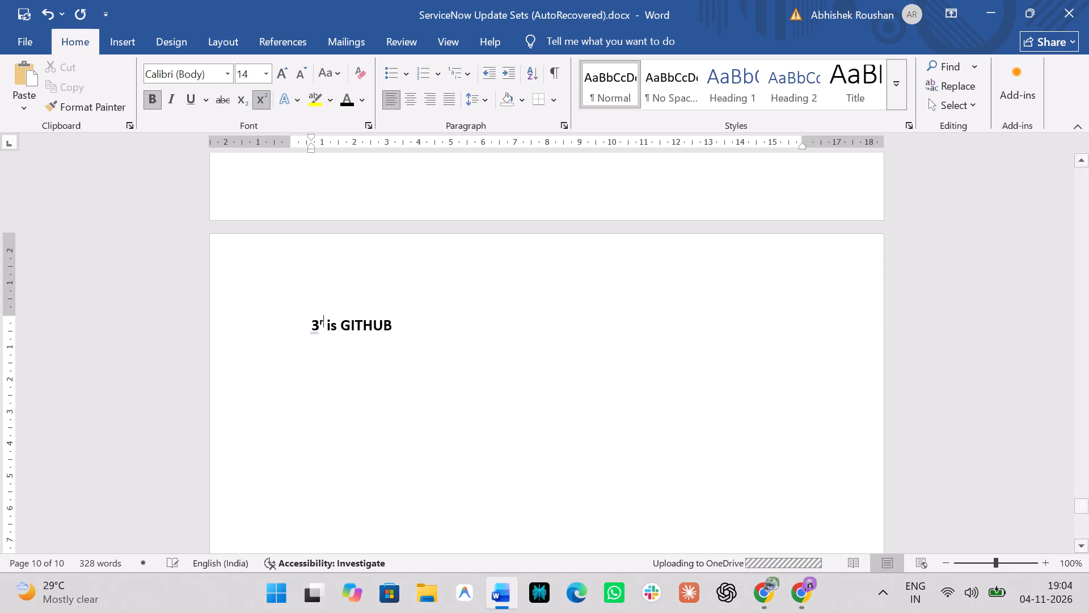
key("BackSpace")
key("space")
type(":")
key("space")
key("Right")
key("Right")
key("Right")
key("Right")
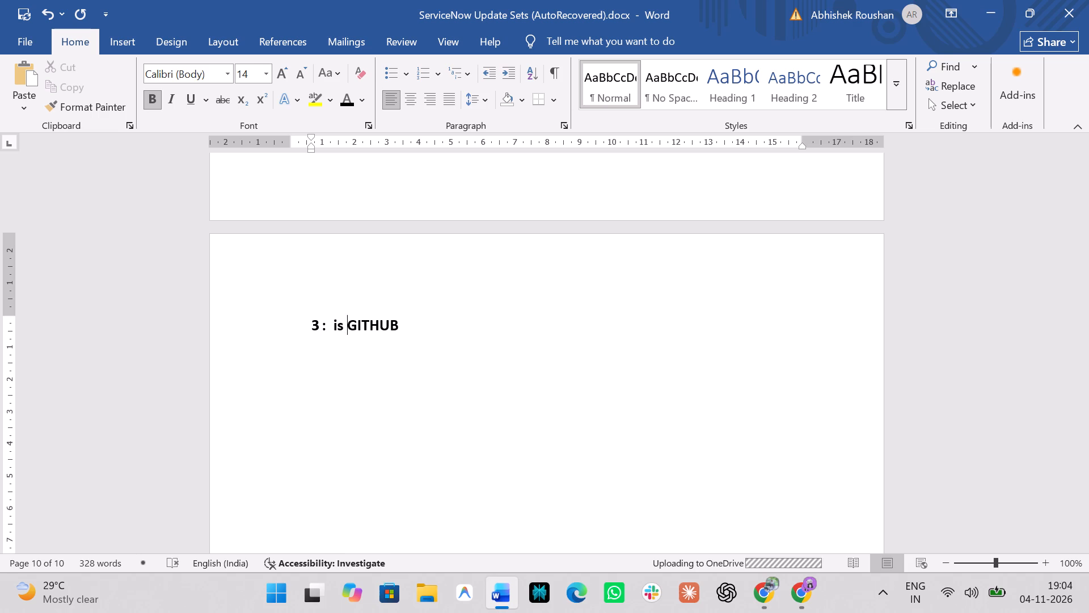
key("BackSpace")
key("BackSpace")
key("BackSpace")
key("End")
Paste the copied GitHub configuration steps under the GITHUB heading, leaving one blank line in between.
key("Return")
key("Return")
key("ctrl+v")
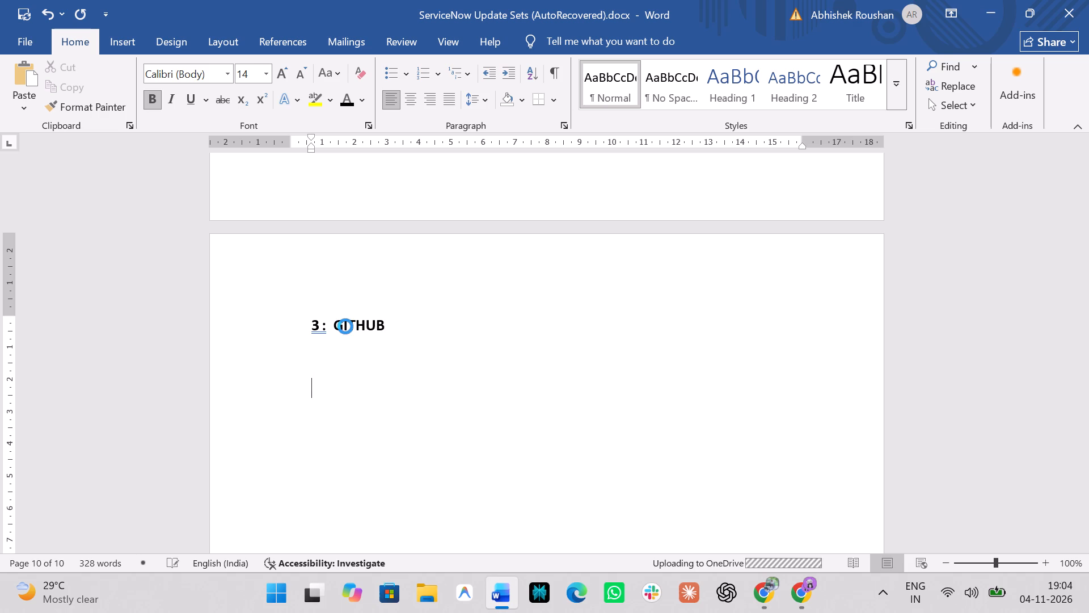
Remove the bold formatting from all the pasted GitHub steps, keeping the GITHUB heading bold.
left_click_drag(349, 511, 332, 187)
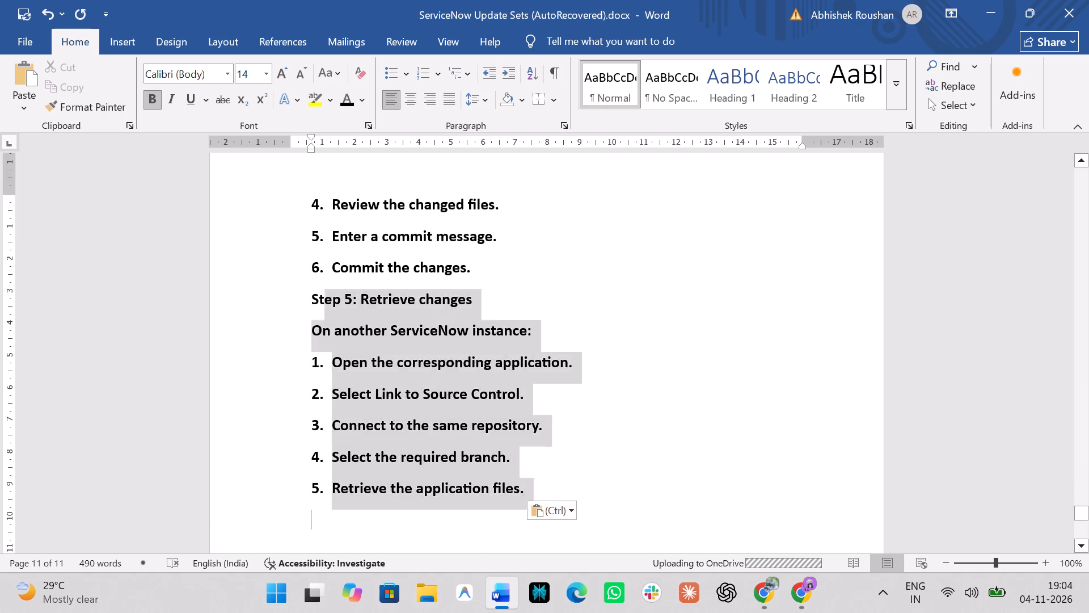
left_click_drag(332, 187, 286, 396)
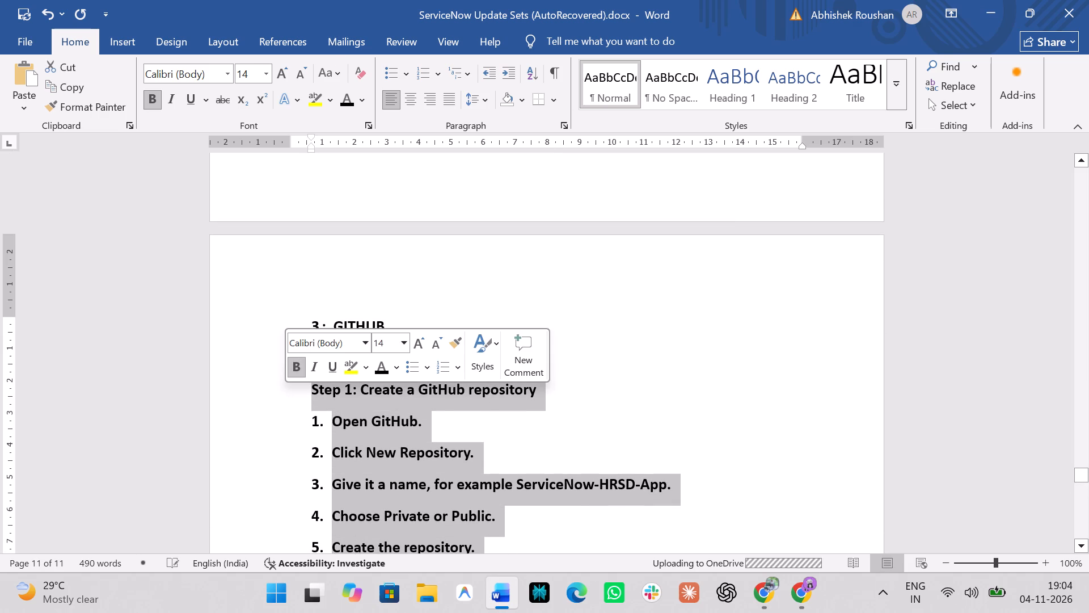
left_click(294, 367)
left_click(497, 417)
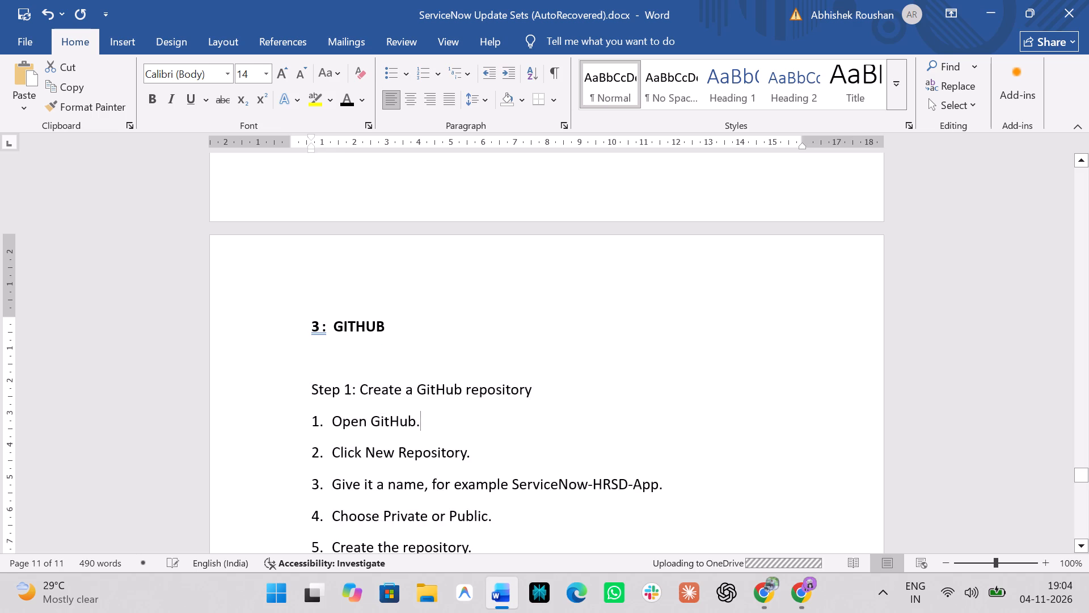
Insert a blank unnumbered line before "Step 2: Configure ServiceNow" and another before "Step 3: Connect GitHub".
scroll(497, 417, "down", 1)
scroll(438, 417, "down", 1)
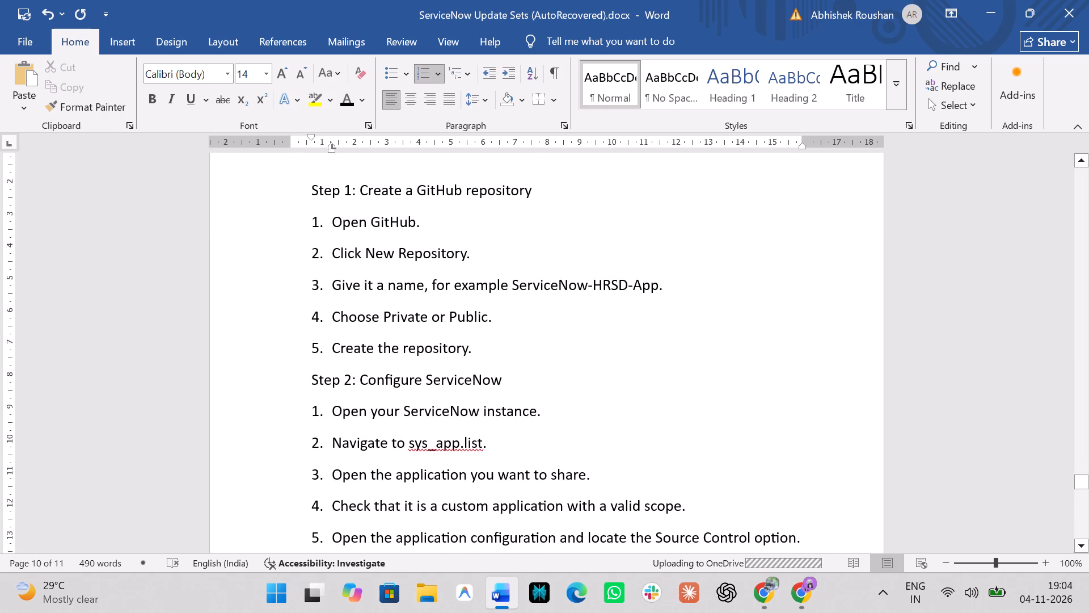
scroll(438, 417, "down", 1)
left_click(479, 350)
key("Return")
key("Return")
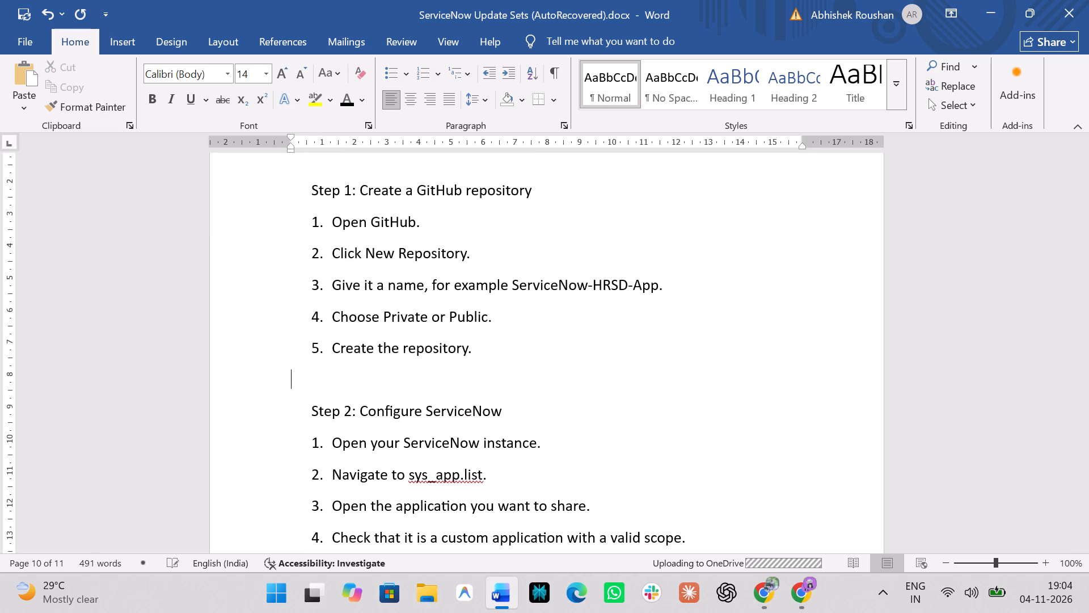
scroll(479, 350, "down", 2)
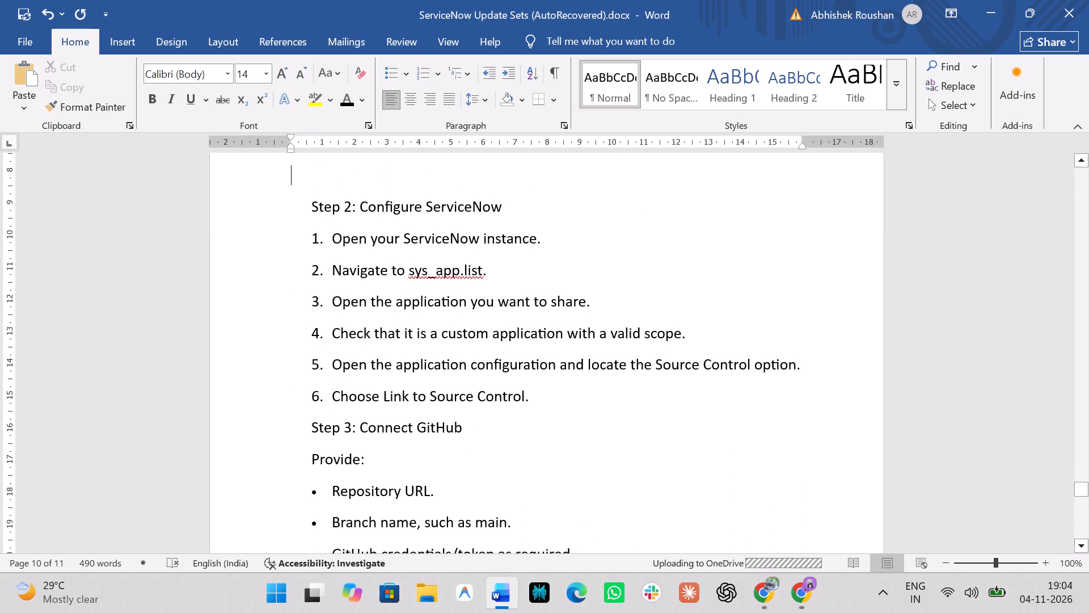
left_click(543, 397)
key("Return")
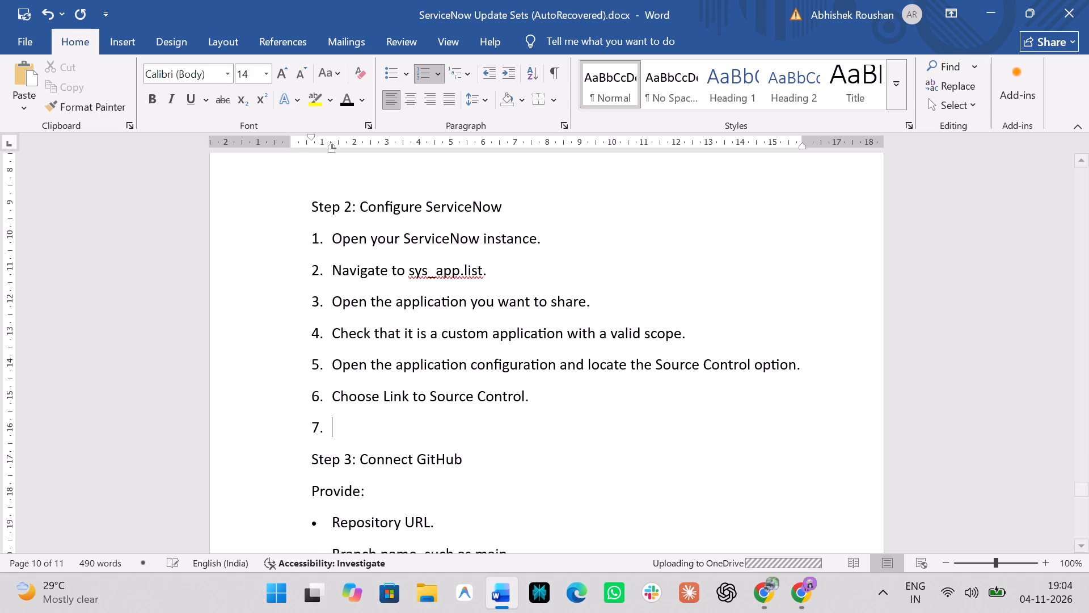
key("Return")
Add blank lines after "GitHub credentials/token as required." so that "Step 4: Commit changes" starts on a new page.
scroll(543, 397, "down", 4)
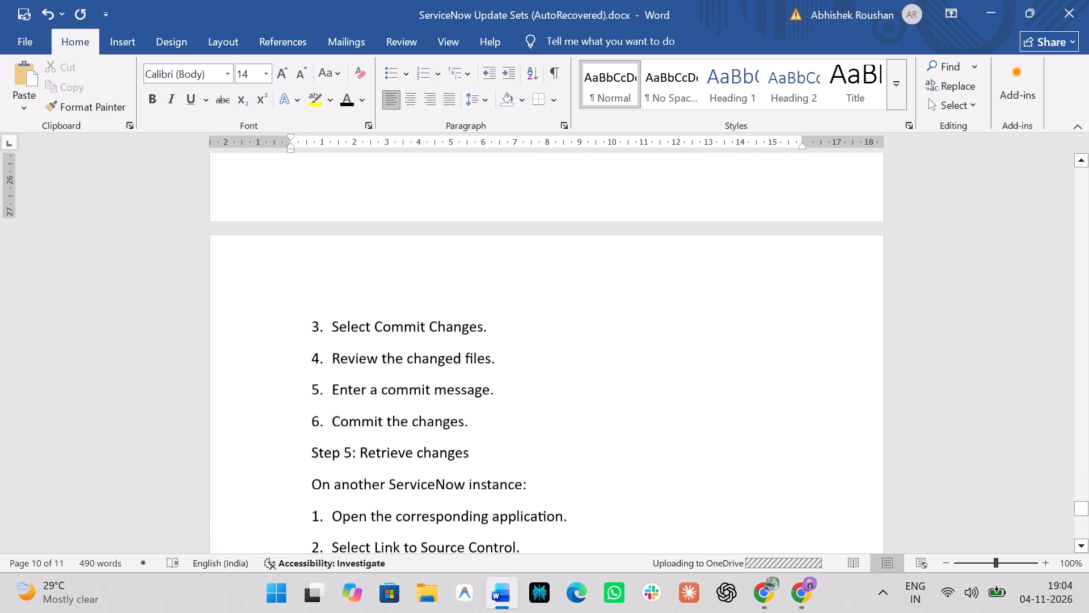
scroll(543, 397, "up", 3)
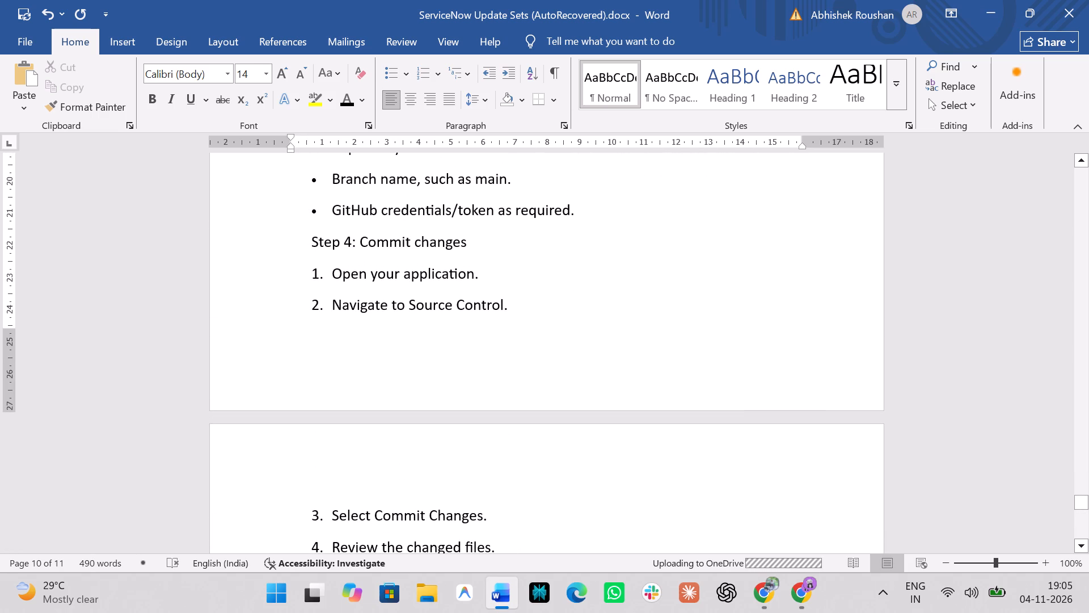
left_click(581, 209)
key("Return")
key("Return")
key("Return")
key("Return")
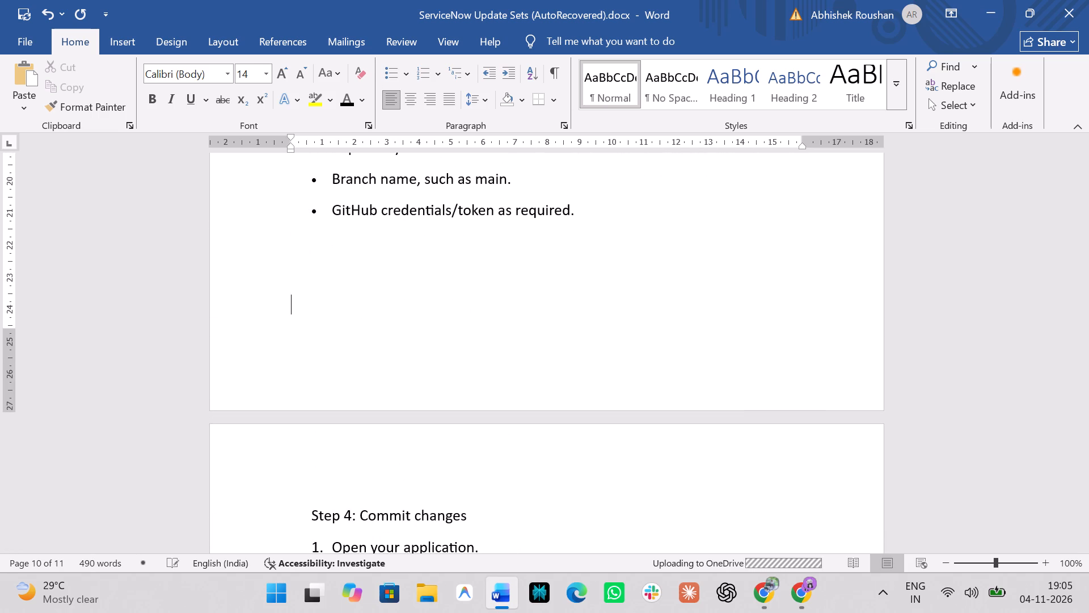
Insert two blank unnumbered lines between "Commit the changes." and "Step 5: Retrieve changes".
scroll(581, 209, "down", 2)
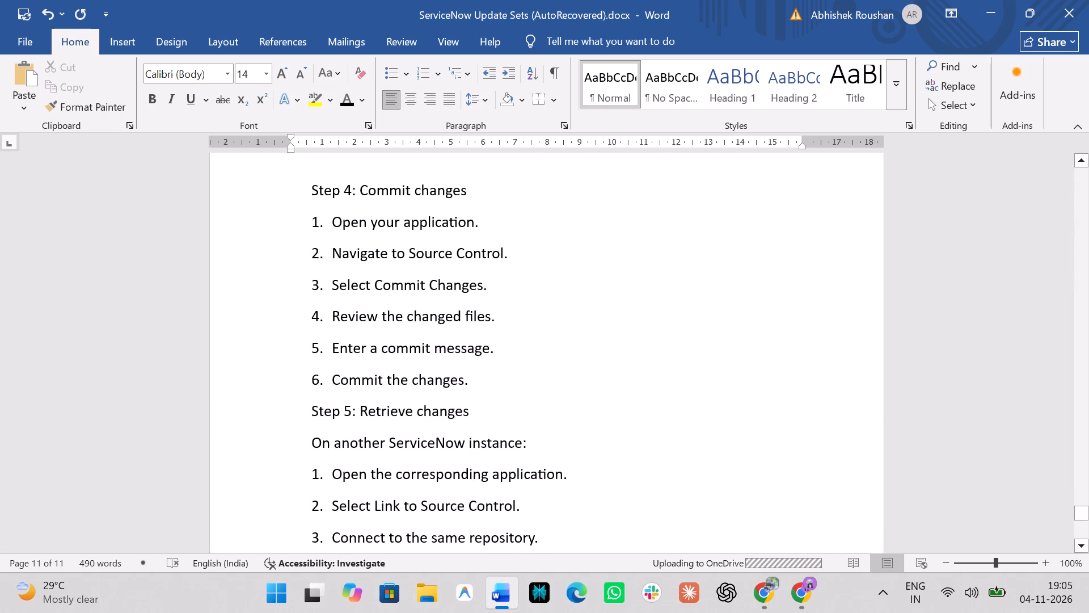
left_click(489, 415)
left_click(486, 387)
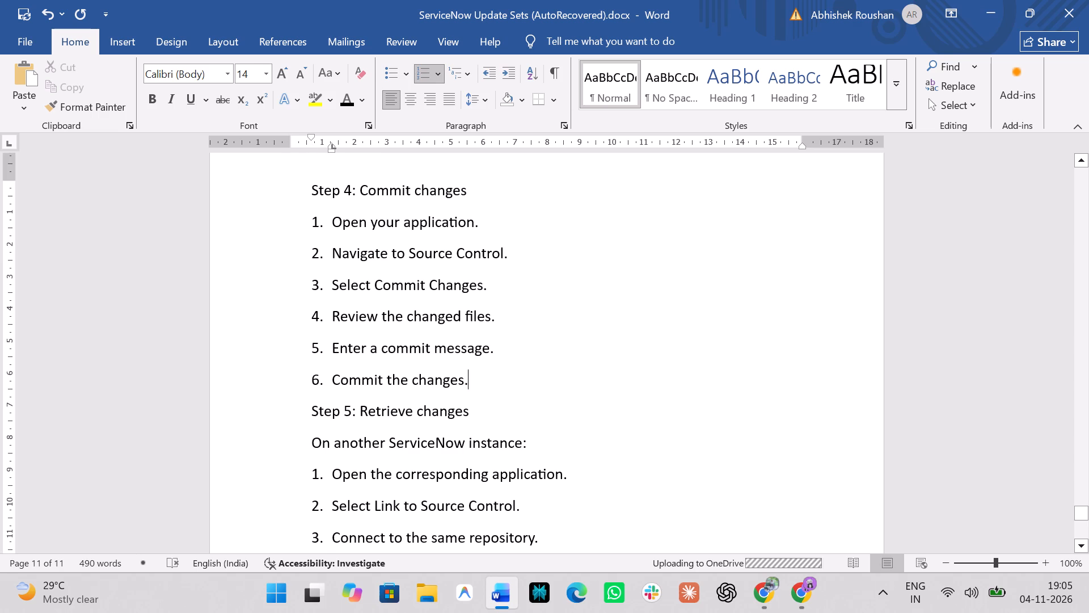
key("Return")
key("Return")
key("Return")
Save the ServiceNow Update Sets document.
scroll(486, 387, "down", 4)
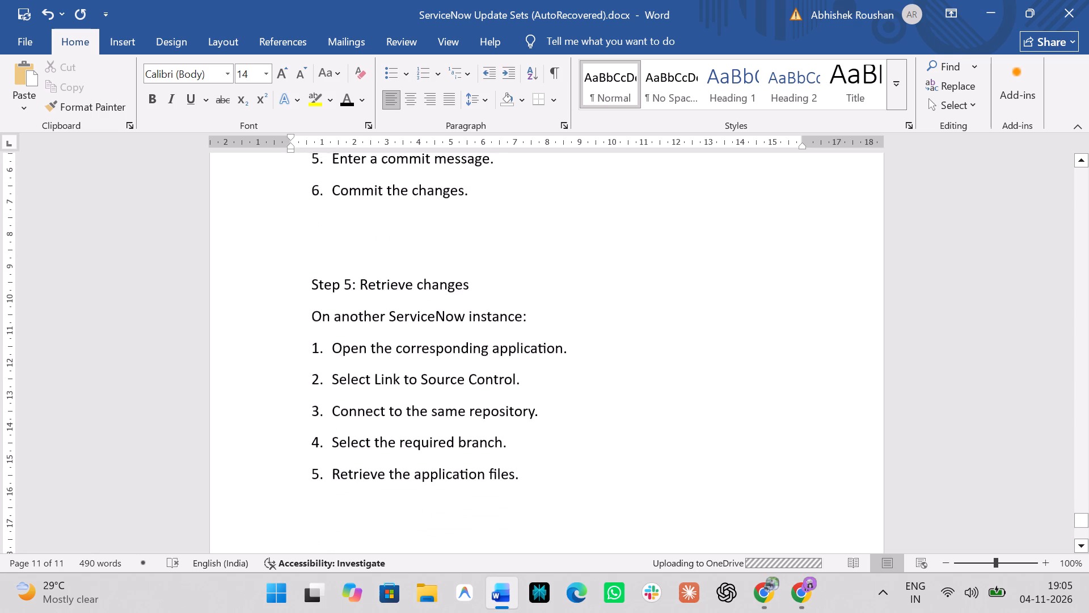
scroll(486, 387, "down", 3)
scroll(677, 338, "up", 13)
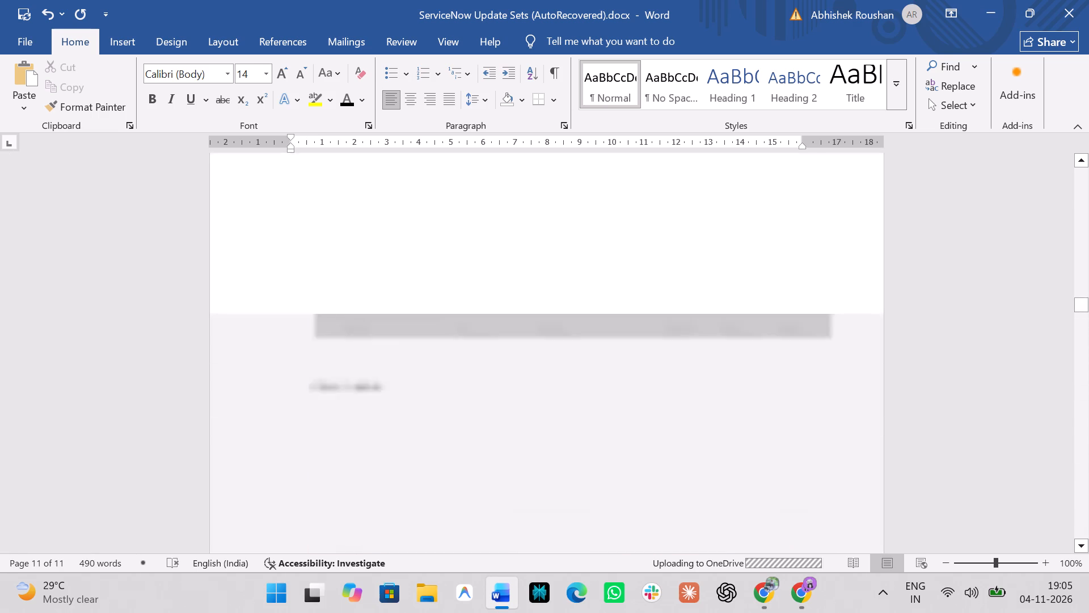
scroll(677, 338, "up", 10)
scroll(677, 338, "up", 12, "ctrl")
key("ctrl+s")
Examine the guide's first page from the title through the Update Source section, with the zoom reduced to 80%.
scroll(677, 338, "down", 5, "ctrl")
scroll(677, 338, "up", 5)
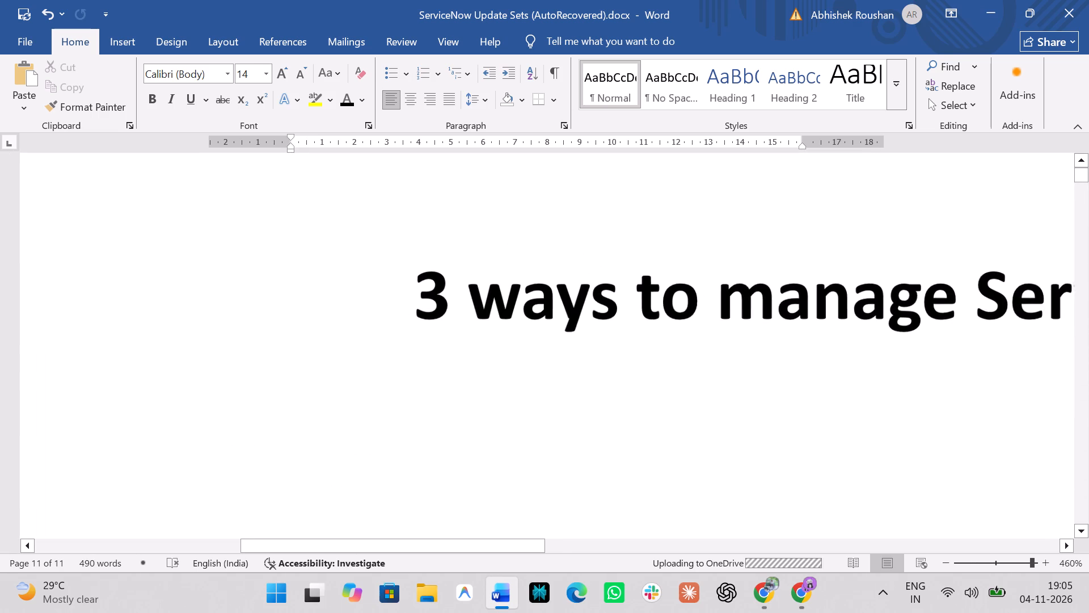
scroll(677, 338, "down", 5, "ctrl")
scroll(677, 338, "up", 1)
scroll(677, 338, "down", 1)
scroll(677, 338, "up", 1)
scroll(677, 338, "down", 12, "ctrl")
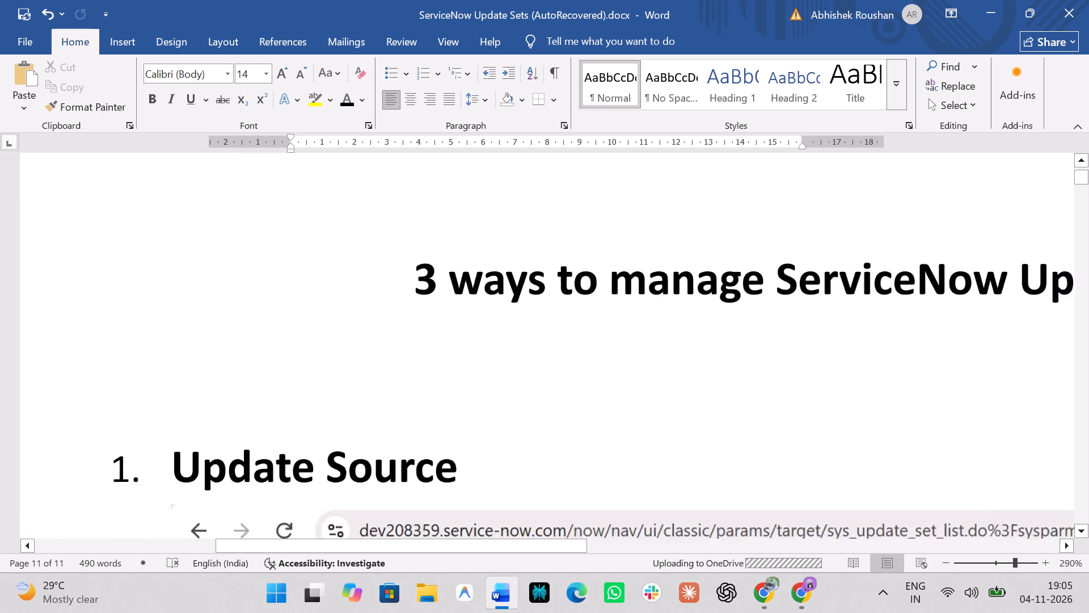
scroll(677, 338, "down", 19, "ctrl")
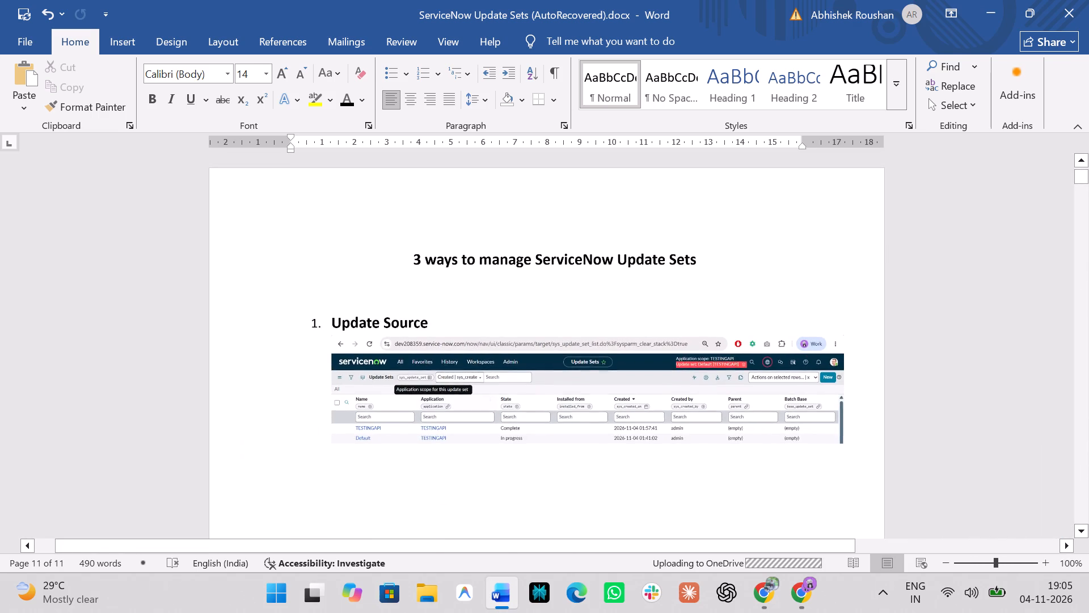
scroll(627, 325, "down", 2, "ctrl")
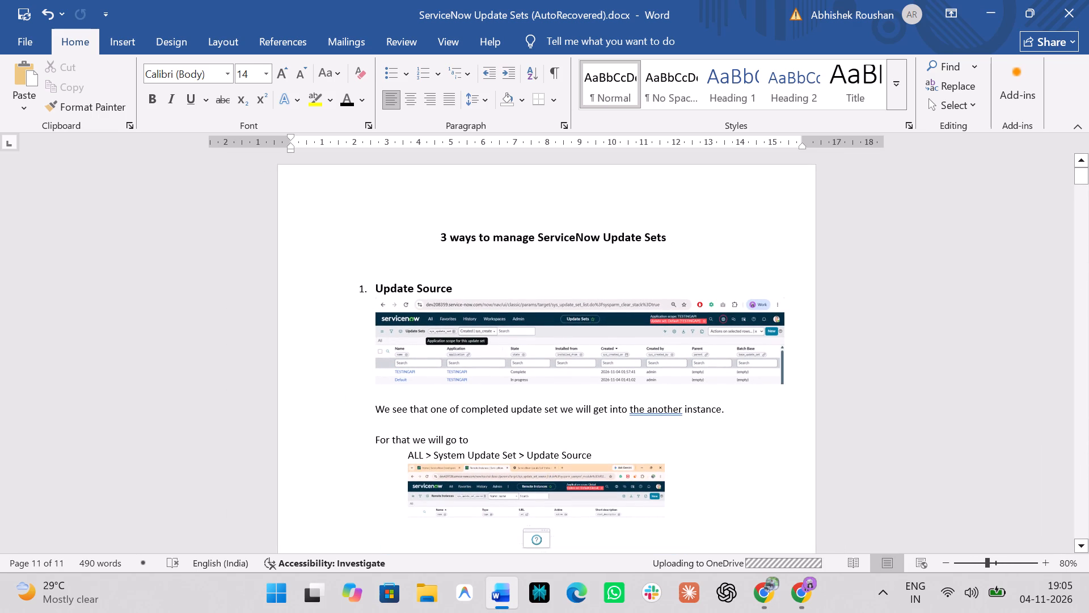
Close the AutoRecovered document and open the ServiceNow Update Sets document stored on the desktop.
left_click(1086, 1)
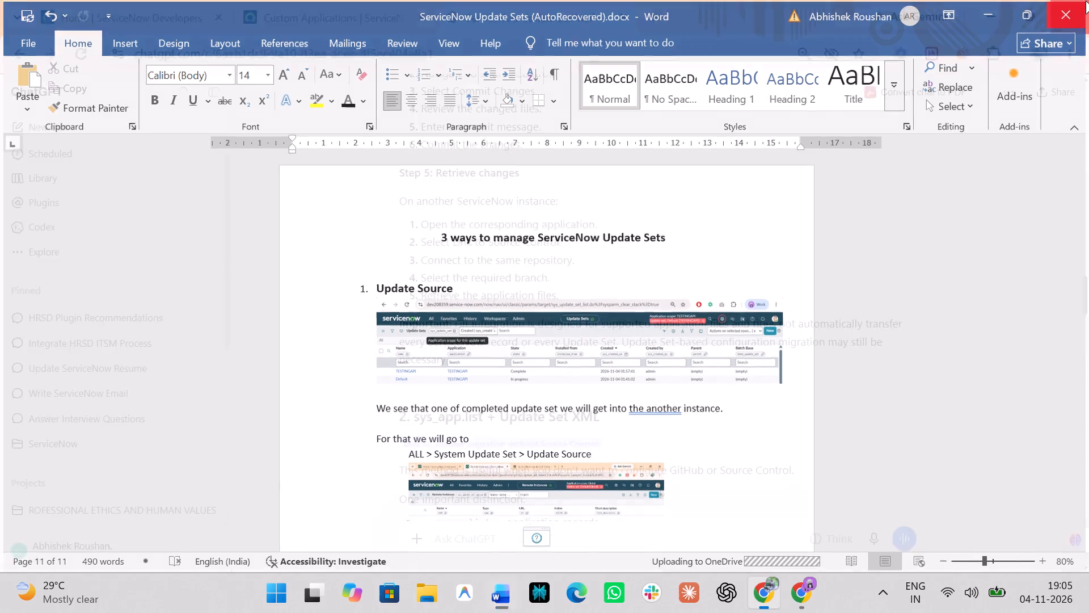
left_click(986, 0)
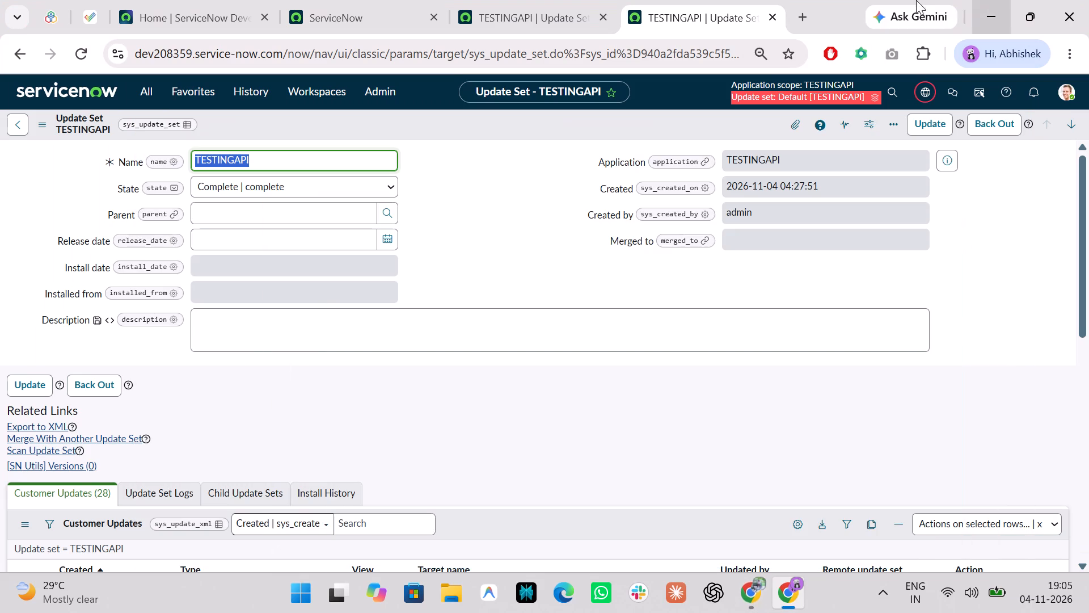
left_click(1006, 0)
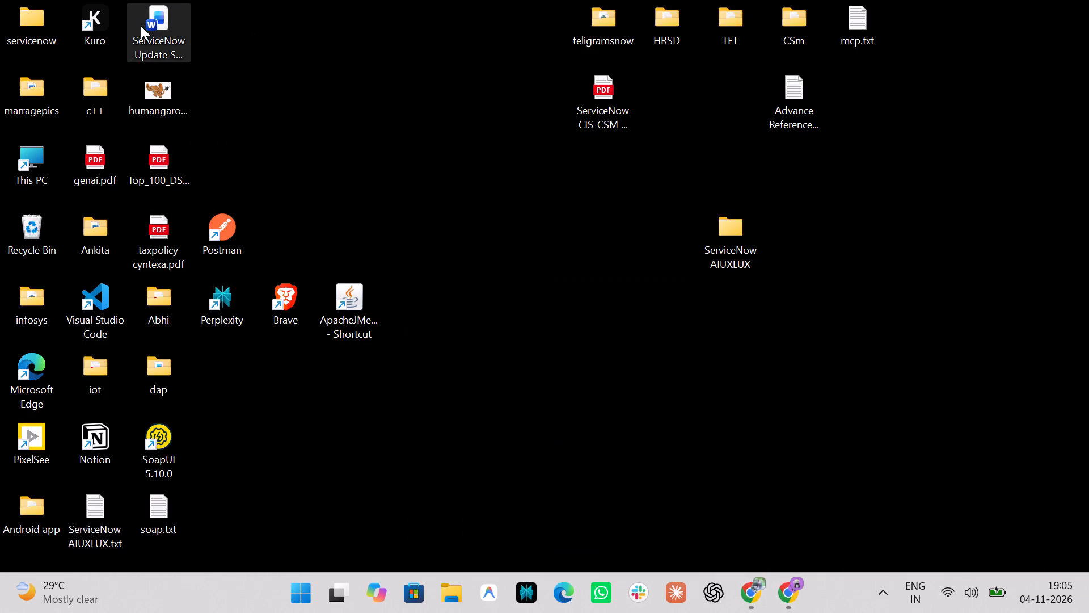
double_click(141, 26)
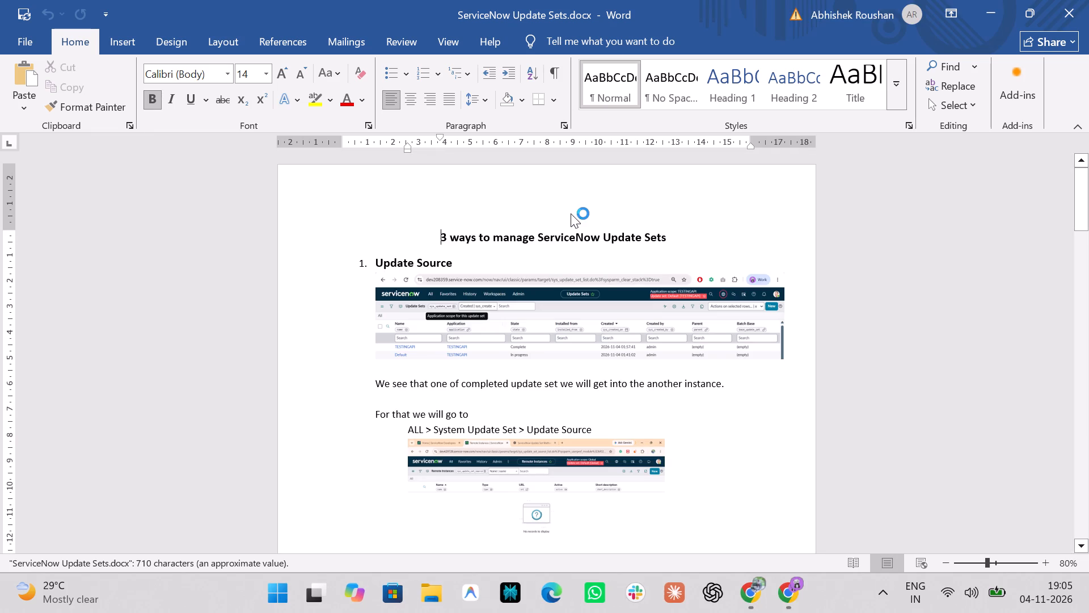
Examine the desktop copy of the guide from the title to its last page to check which sections it contains.
scroll(786, 295, "down", 20)
scroll(786, 295, "down", 18)
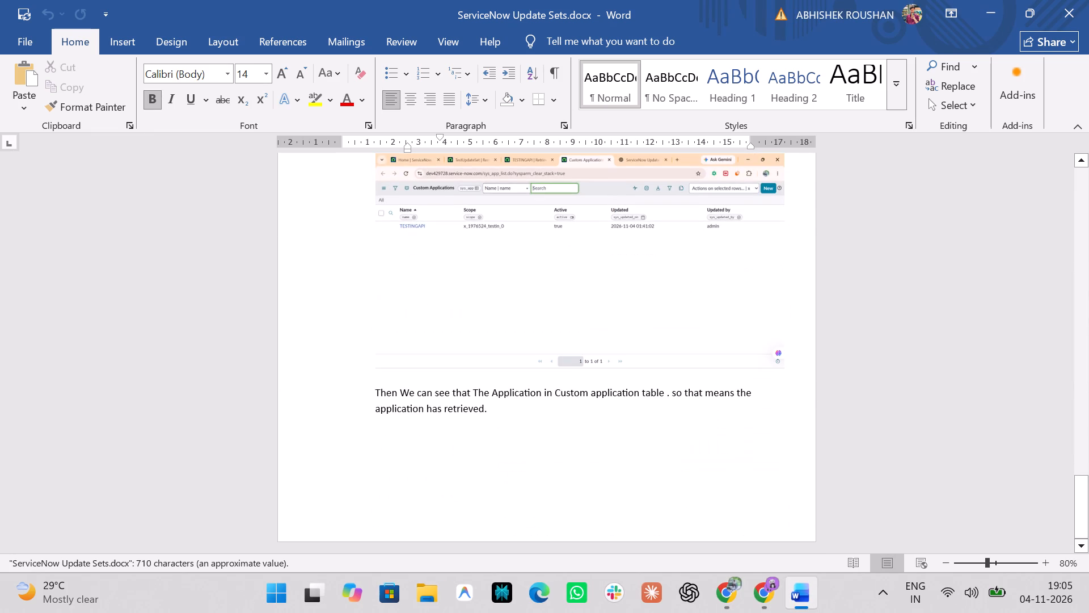
scroll(786, 295, "down", 11)
scroll(786, 295, "up", 5)
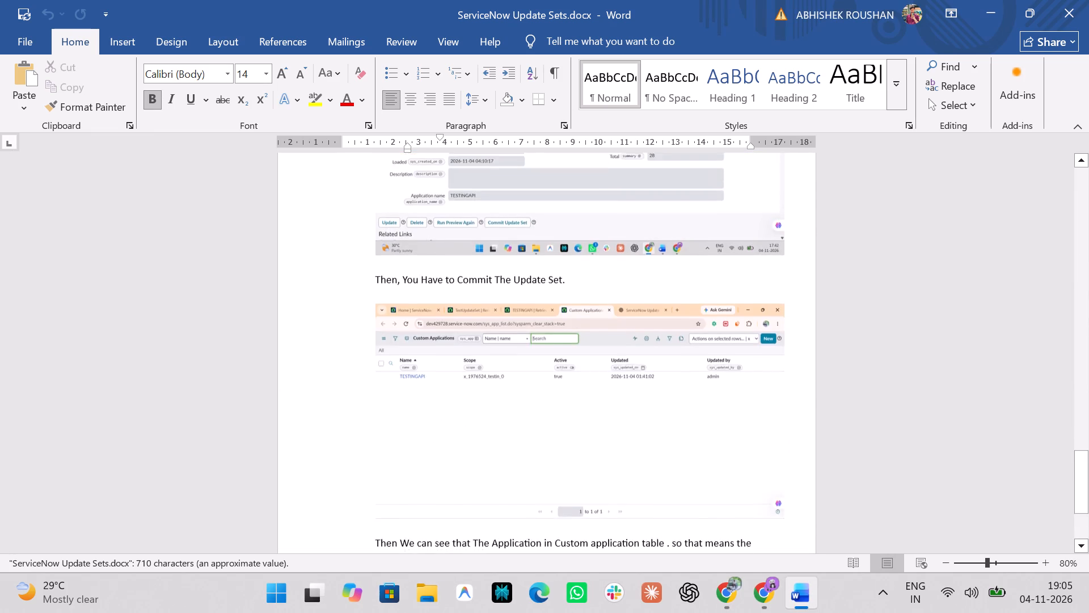
scroll(786, 295, "up", 20)
scroll(786, 295, "up", 4)
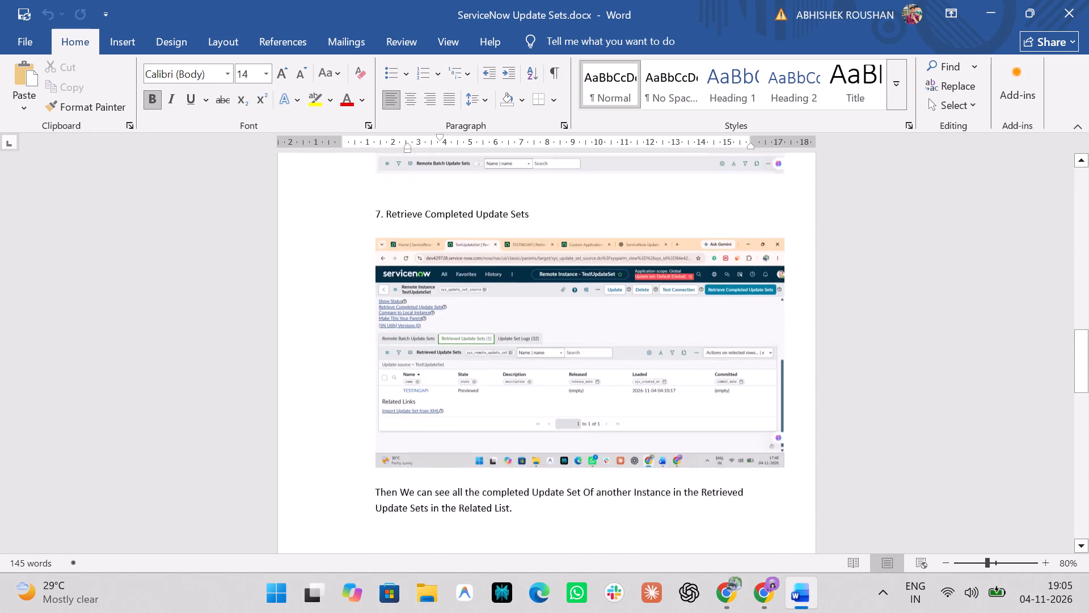
scroll(786, 295, "up", 9)
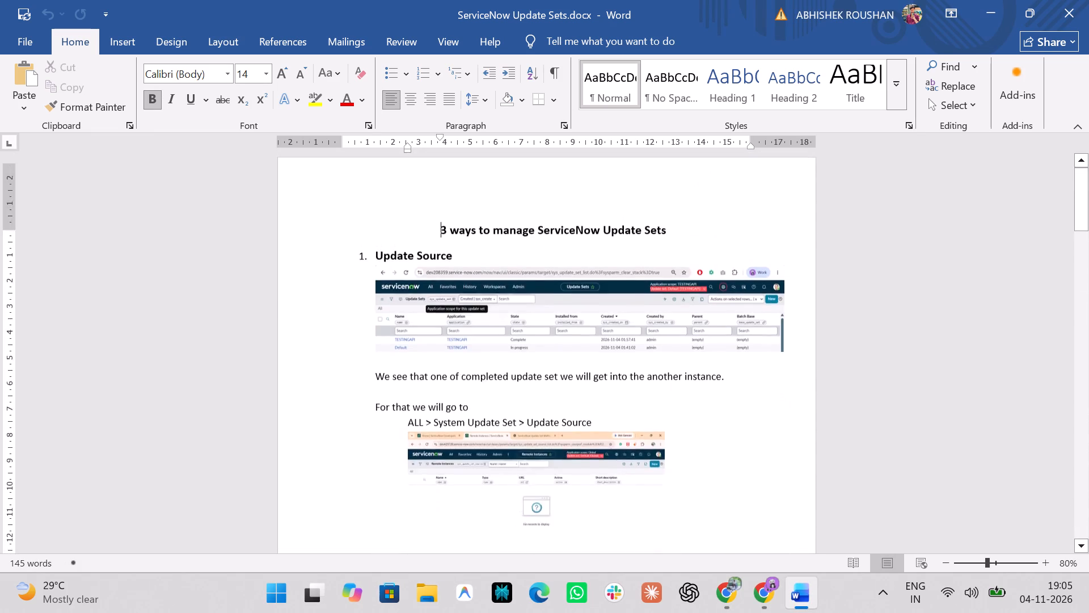
scroll(786, 295, "down", 17)
scroll(988, 112, "down", 13)
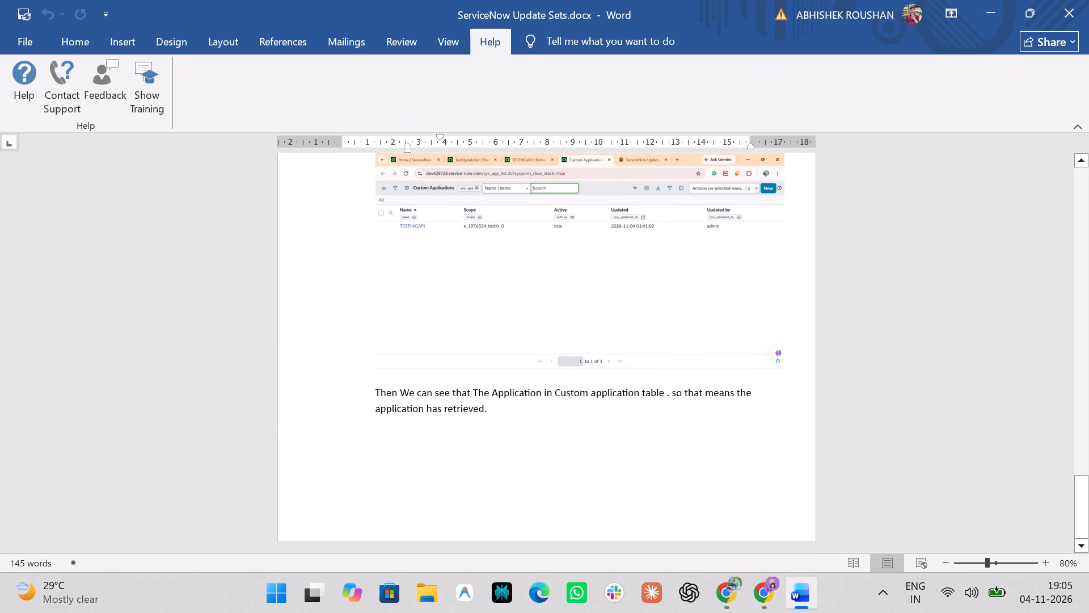
Close and reopen the ServiceNow Update Sets document from the desktop, and examine all its pages for the added methods.
left_click(1088, 0)
triple_click(170, 35)
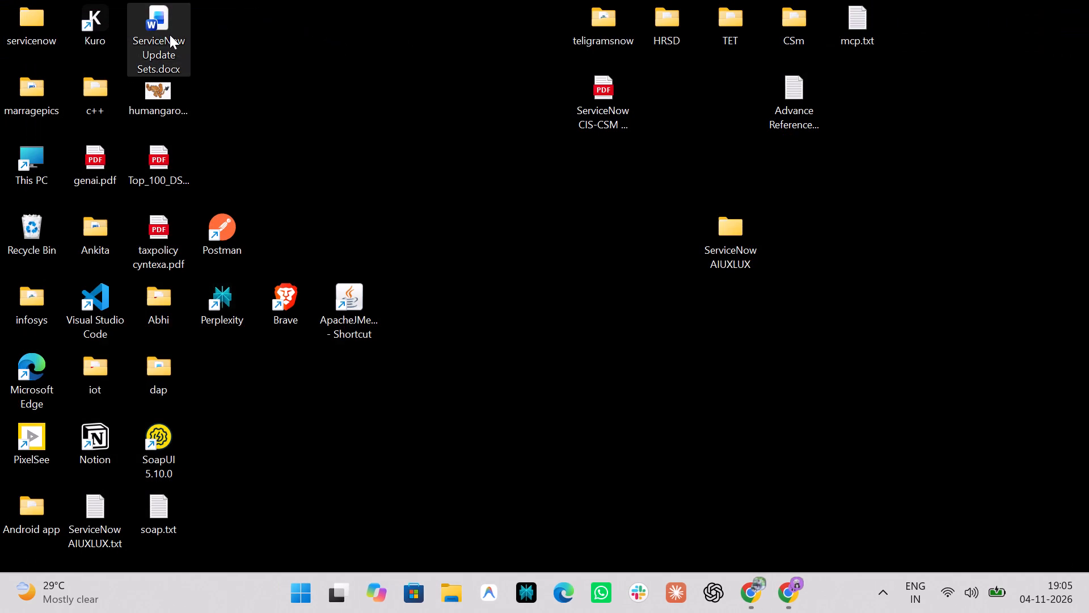
scroll(751, 366, "down", 7)
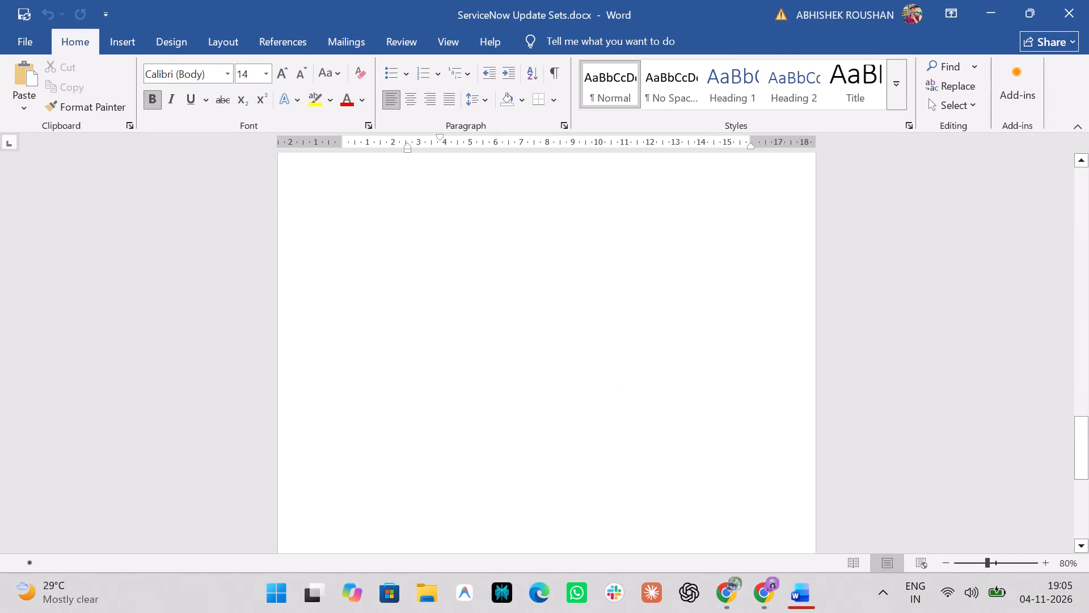
scroll(751, 366, "down", 19)
left_click(1080, 359)
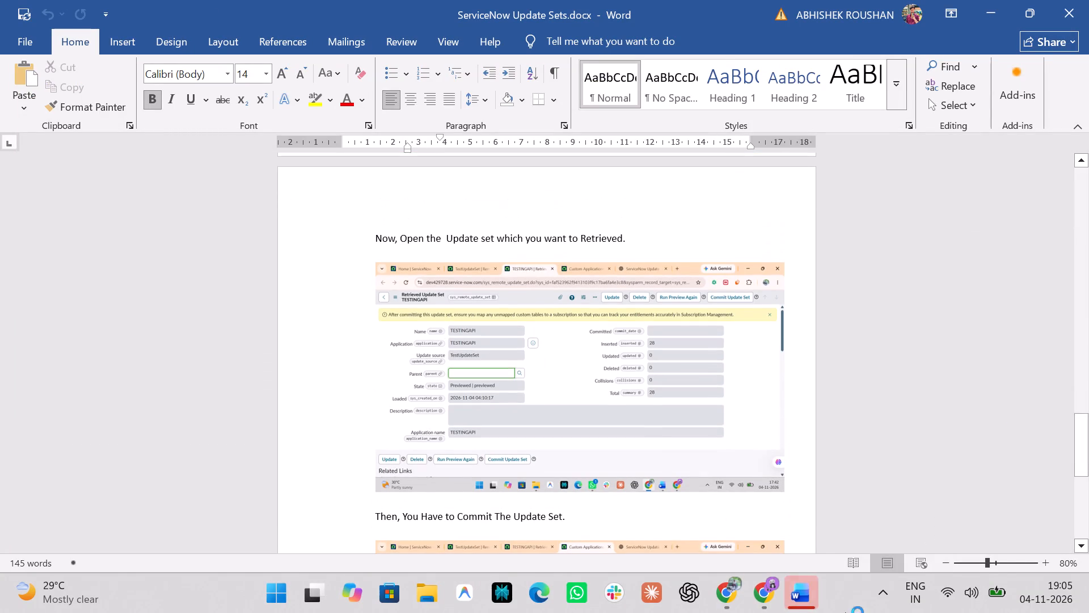
left_click(834, 499)
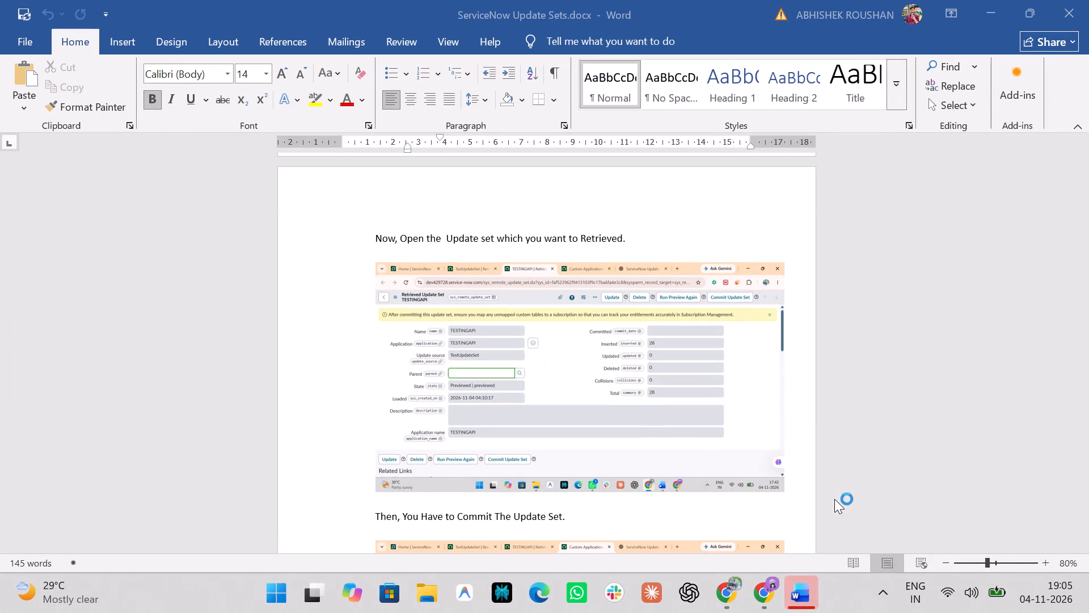
left_click(1024, 371)
scroll(1024, 371, "down", 11)
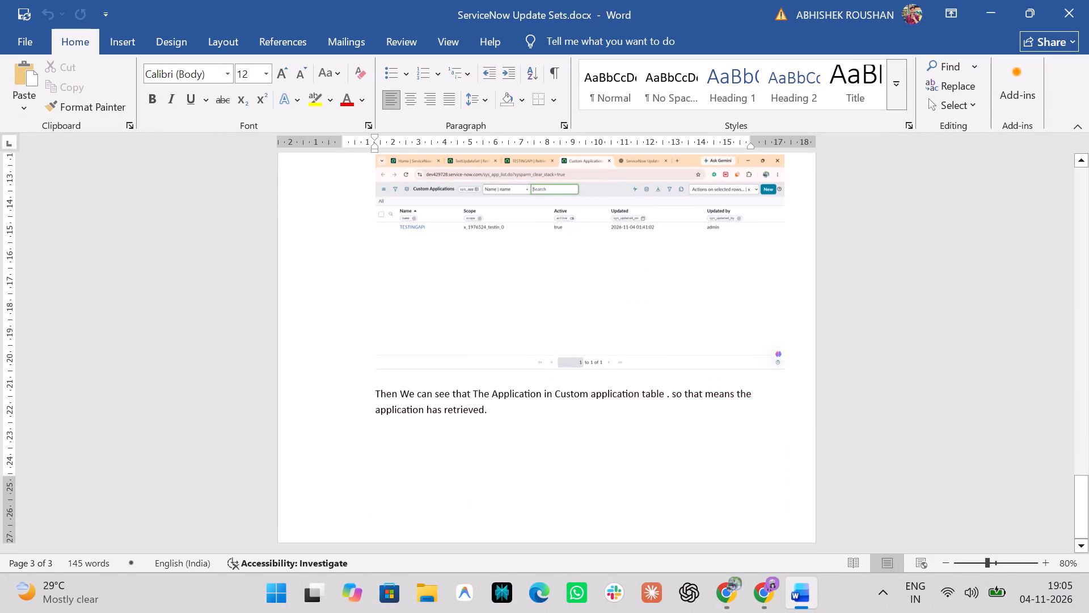
scroll(1024, 371, "down", 14)
scroll(1024, 371, "up", 2)
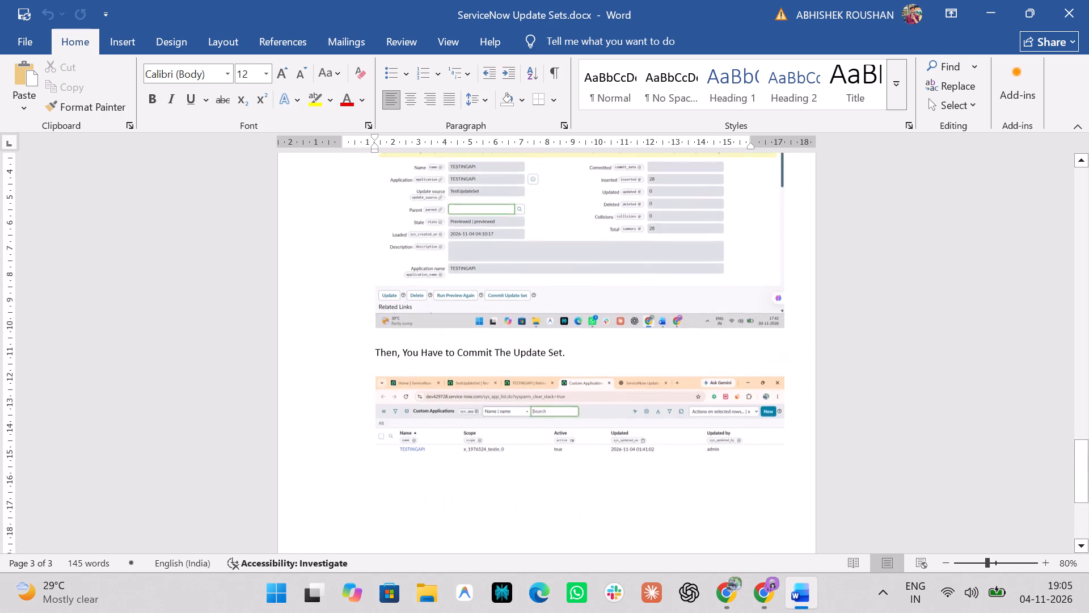
scroll(1024, 371, "up", 6)
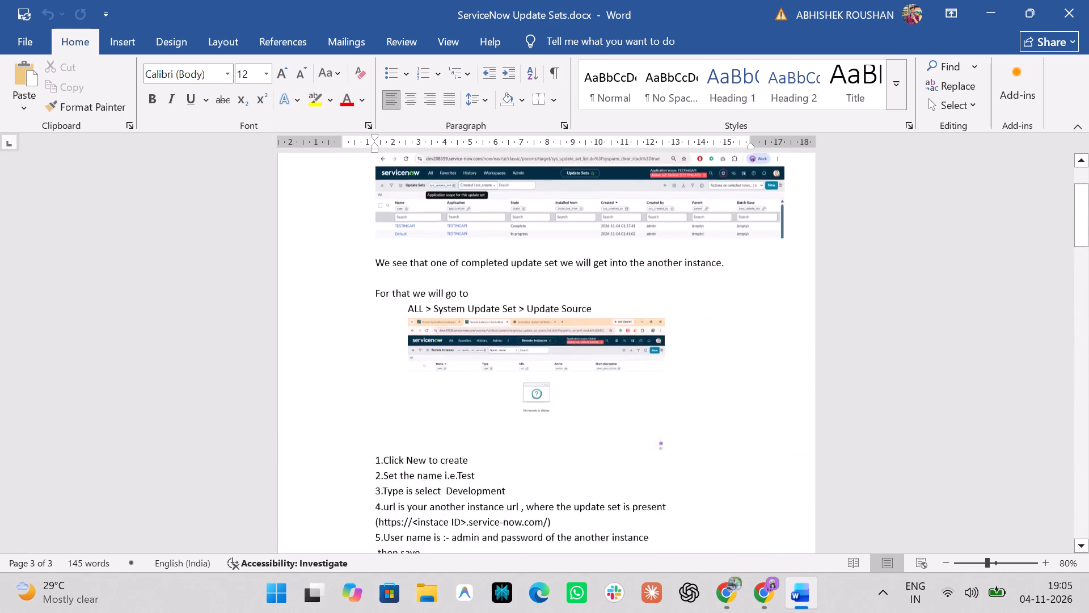
scroll(1024, 371, "up", 3)
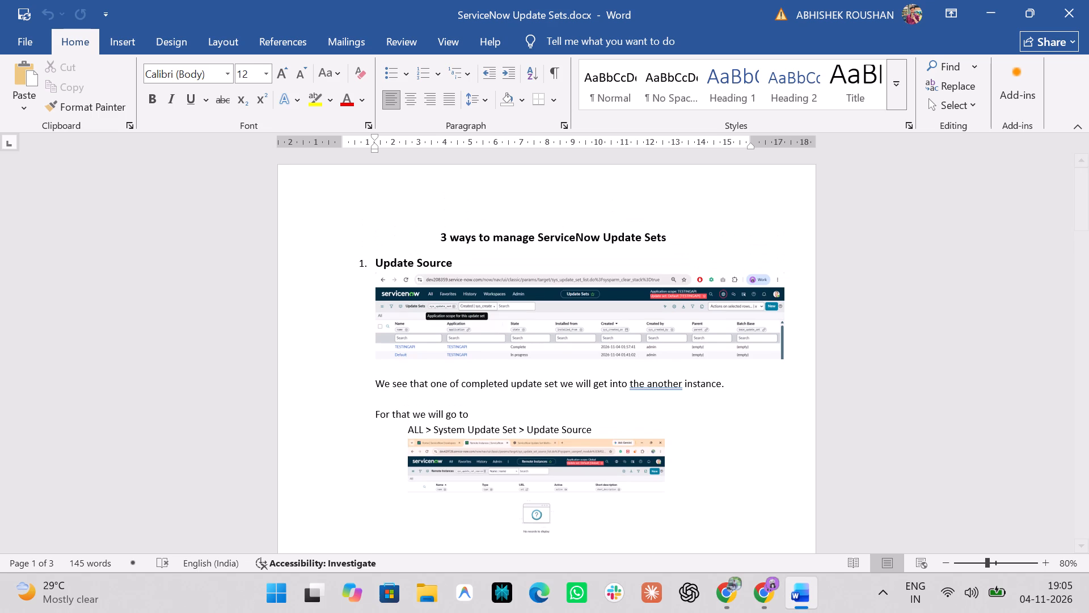
scroll(1024, 371, "down", 19)
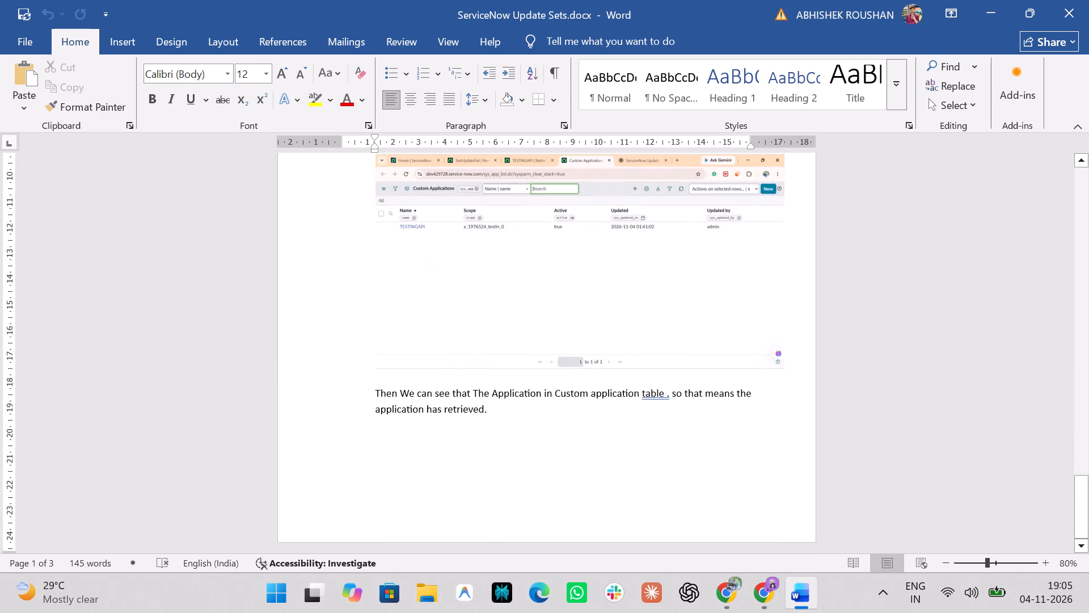
scroll(1024, 371, "down", 3)
scroll(1024, 371, "up", 5)
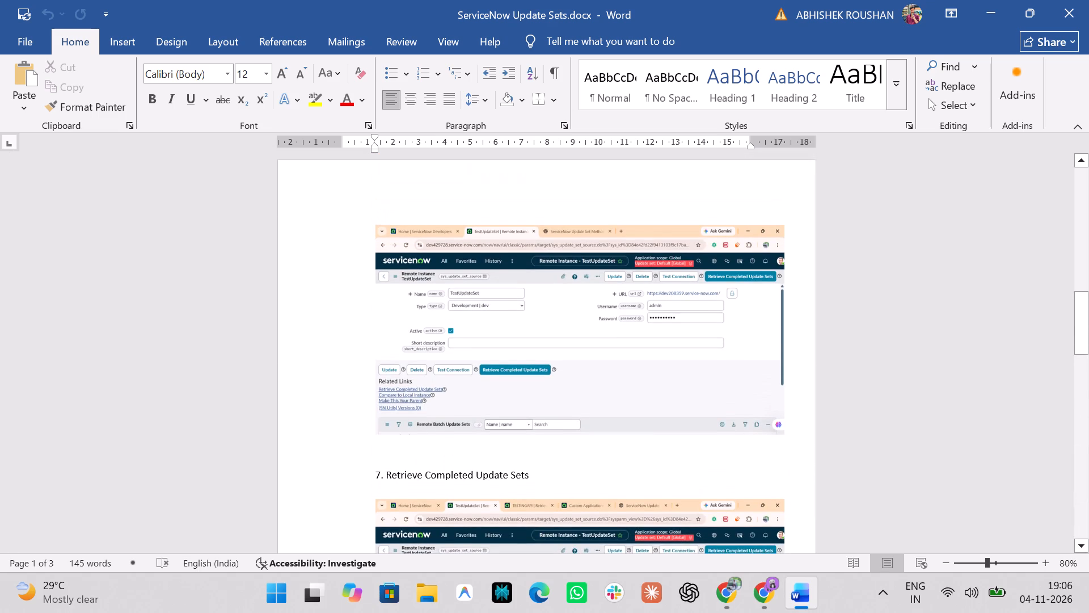
Look through This PC and the ACER (C:) folders in File Explorer, and close the window.
left_click(402, 601)
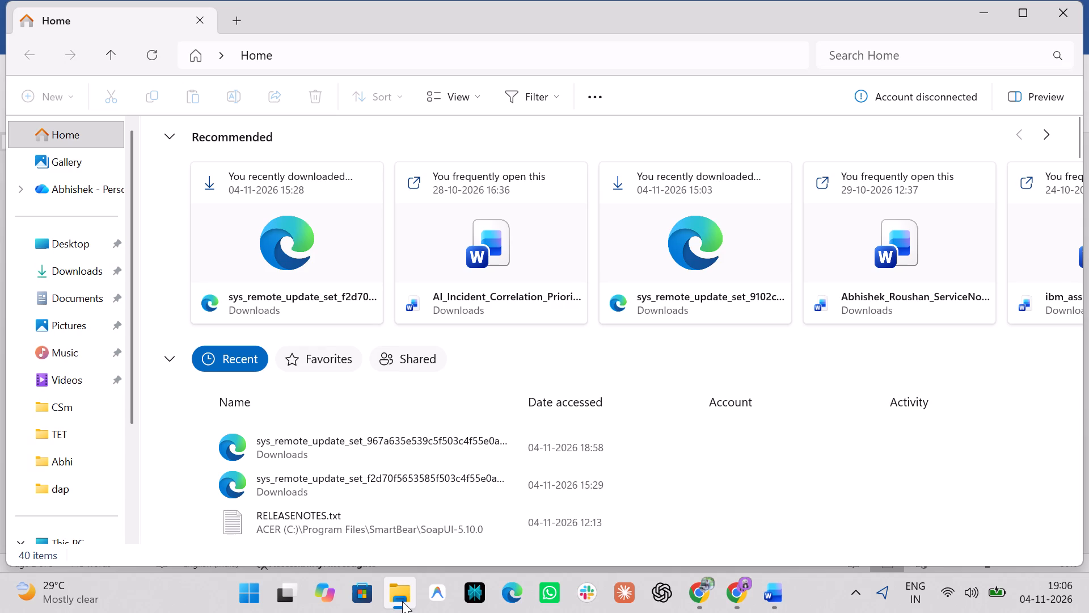
scroll(89, 448, "down", 1)
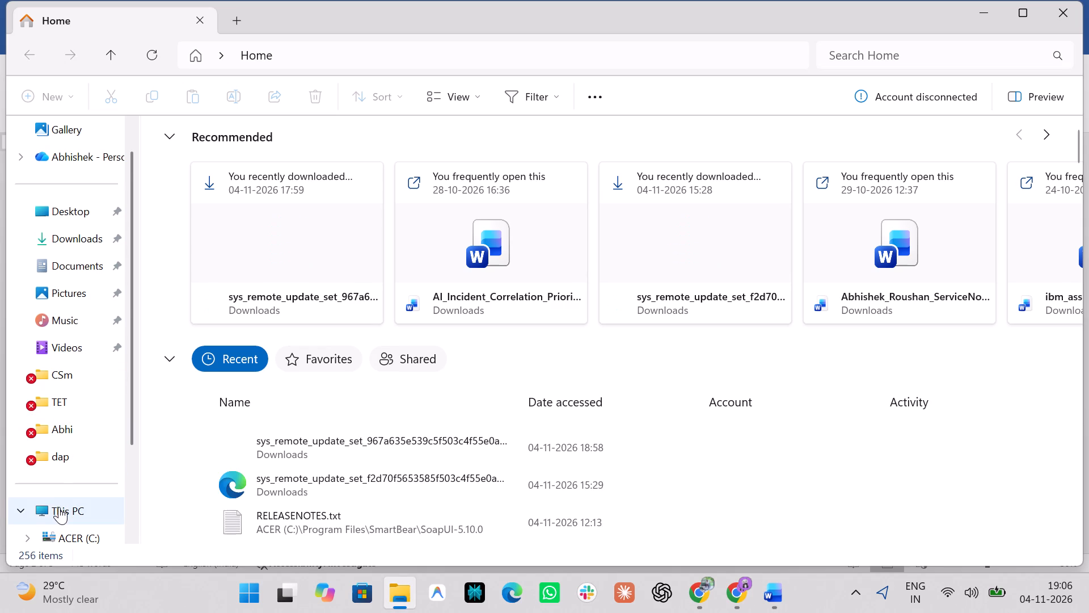
double_click(59, 507)
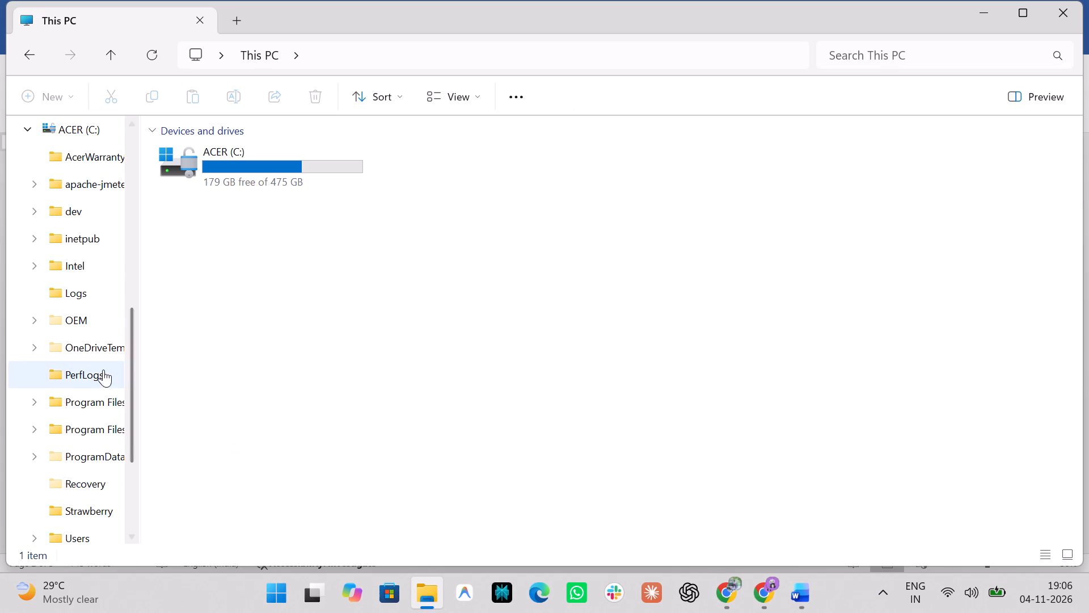
scroll(103, 370, "down", 5)
left_click(1052, 12)
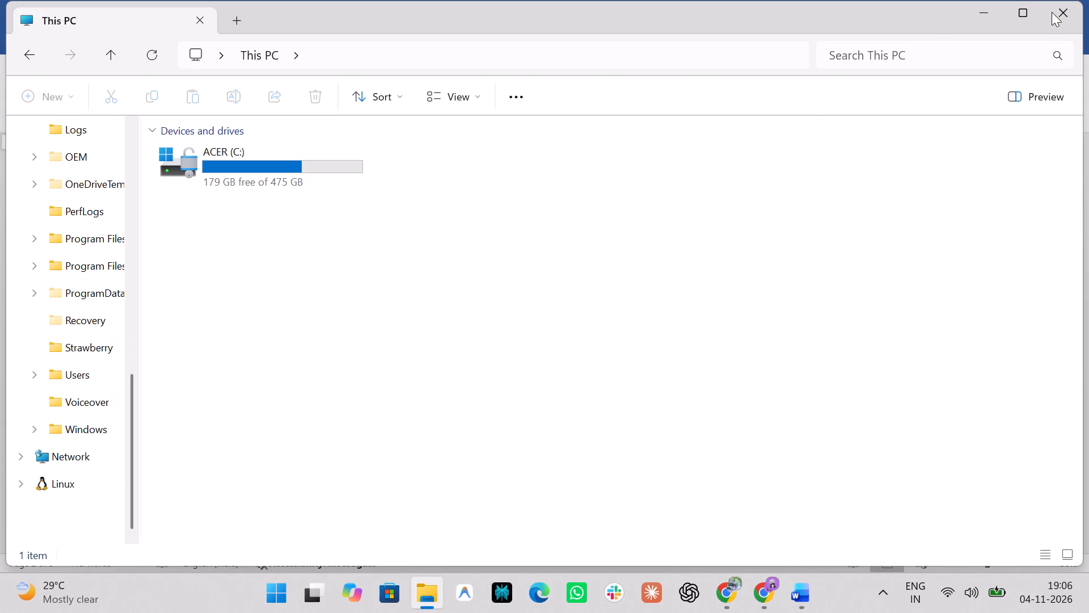
Examine the guide's pages again in Word, from the Update Source section to the end of the document.
scroll(830, 330, "down", 20)
scroll(830, 330, "down", 1)
scroll(830, 330, "up", 4)
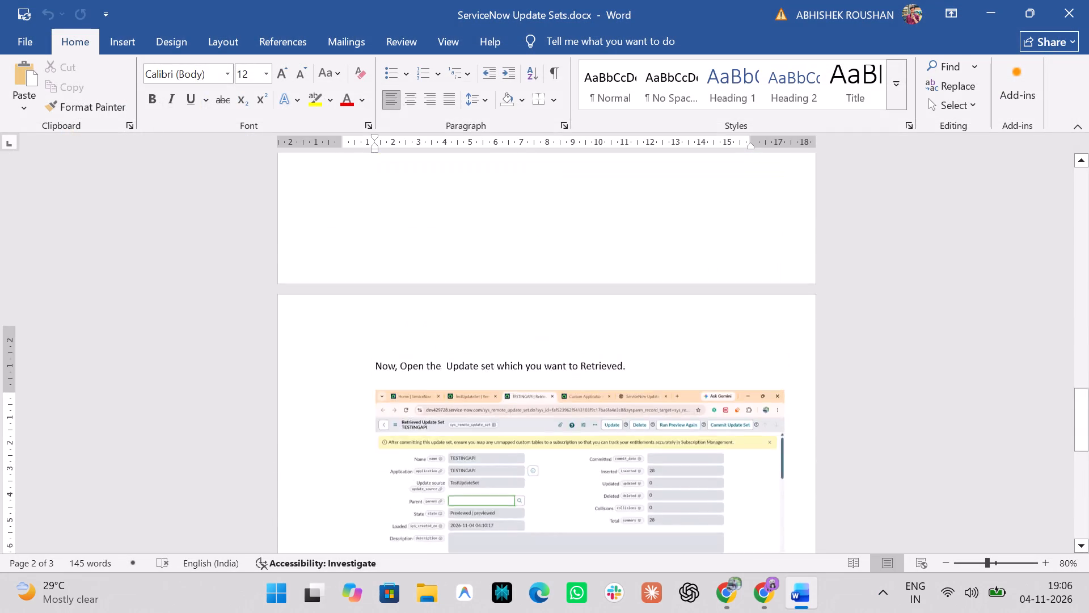
scroll(830, 330, "up", 4)
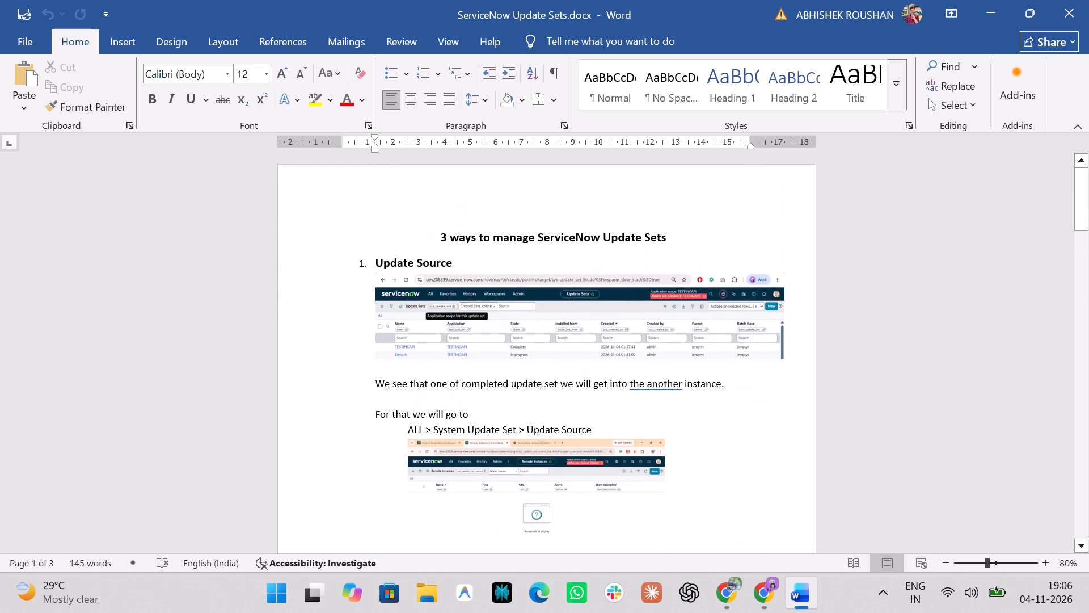
scroll(882, 436, "down", 3)
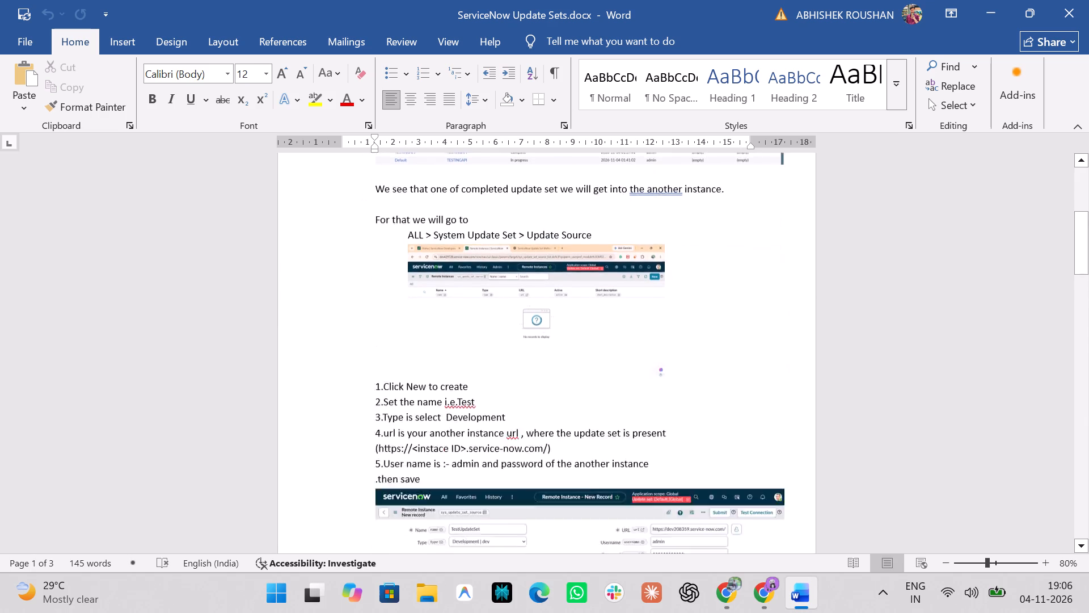
scroll(882, 436, "down", 14)
scroll(882, 436, "down", 14)
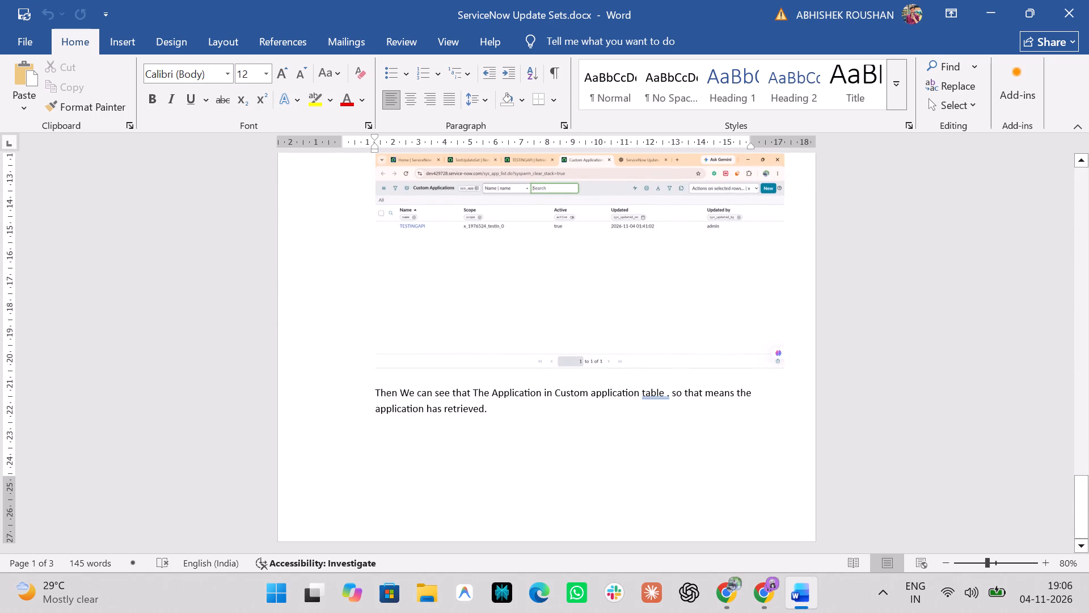
scroll(882, 436, "down", 3)
scroll(882, 436, "up", 4)
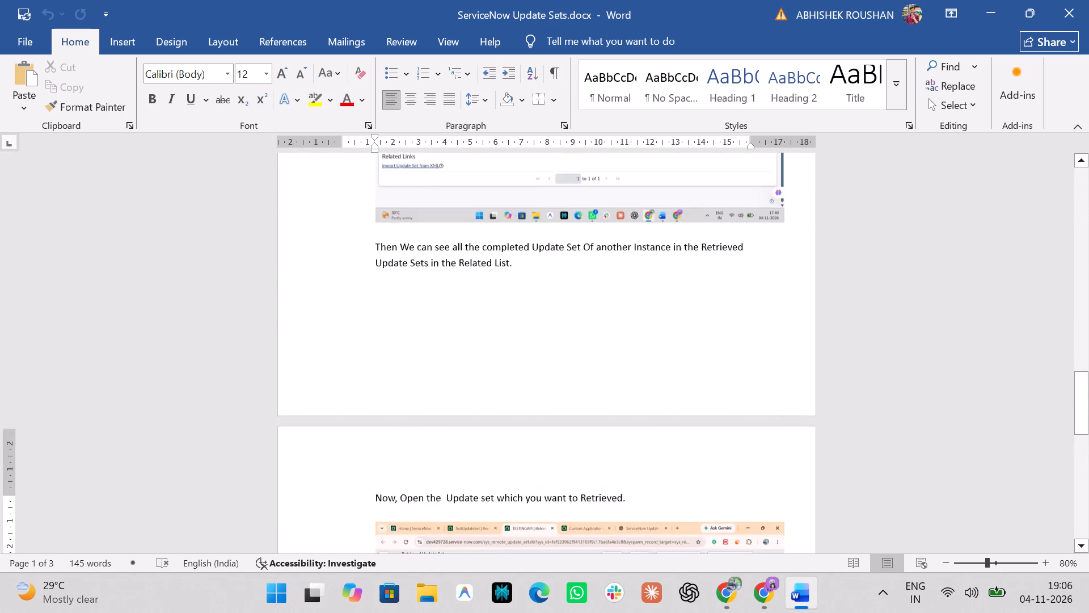
scroll(882, 436, "up", 1)
Close the ServiceNow Update Sets document, reopen it from the desktop, and save it.
left_click(1088, 0)
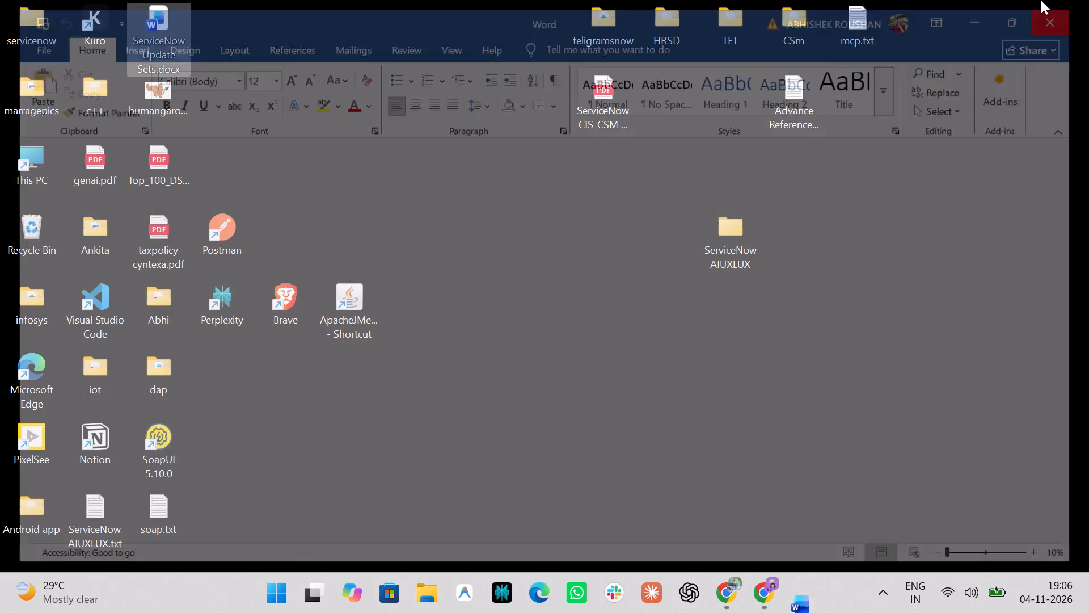
double_click(153, 16)
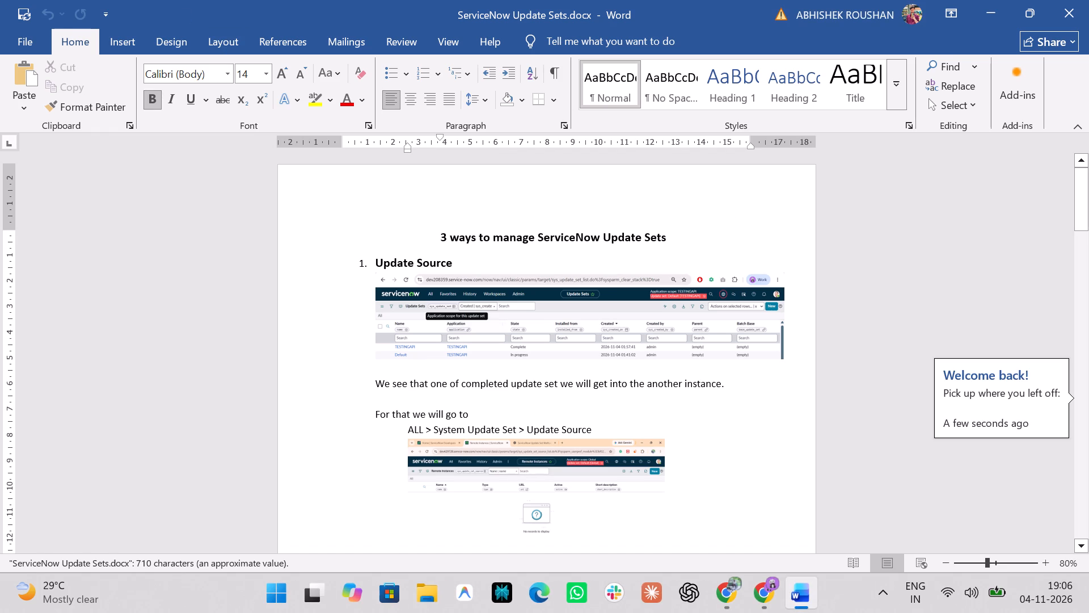
key("ctrl+s")
Examine the reopened guide down to its last page and back to the "Retrieve Completed Update Sets" section.
scroll(779, 270, "down", 6)
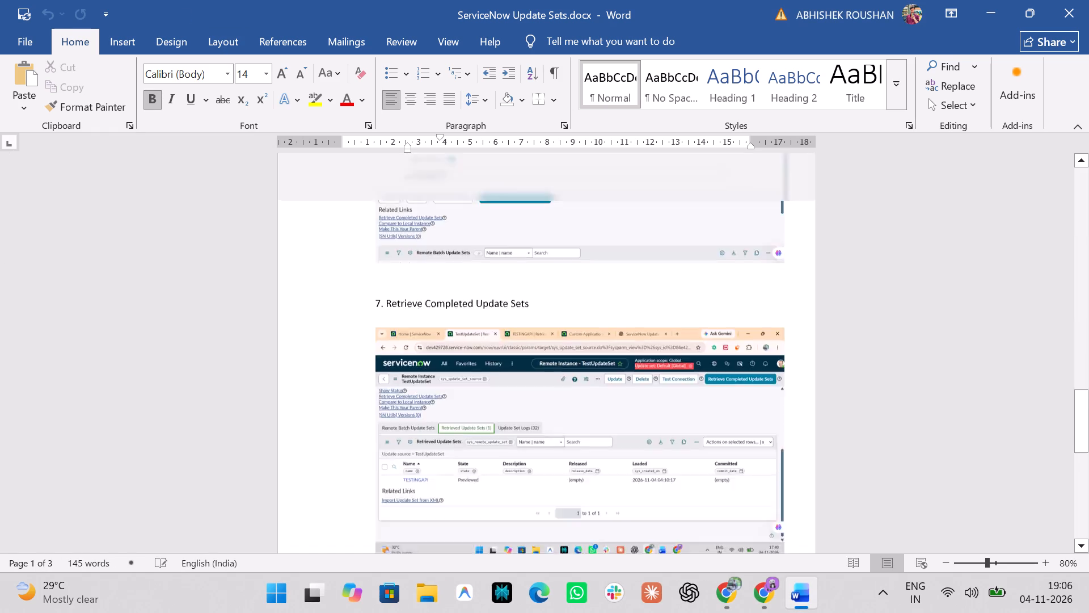
scroll(779, 270, "down", 7)
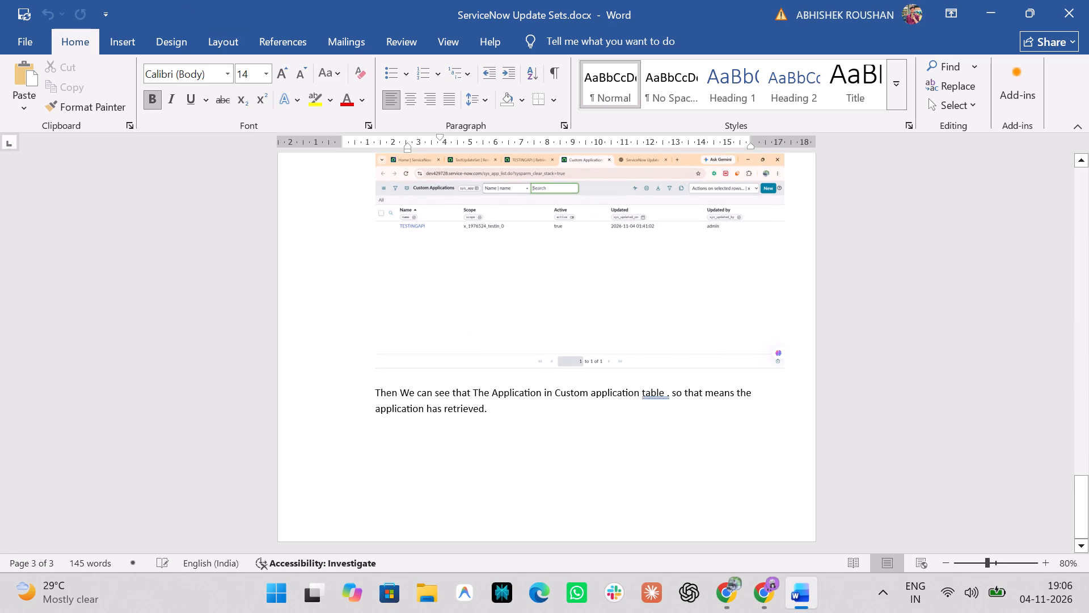
left_click(1002, 0)
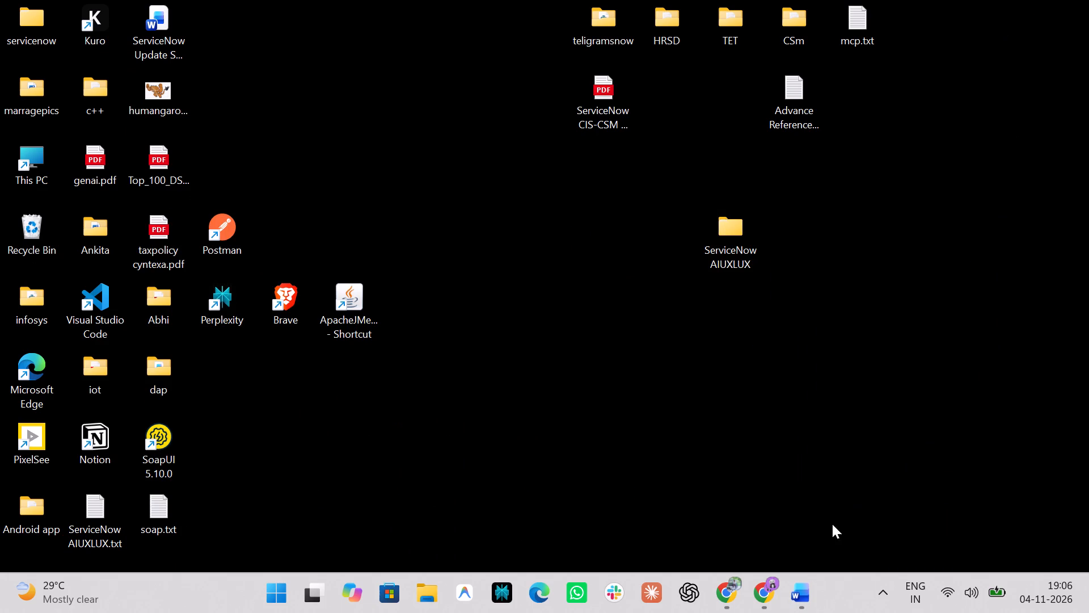
left_click(803, 612)
scroll(662, 466, "up", 1)
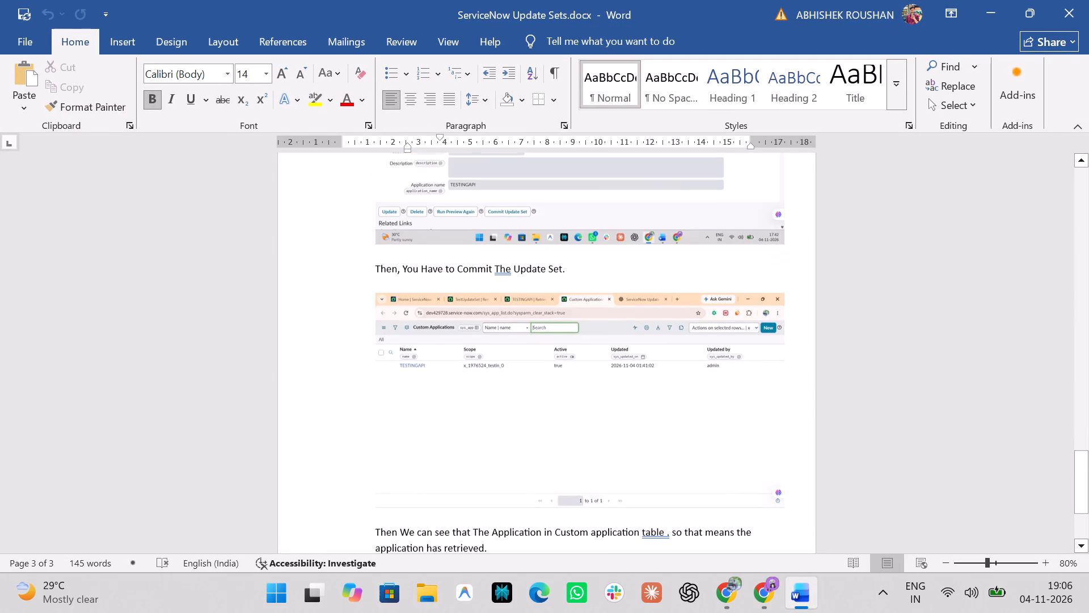
scroll(662, 466, "up", 6)
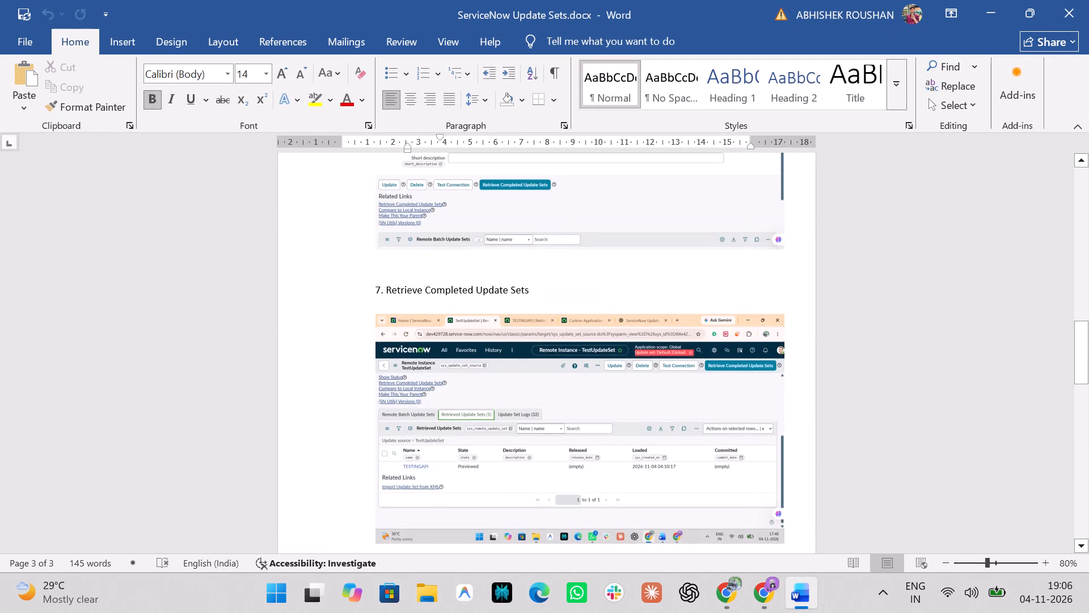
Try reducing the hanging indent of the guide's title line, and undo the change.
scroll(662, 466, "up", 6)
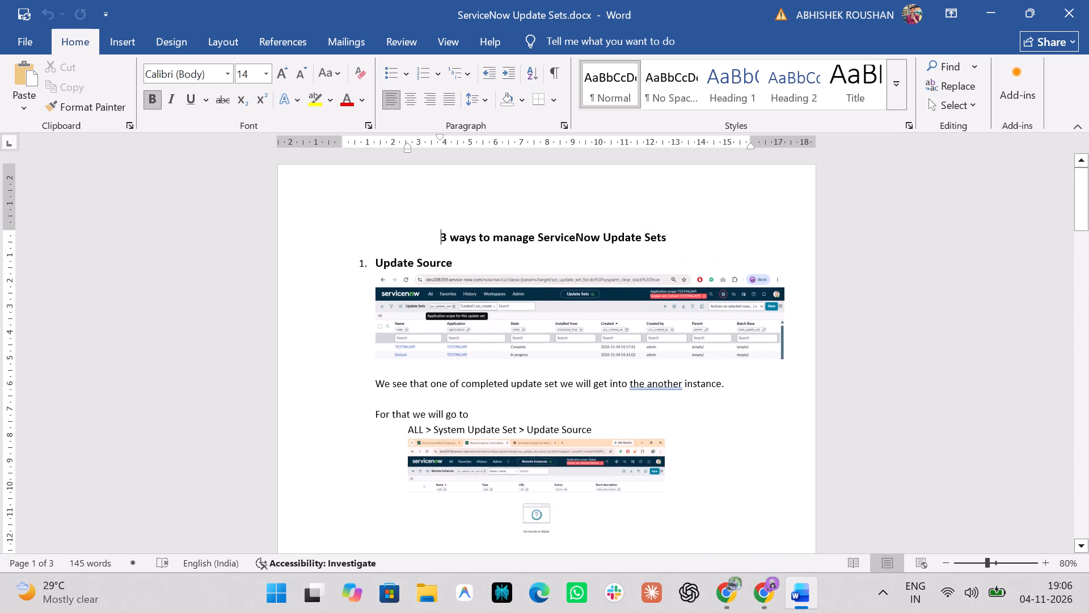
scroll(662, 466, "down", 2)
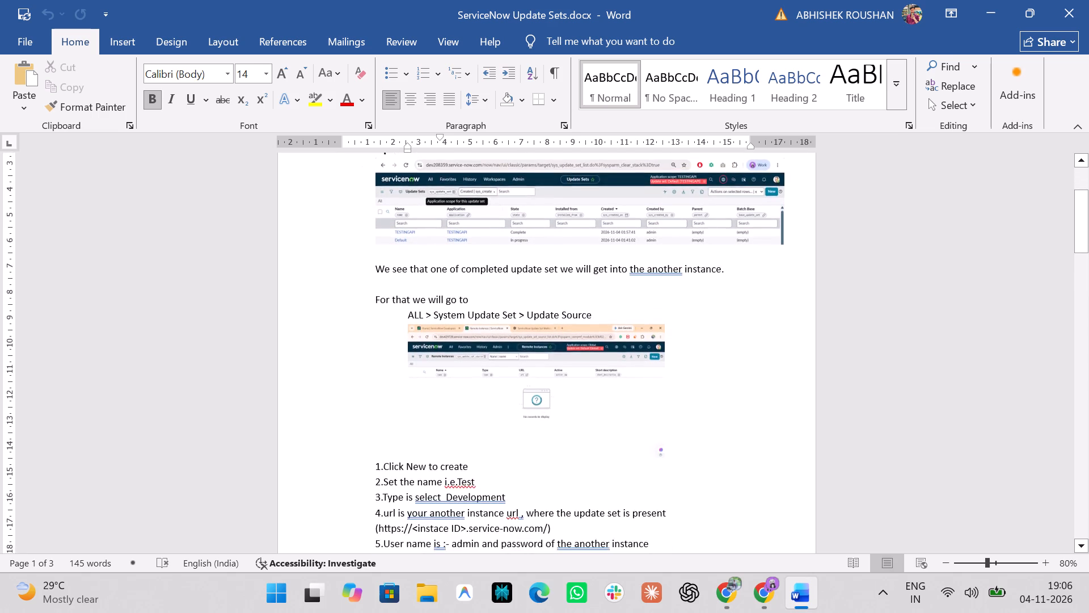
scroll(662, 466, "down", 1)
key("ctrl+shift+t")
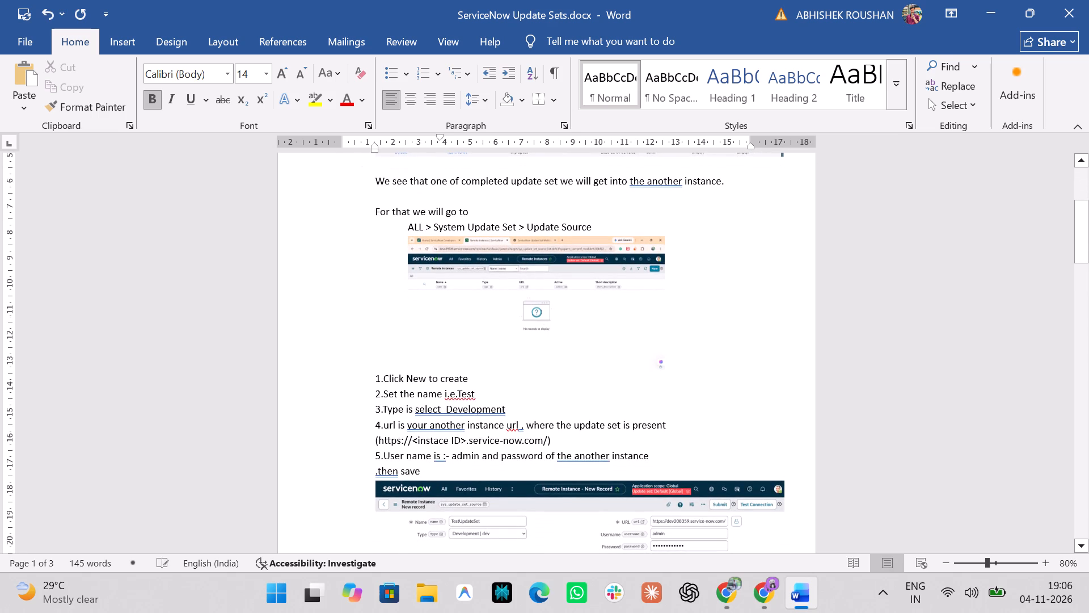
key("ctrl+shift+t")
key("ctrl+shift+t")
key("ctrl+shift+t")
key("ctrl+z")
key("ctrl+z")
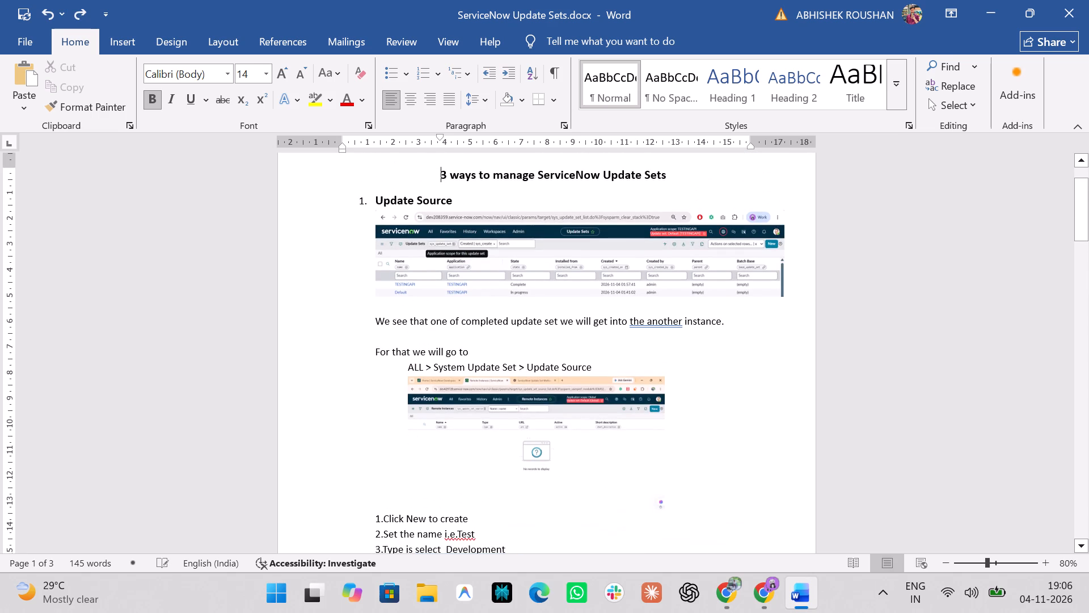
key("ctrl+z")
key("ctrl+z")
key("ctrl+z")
Examine the guide again from the "Update Source" section to the closing paragraph about the Custom application table.
scroll(662, 466, "down", 3)
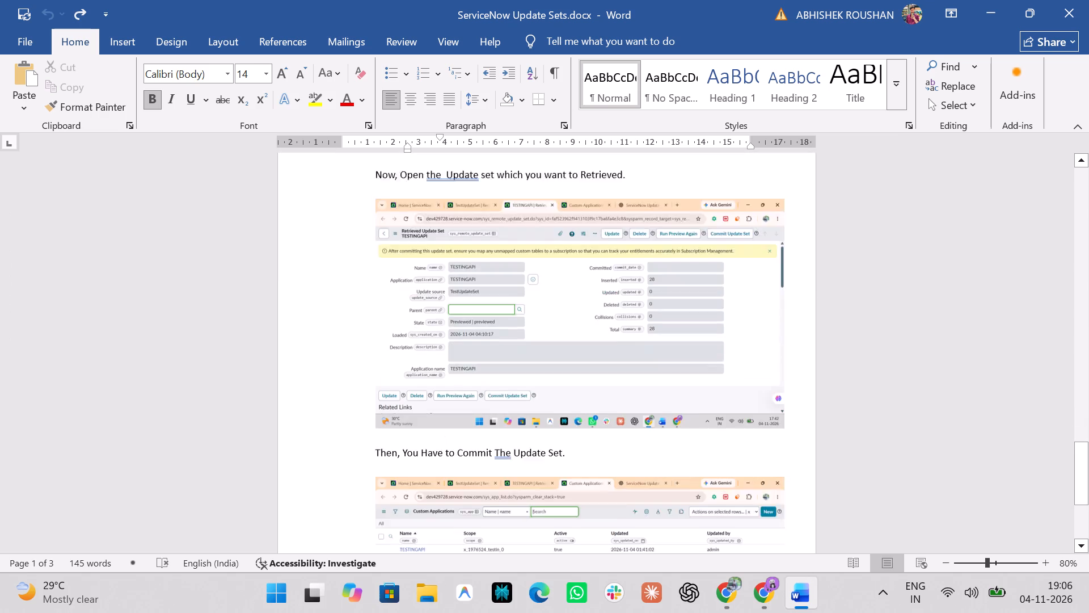
scroll(662, 466, "down", 5)
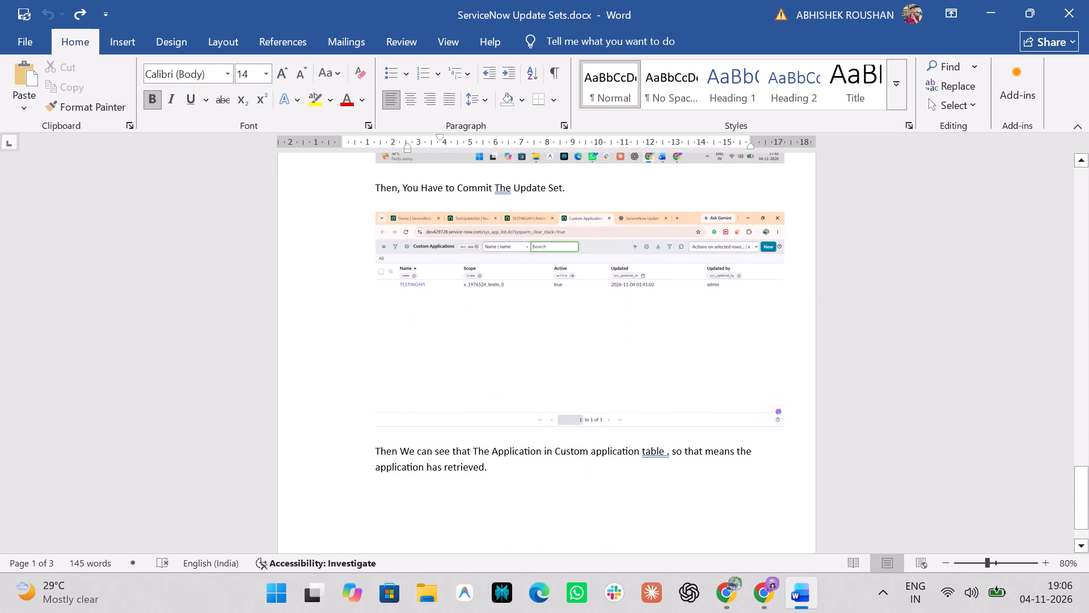
scroll(662, 466, "down", 1)
scroll(523, 465, "up", 6)
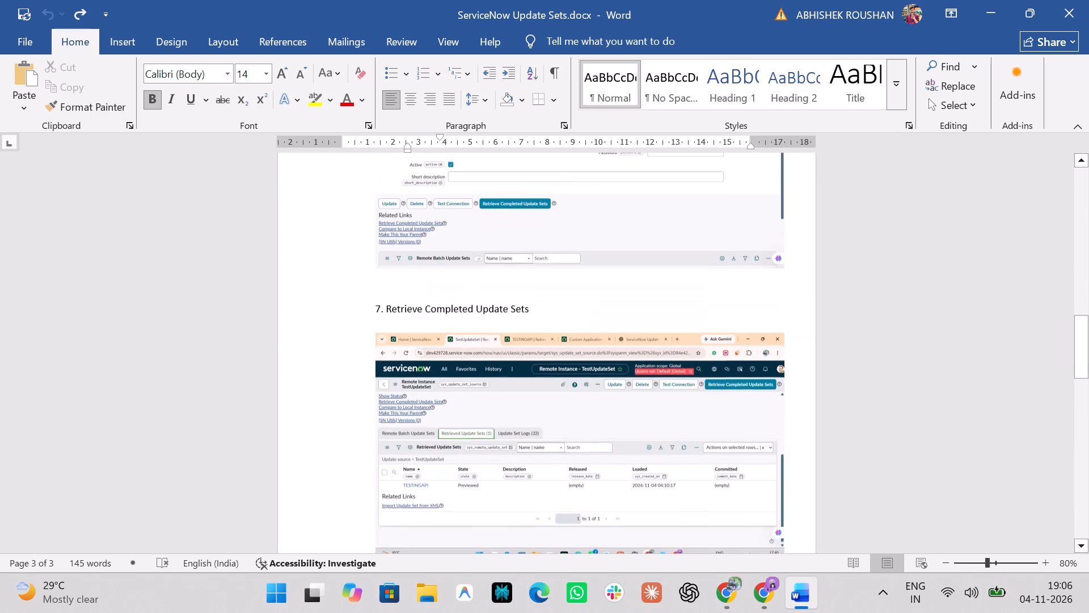
scroll(523, 465, "up", 10)
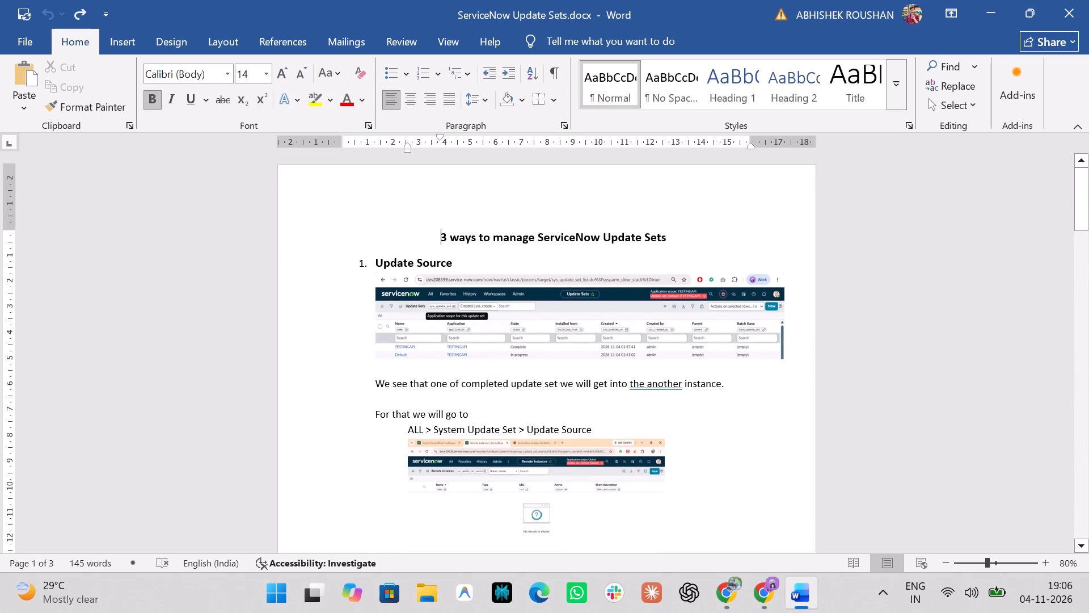
scroll(523, 465, "down", 3)
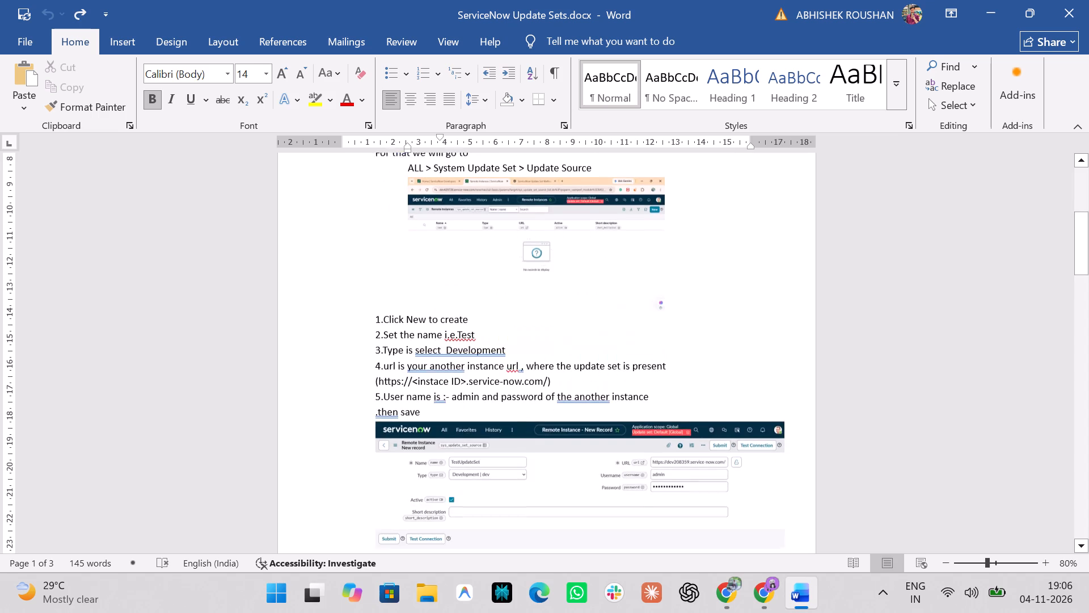
scroll(523, 465, "down", 4)
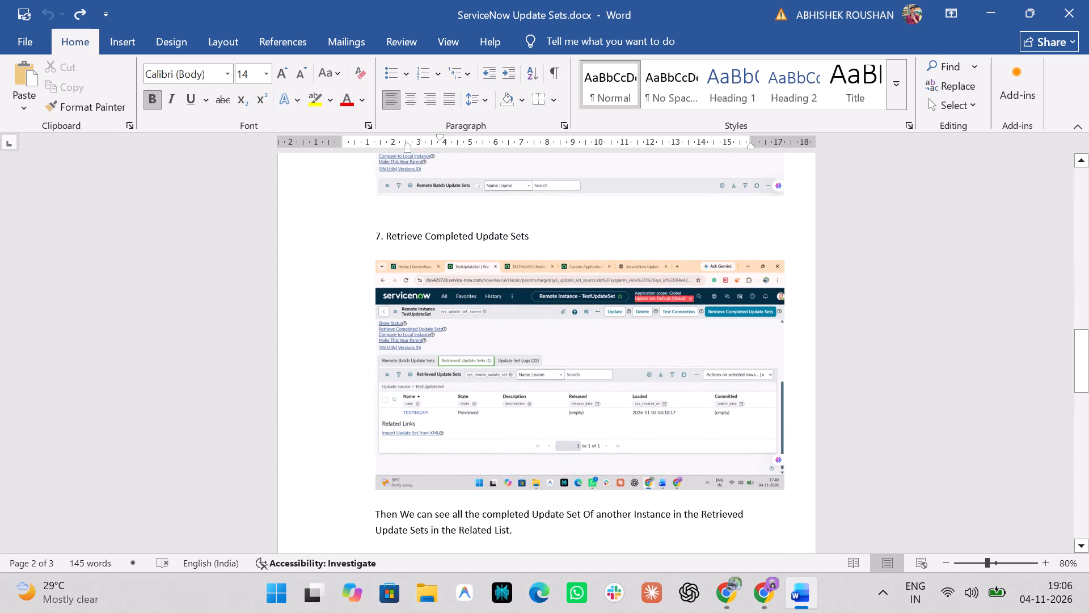
scroll(523, 465, "down", 6)
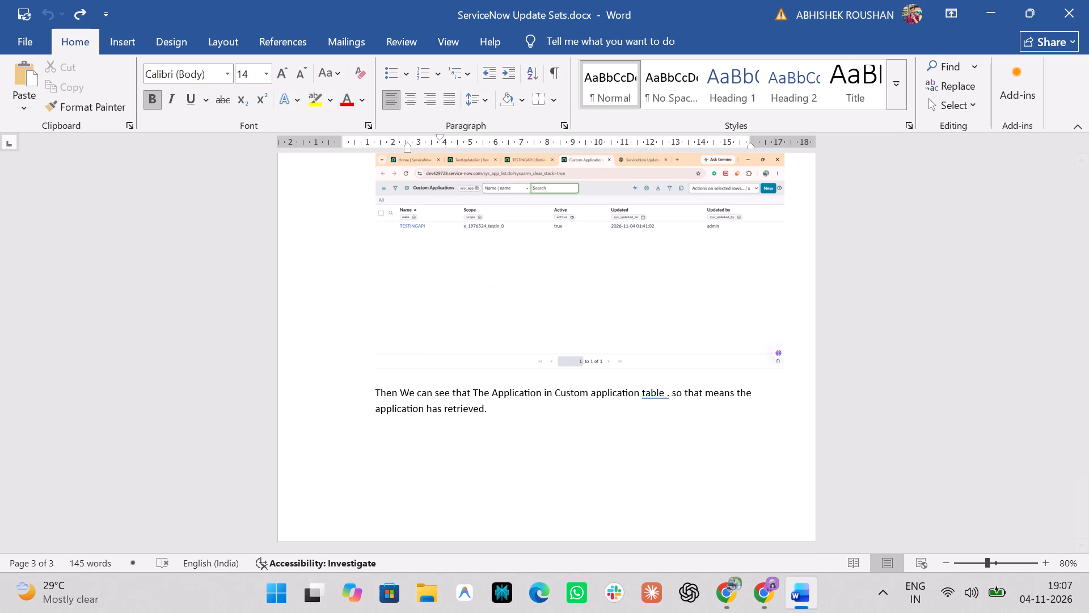
scroll(523, 465, "up", 2)
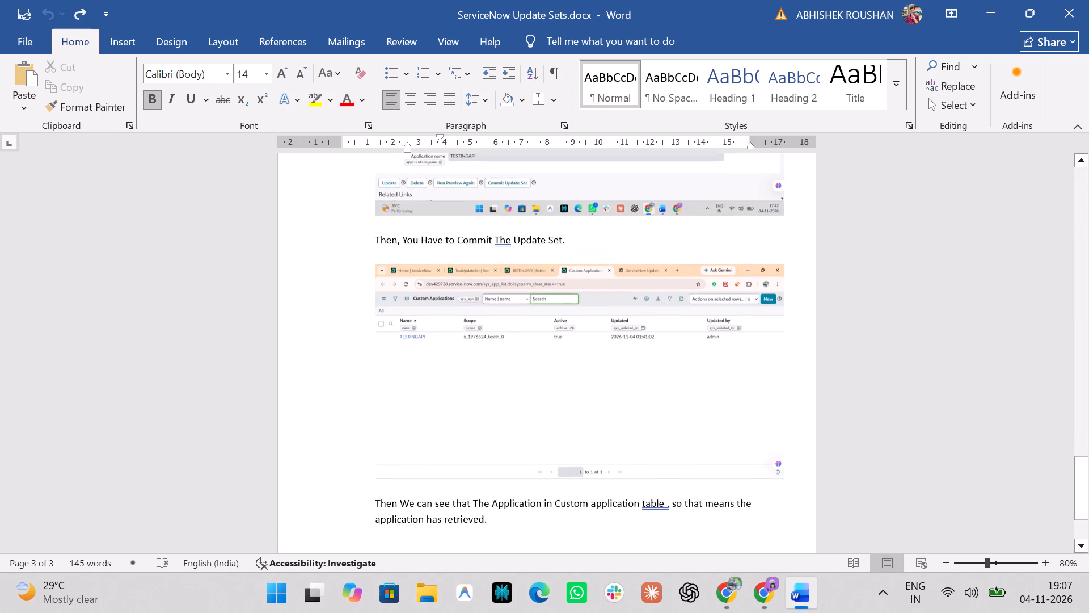
scroll(523, 465, "up", 4)
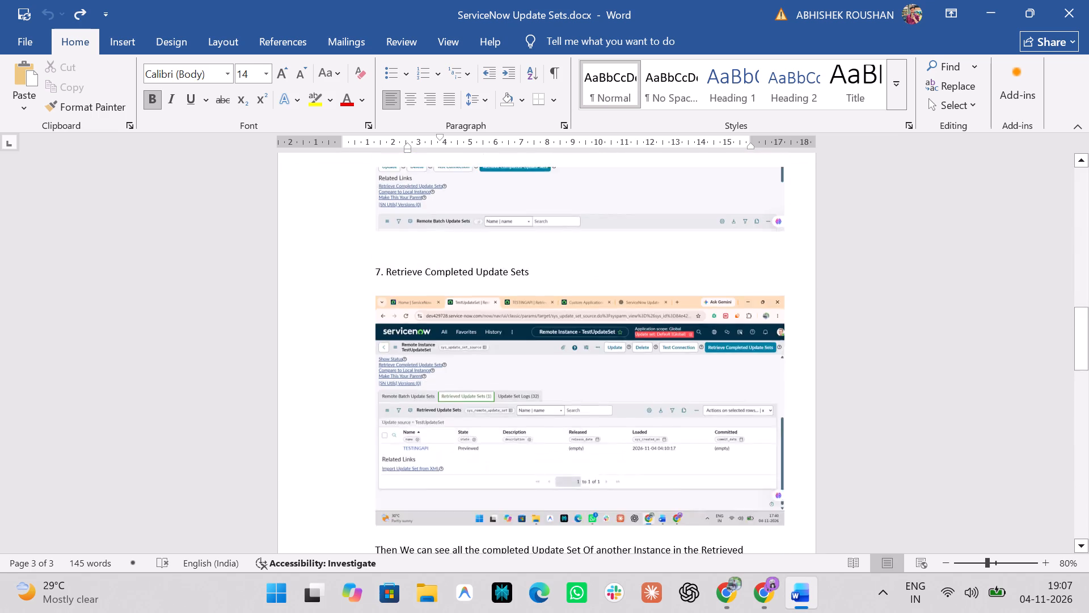
scroll(523, 465, "up", 2)
scroll(523, 465, "down", 1)
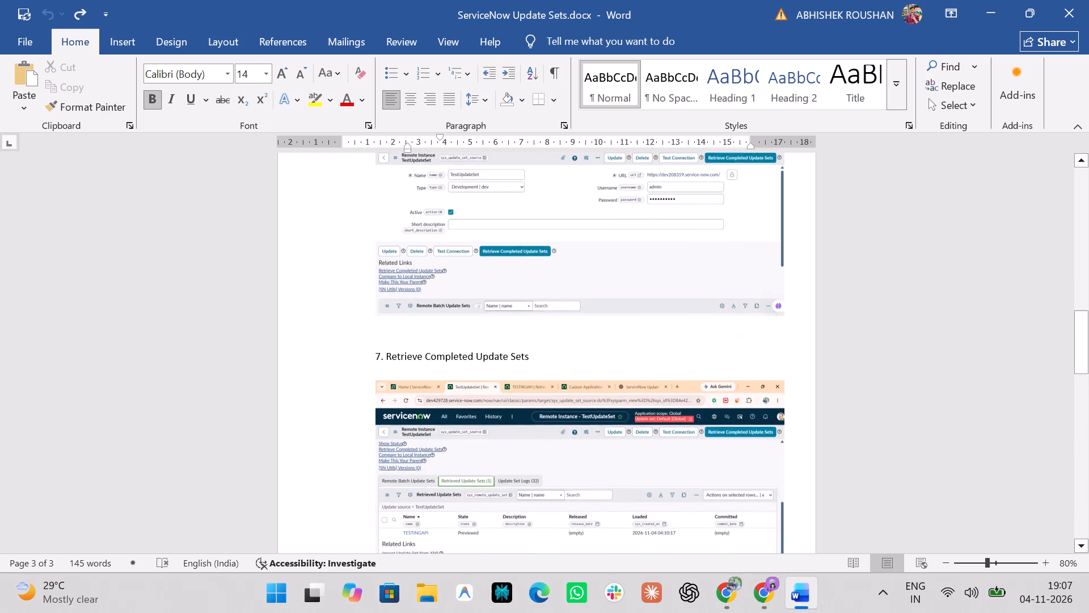
scroll(523, 465, "down", 6)
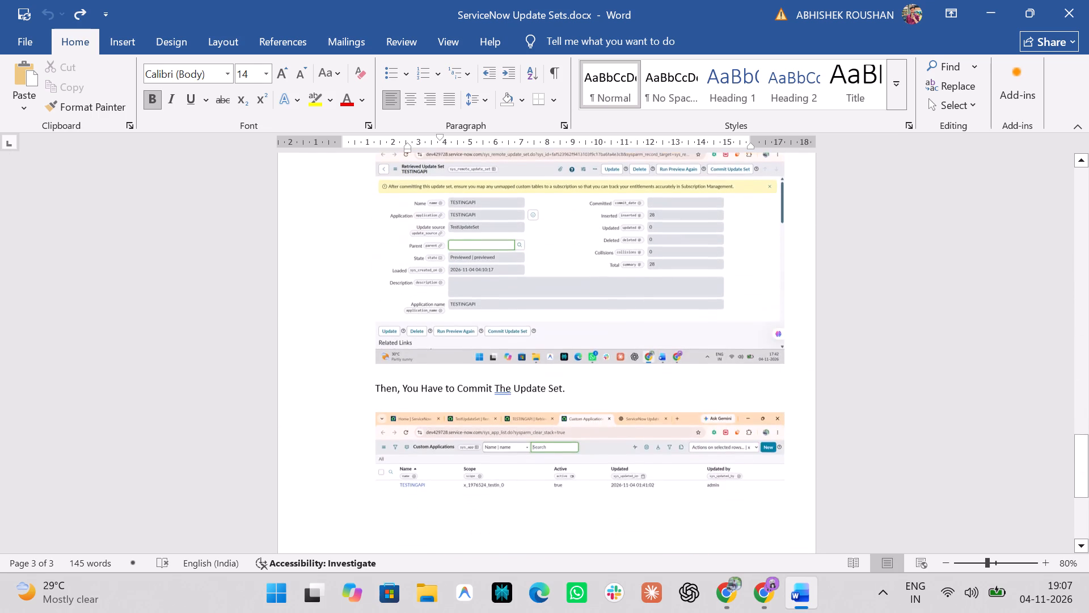
scroll(523, 465, "down", 4)
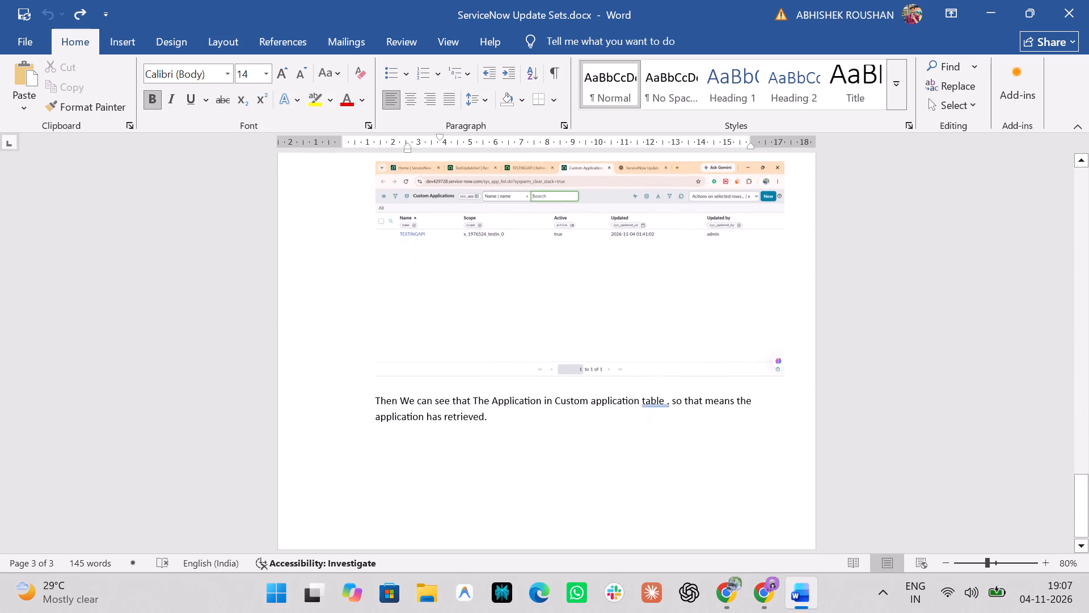
Add five line breaks after the closing "application has retrieved." paragraph, and save the document.
left_click(508, 422)
scroll(508, 422, "down", 2)
key("Return")
key("Return")
key("Return")
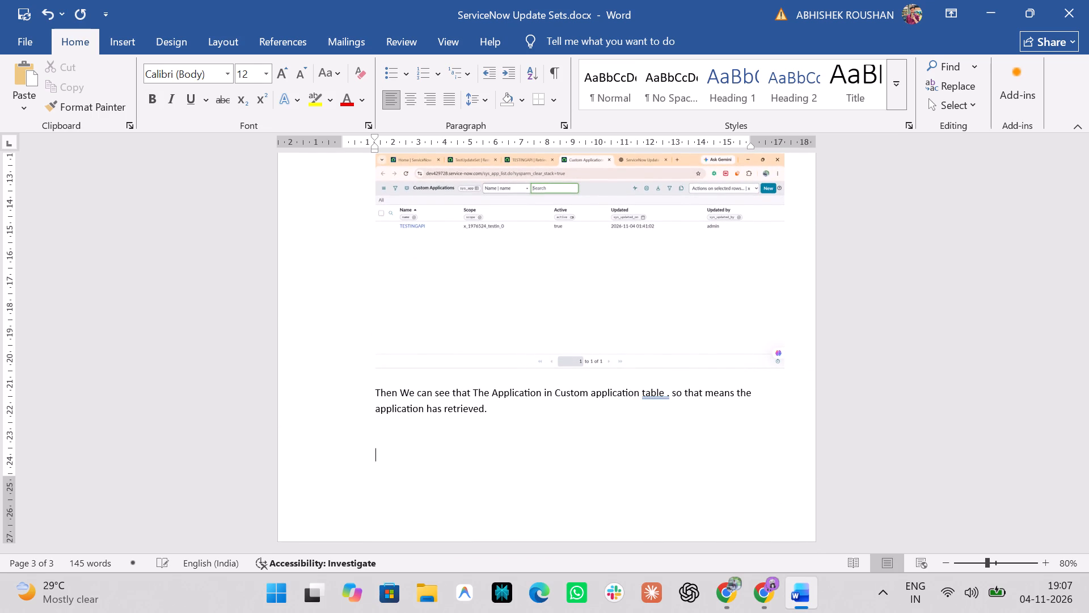
key("Return")
key("Return")
scroll(508, 422, "down", 1)
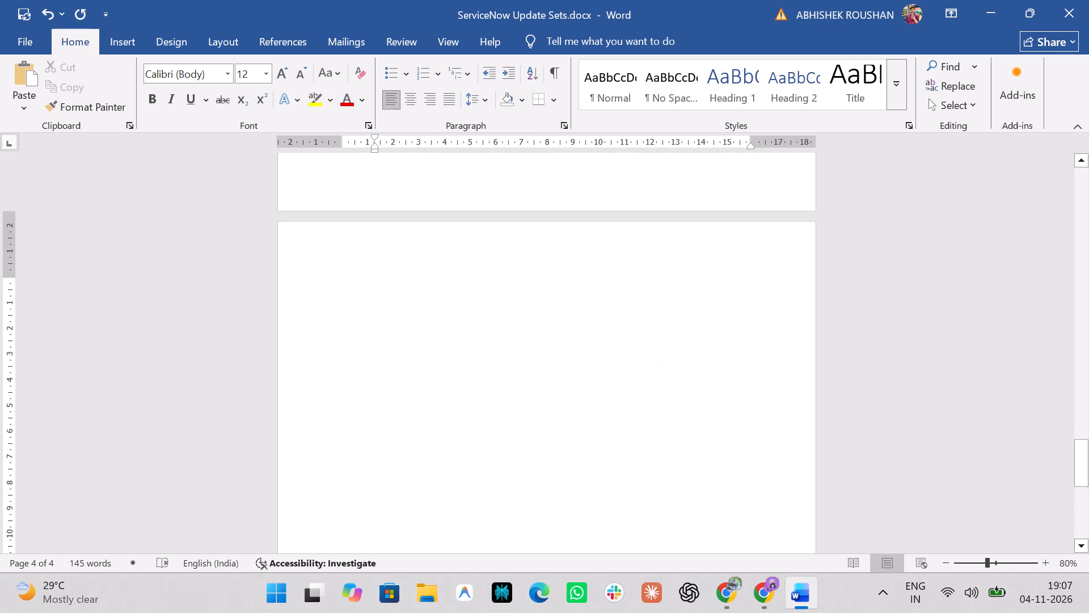
scroll(508, 422, "down", 1)
scroll(508, 422, "up", 1)
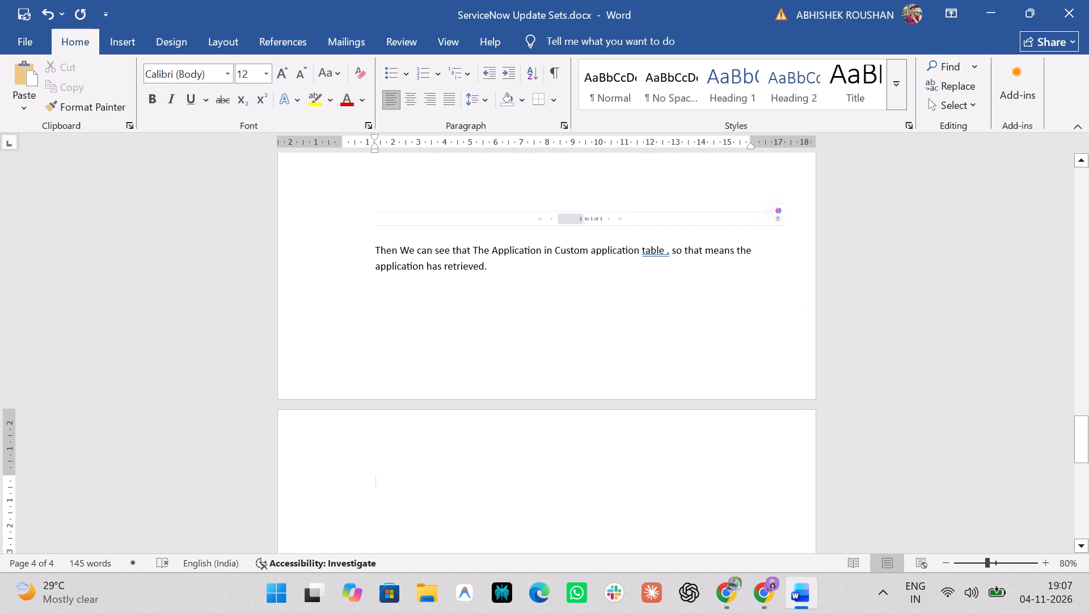
left_click(24, 14)
Review the guide's steps on committing the update set, and glance at the TESTINGAPI update set record in Chrome.
scroll(485, 316, "up", 5)
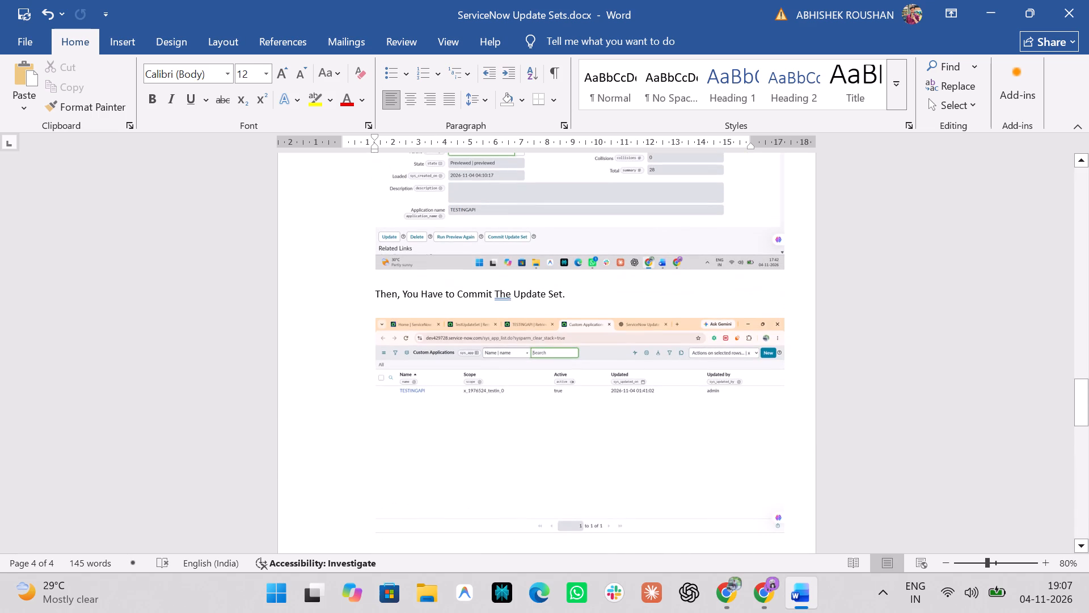
scroll(540, 358, "right", 1)
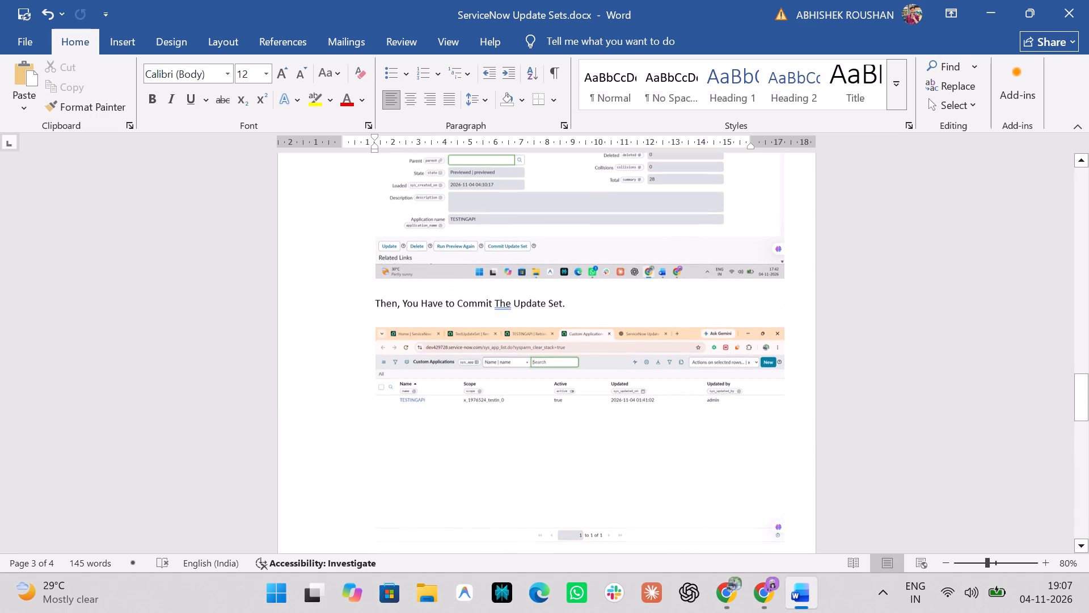
scroll(540, 358, "right", 3)
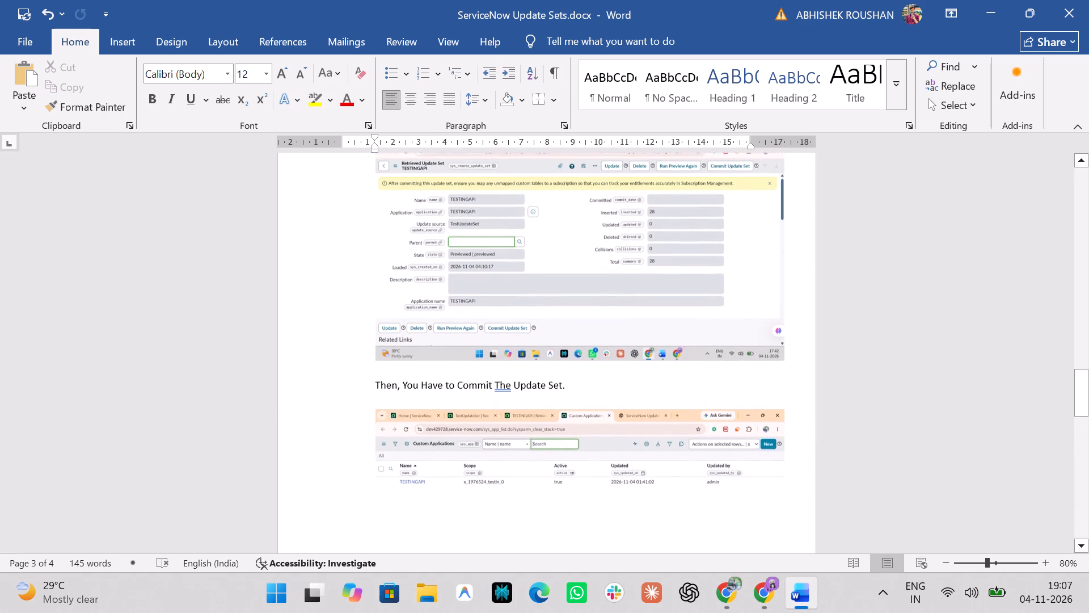
scroll(540, 358, "right", 2)
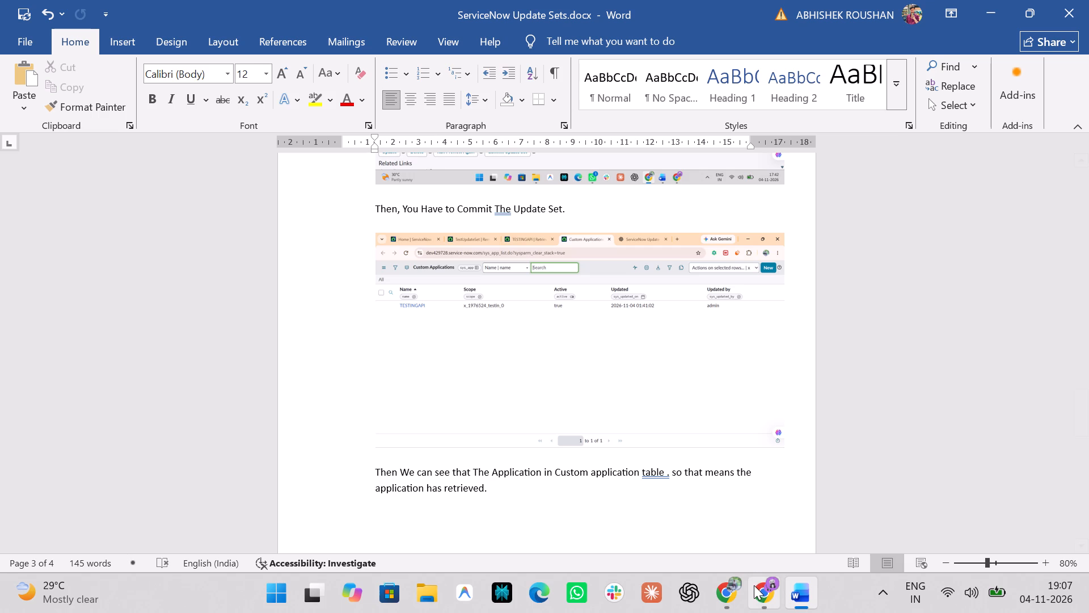
left_click(759, 526)
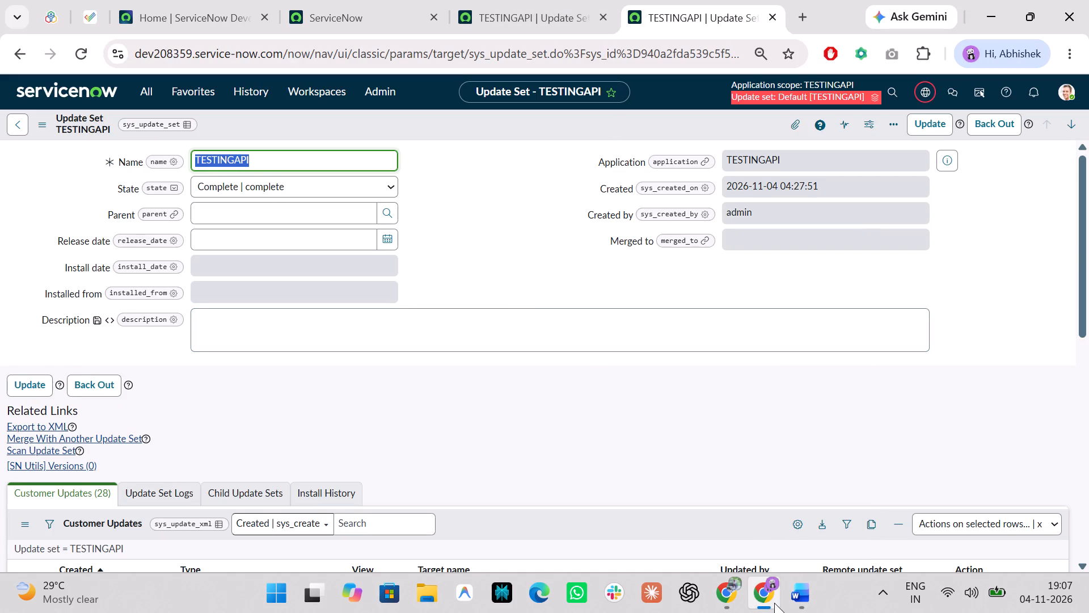
scroll(538, 462, "right", 2)
left_click(797, 595)
Insert an empty, unnumbered line directly below the "Update Source" heading on the guide's first page.
scroll(590, 400, "up", 1)
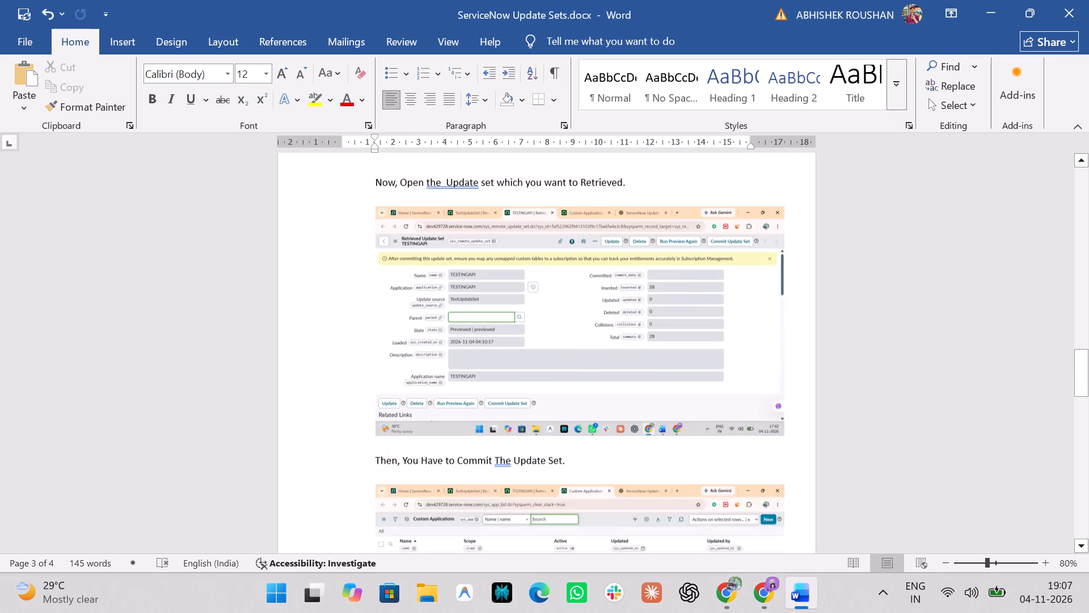
scroll(590, 400, "up", 1)
scroll(590, 400, "down", 1)
scroll(590, 400, "up", 1)
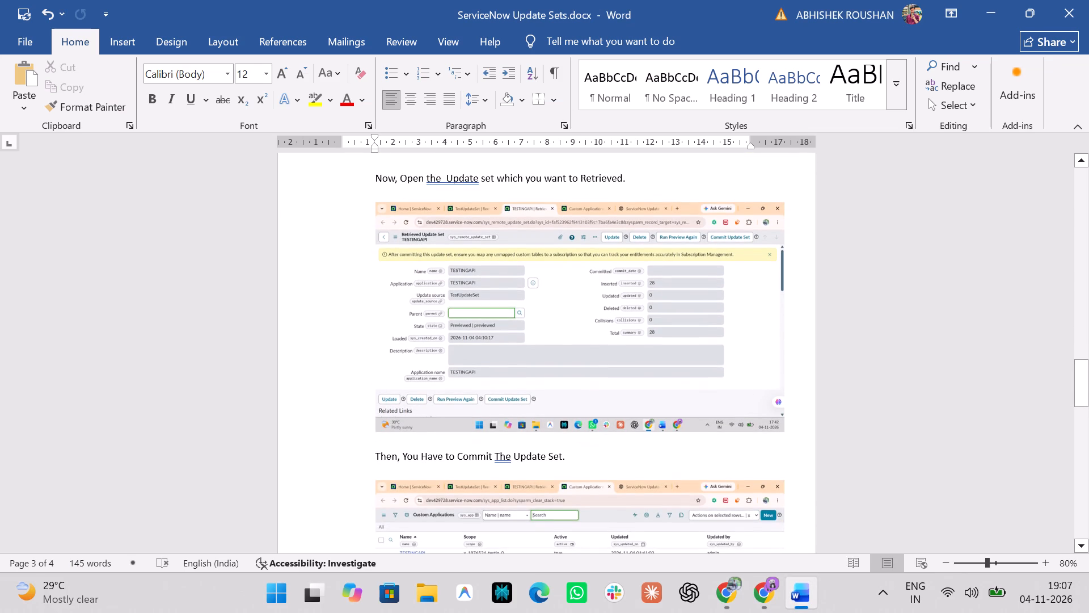
scroll(590, 400, "up", 11)
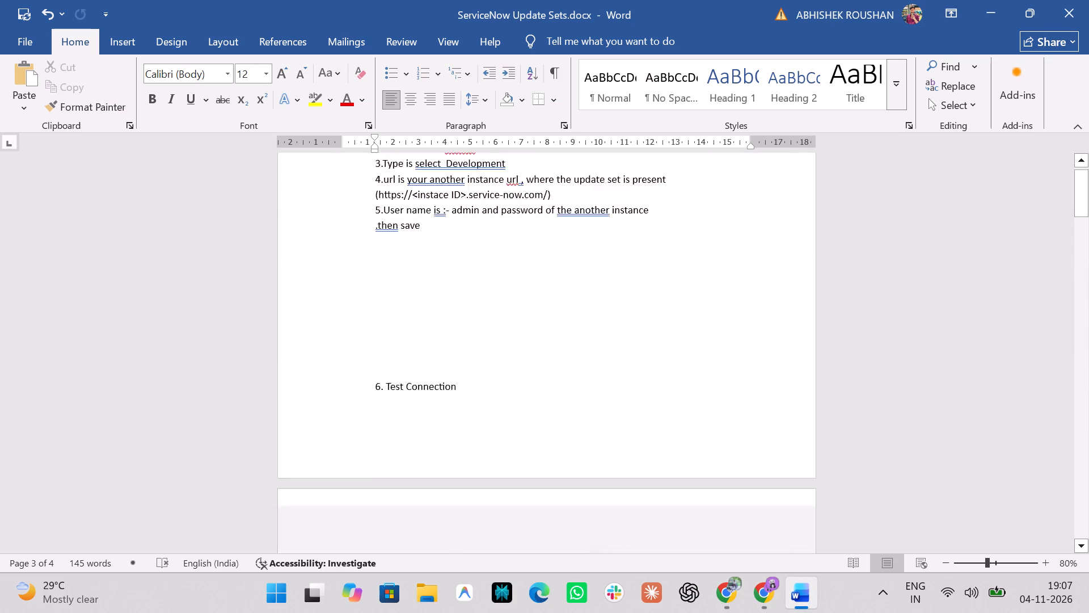
scroll(590, 400, "down", 1)
scroll(590, 400, "up", 2)
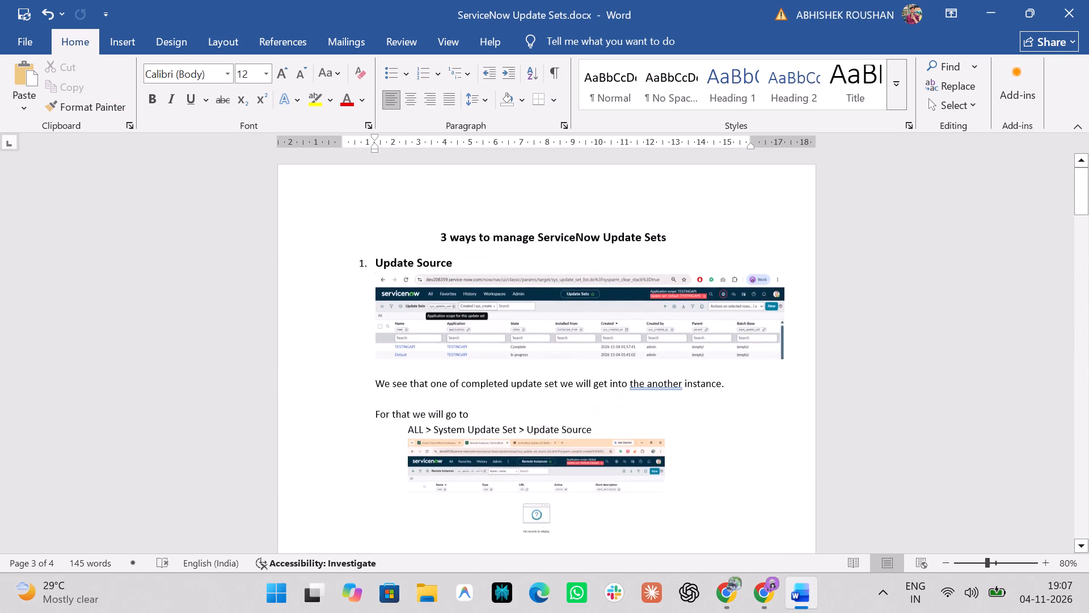
left_click(467, 265)
key("Return")
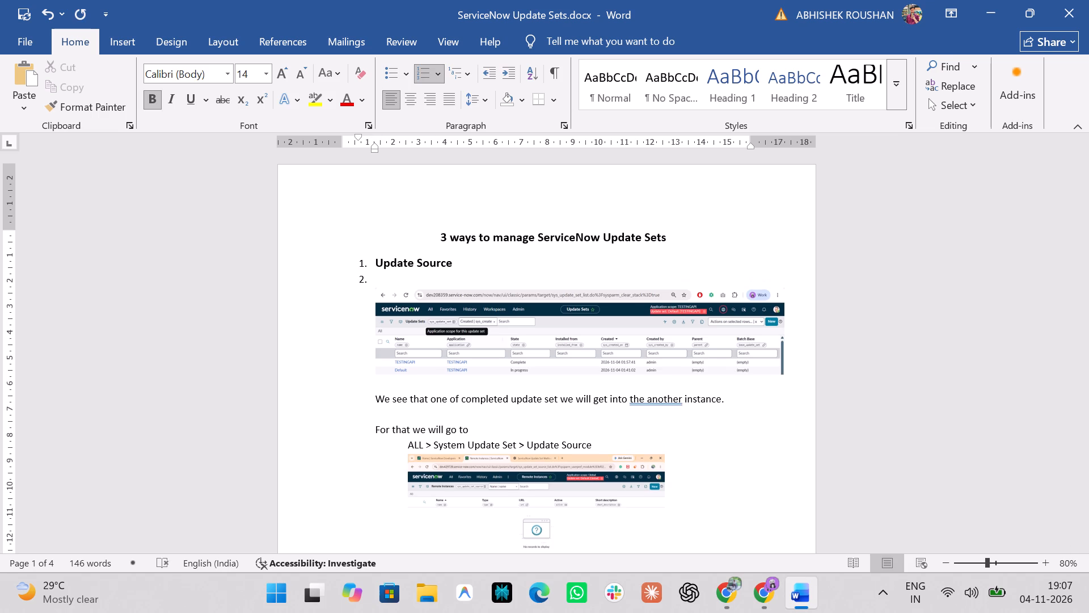
key("BackSpace")
Add five line breaks after the closing "application has retrieved." paragraph, moving the insertion point onto the guide's fourth page.
scroll(467, 265, "down", 2)
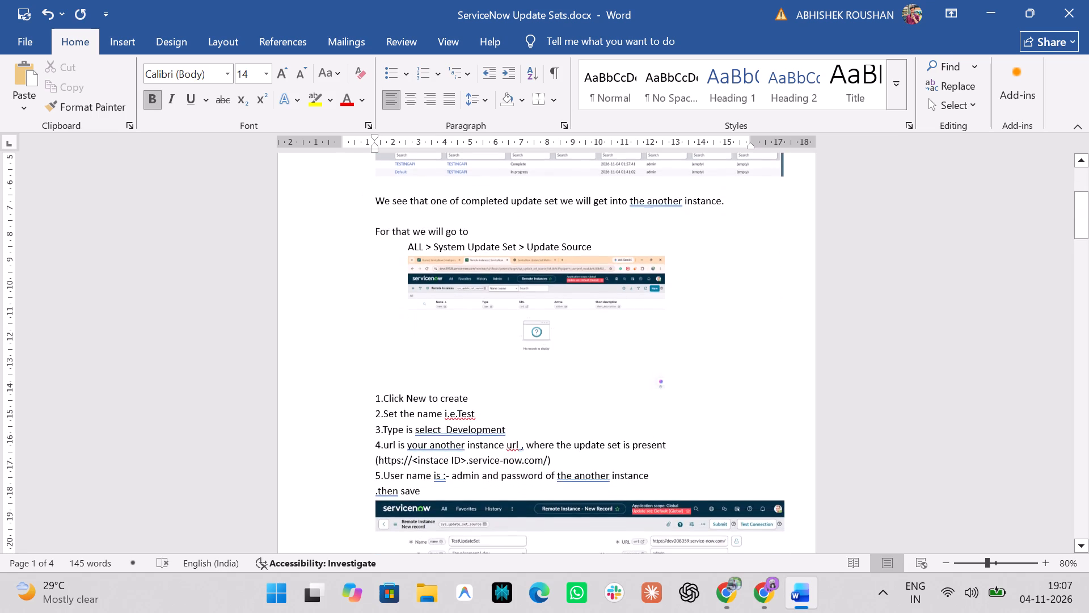
scroll(467, 265, "down", 3)
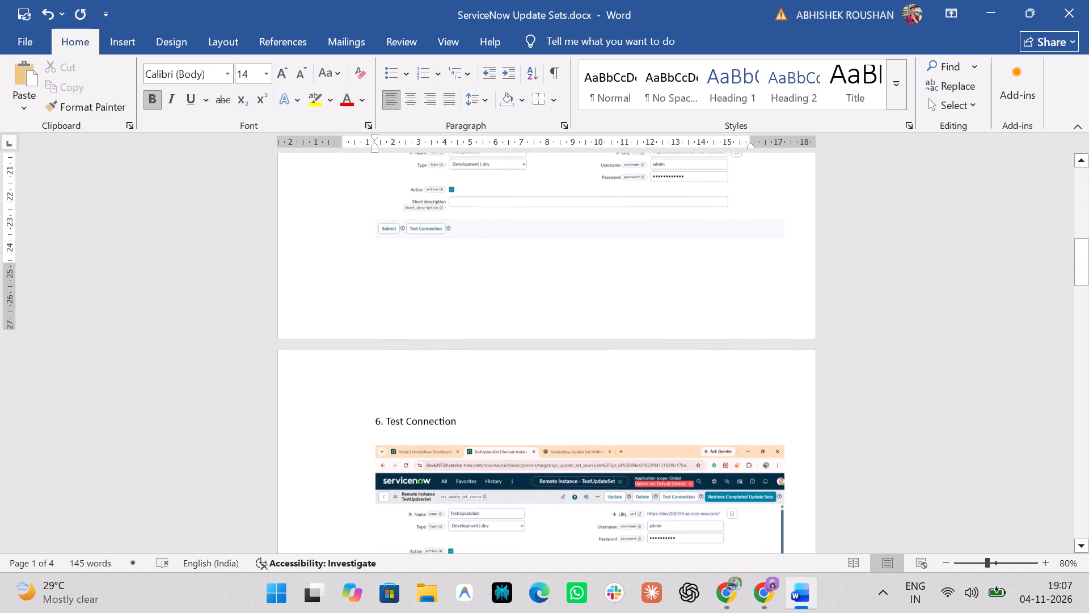
scroll(467, 265, "down", 3)
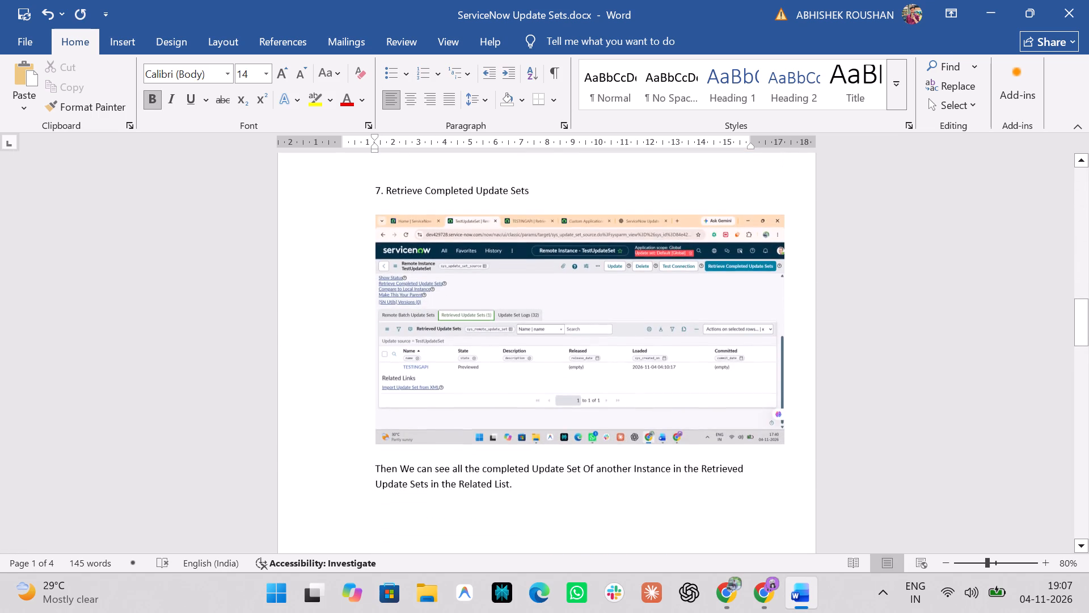
scroll(467, 265, "down", 4)
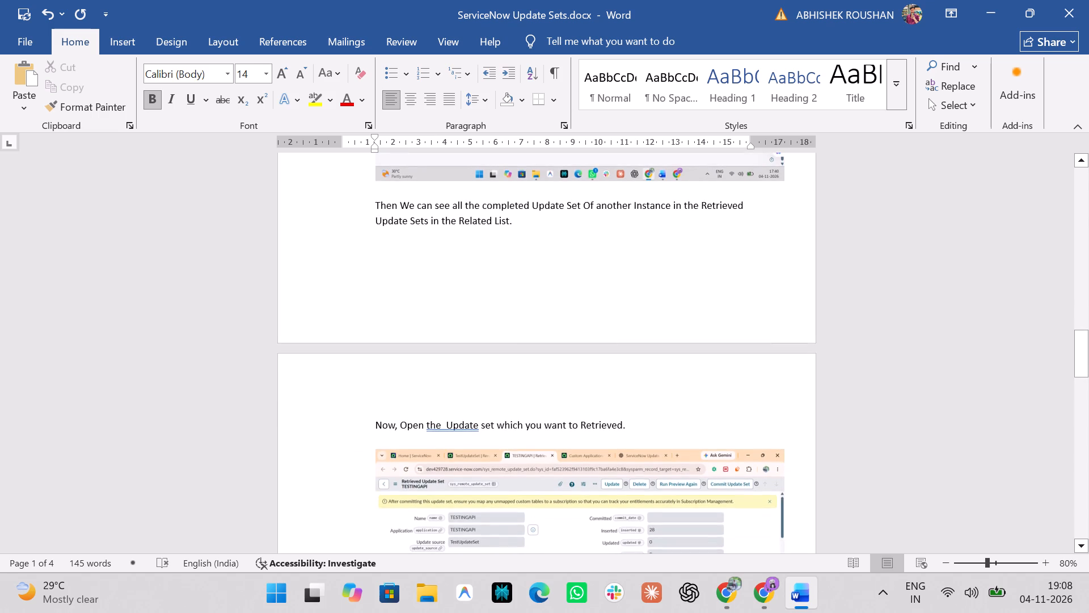
scroll(467, 265, "down", 3)
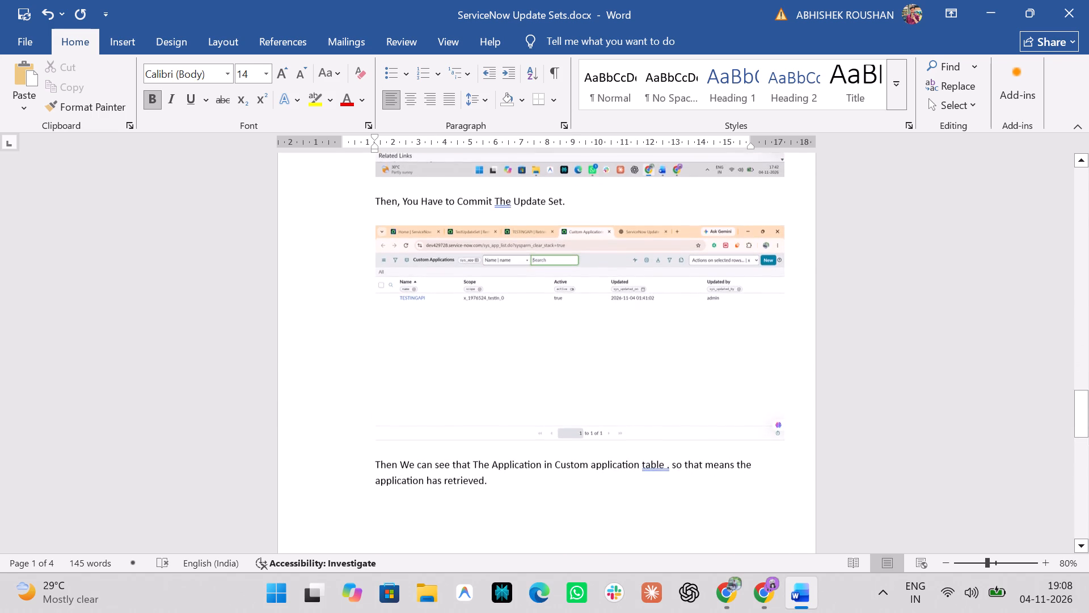
scroll(467, 265, "down", 1)
left_click(533, 442)
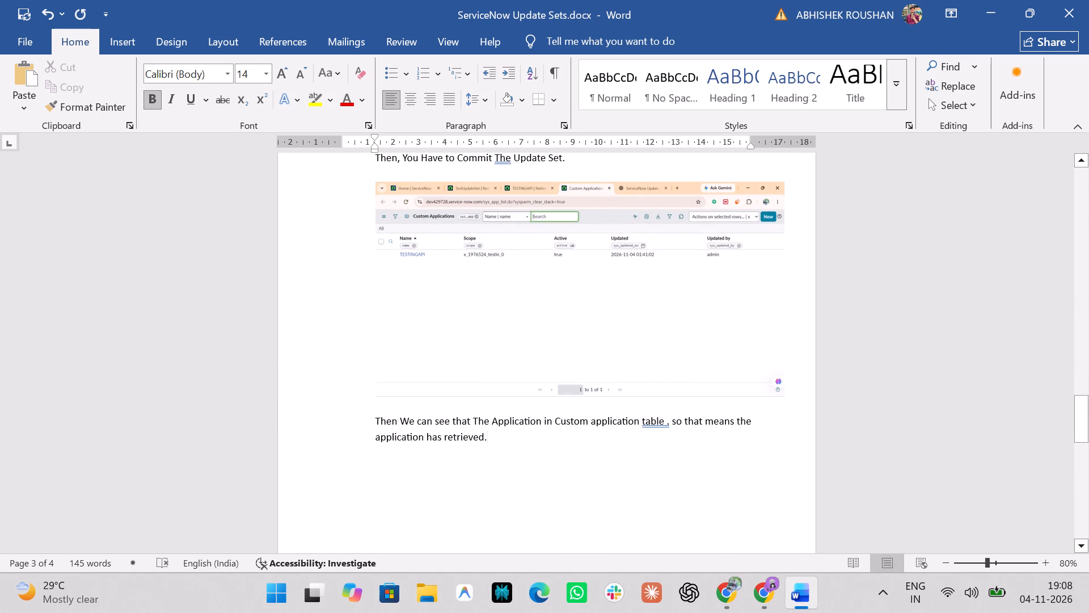
key("Return")
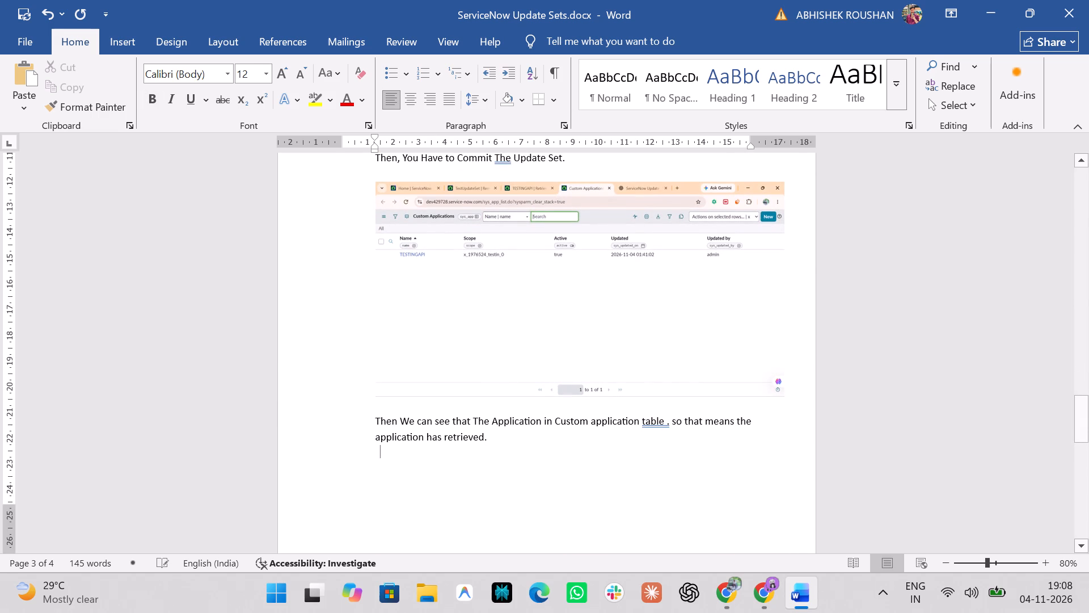
key("Return")
key("Return")
key("Return")
key("Return")
key("Return")
key("BackSpace")
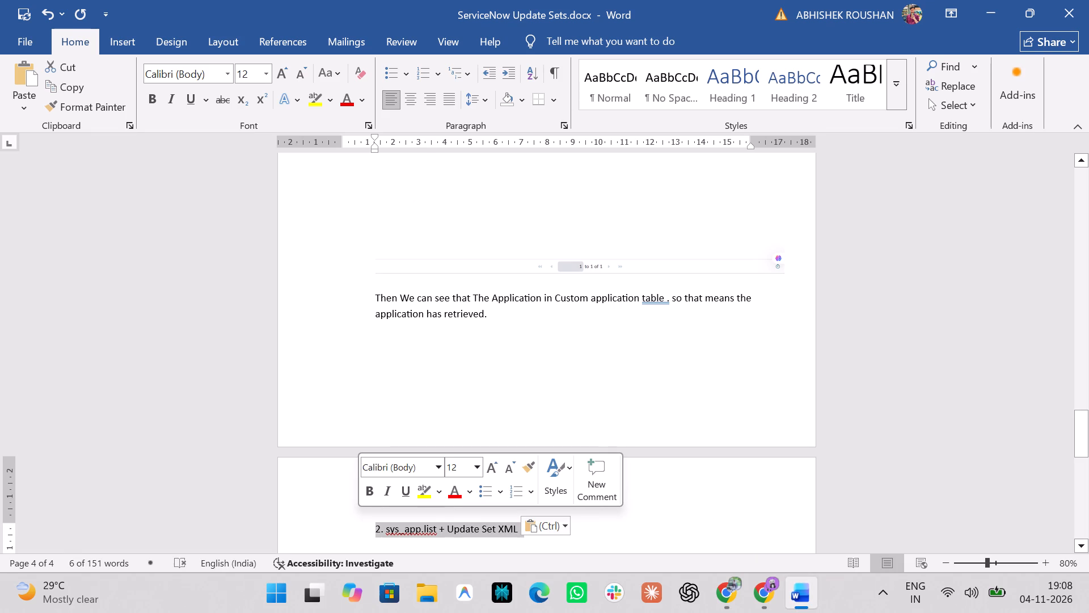
left_click(281, 69)
left_click(281, 69)
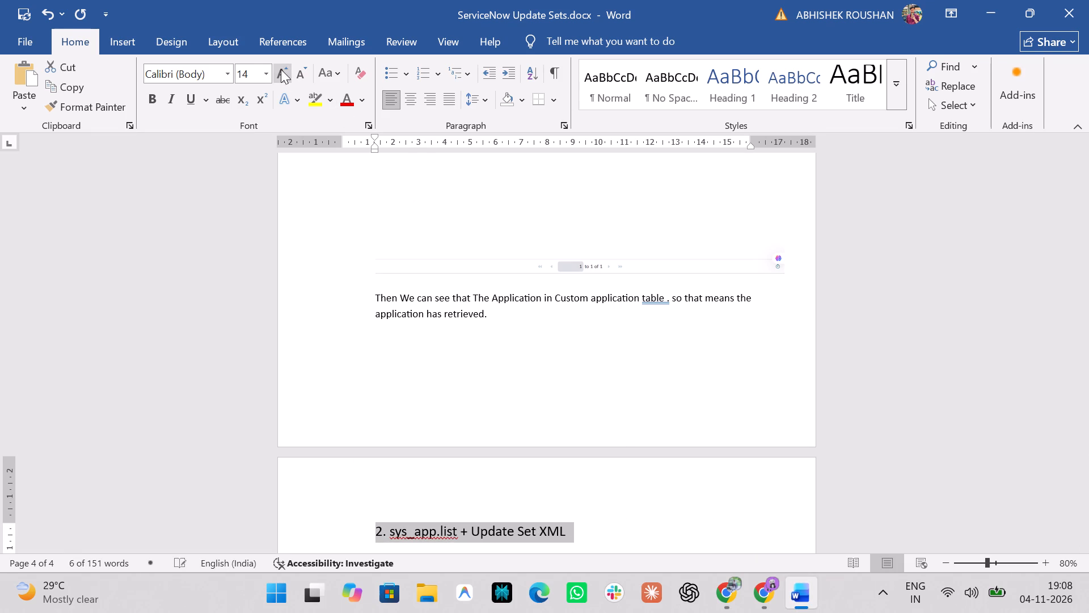
left_click(150, 99)
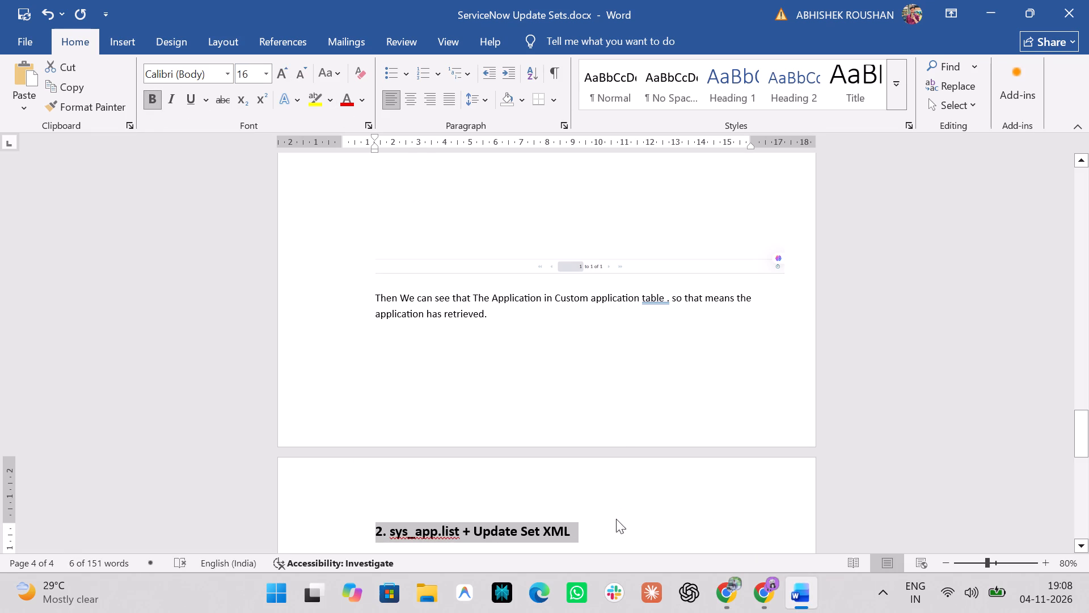
Add two empty, unnumbered lines below the "sys_app.list + Update Set XML" heading.
left_click(604, 539)
key("Return")
key("Return")
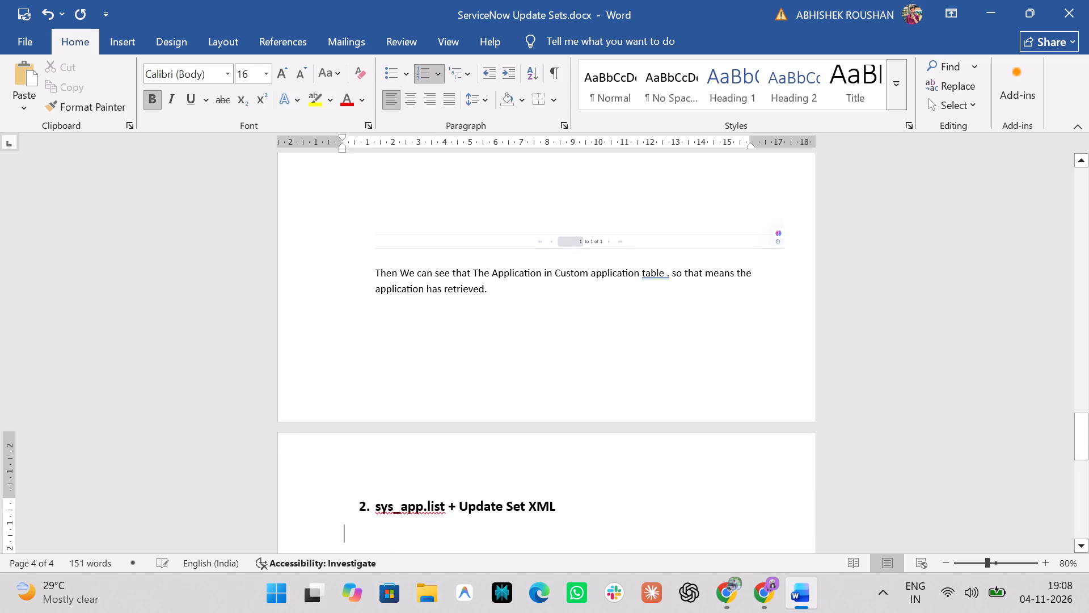
scroll(604, 539, "down", 1)
key("Return")
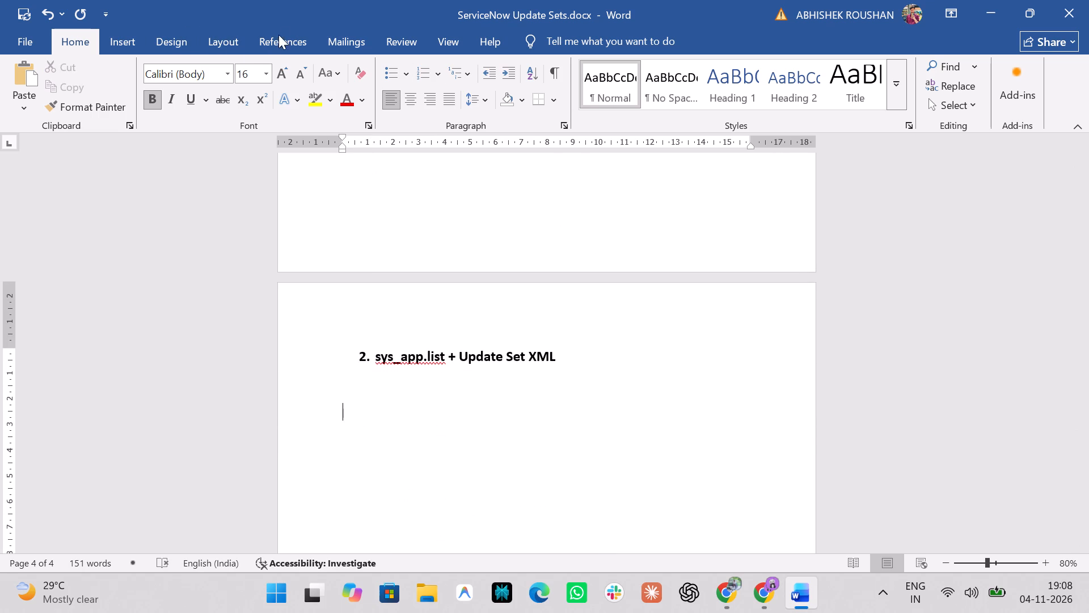
Browse the Pictures > Screenshots folder for a picture to insert from this device, and display its files as large icons.
left_click(138, 37)
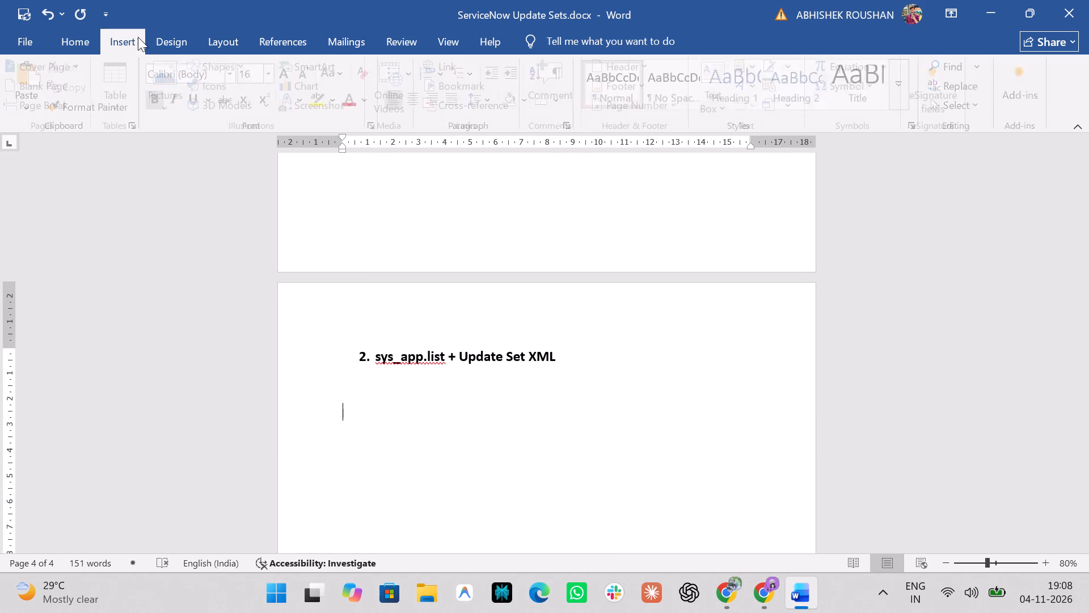
left_click(167, 100)
left_click(203, 151)
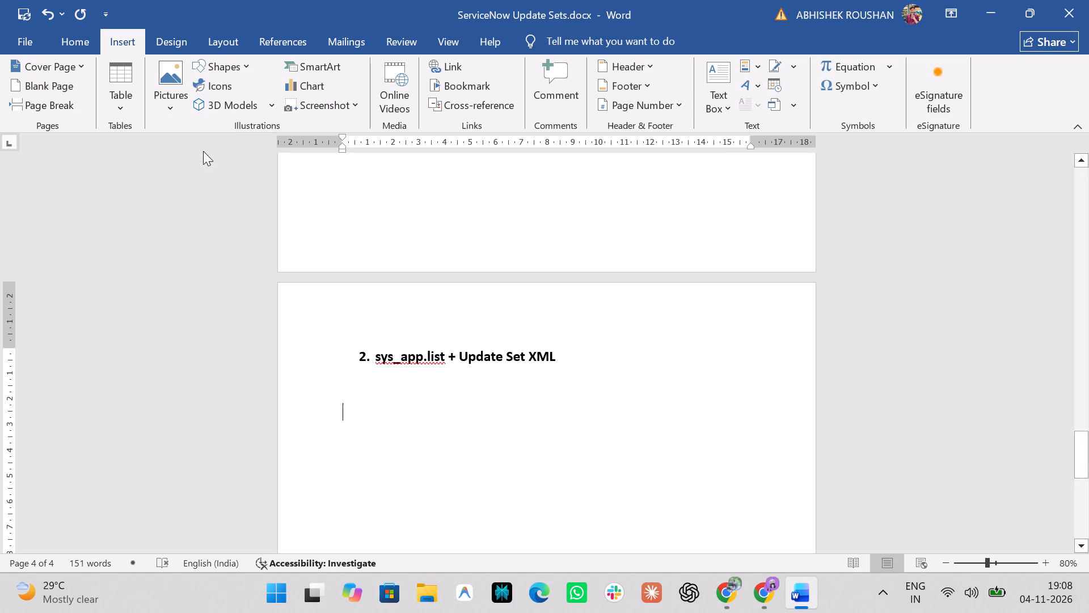
left_click(134, 243)
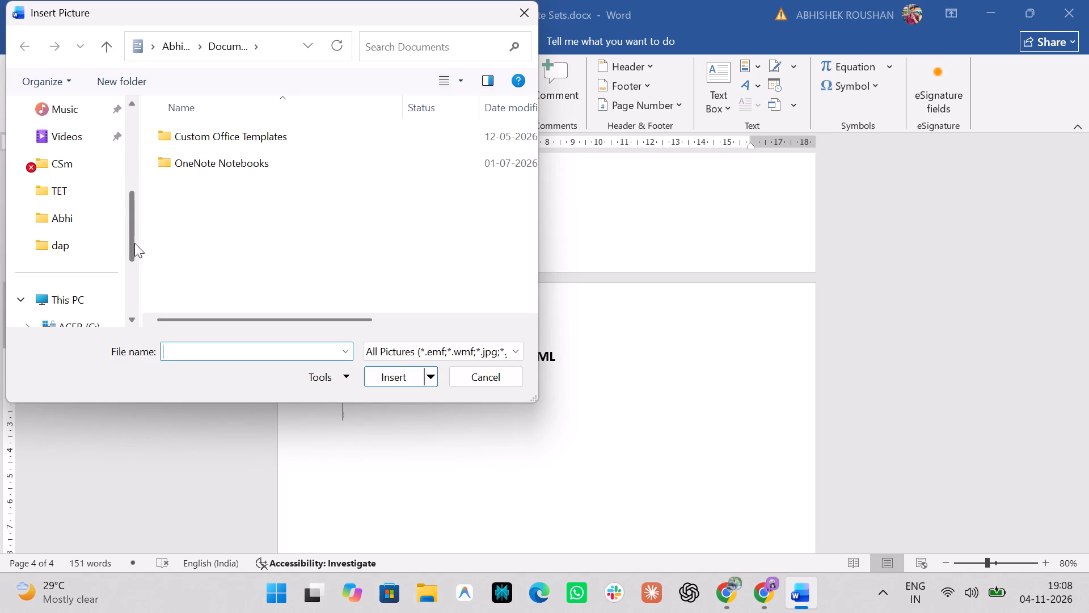
left_click(132, 160)
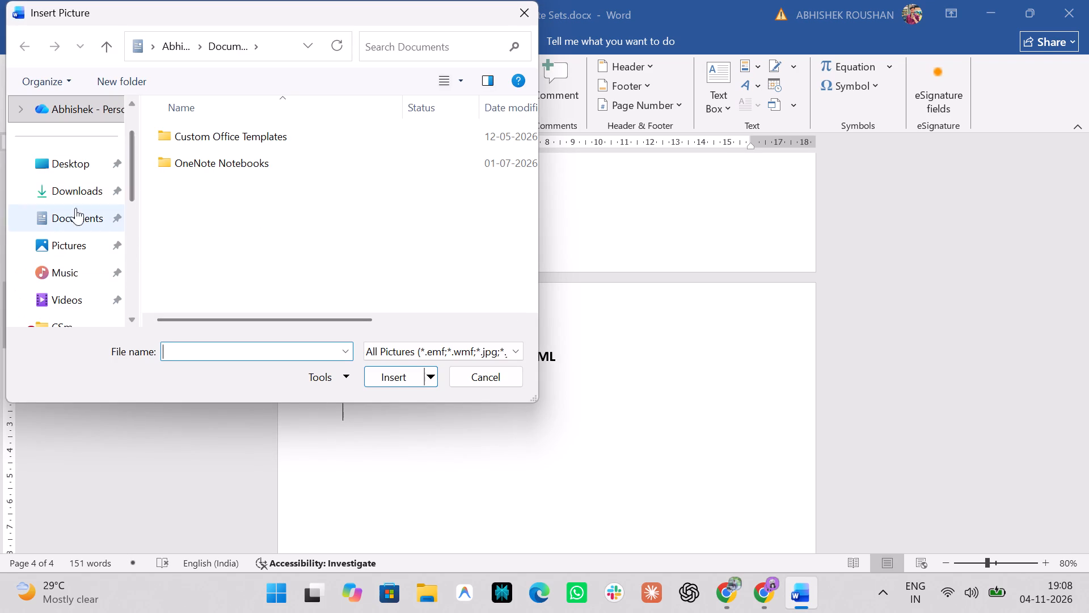
double_click(54, 239)
double_click(184, 238)
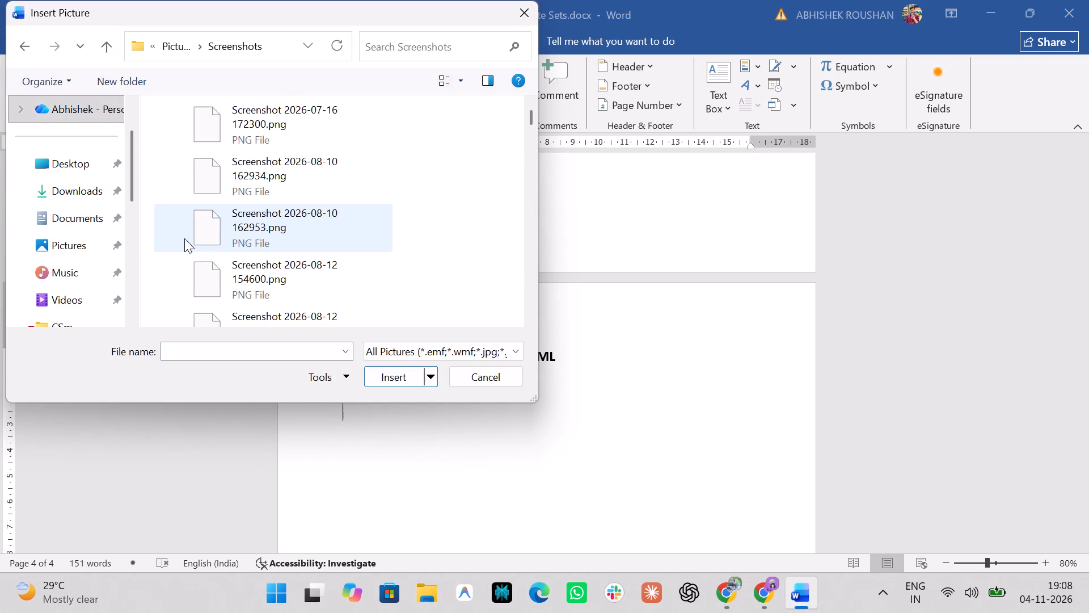
left_click_drag(530, 118, 554, 315)
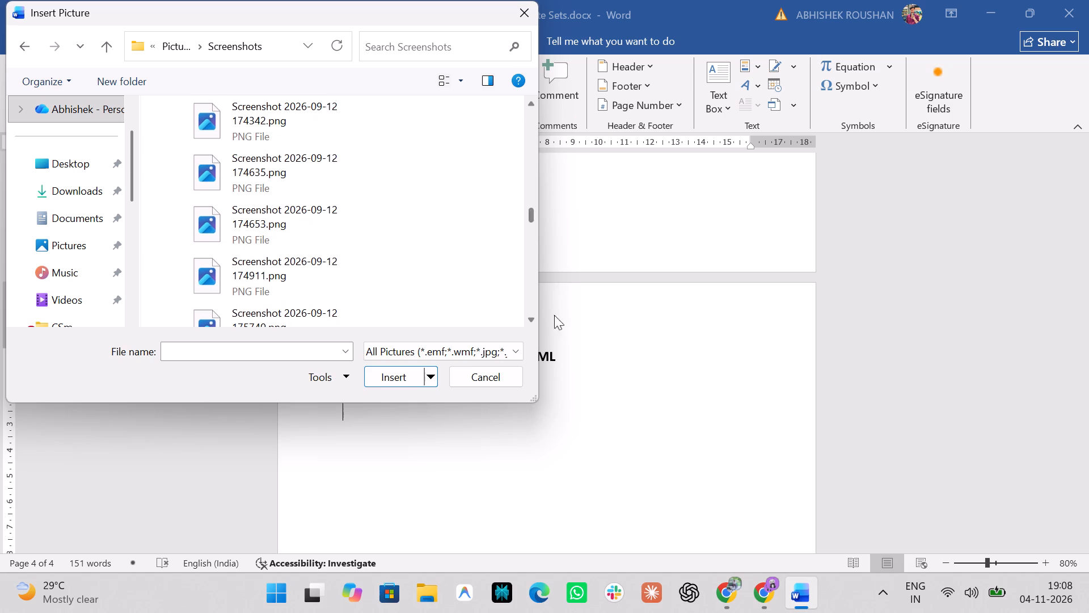
left_click_drag(554, 315, 556, 394)
scroll(347, 260, "down", 15)
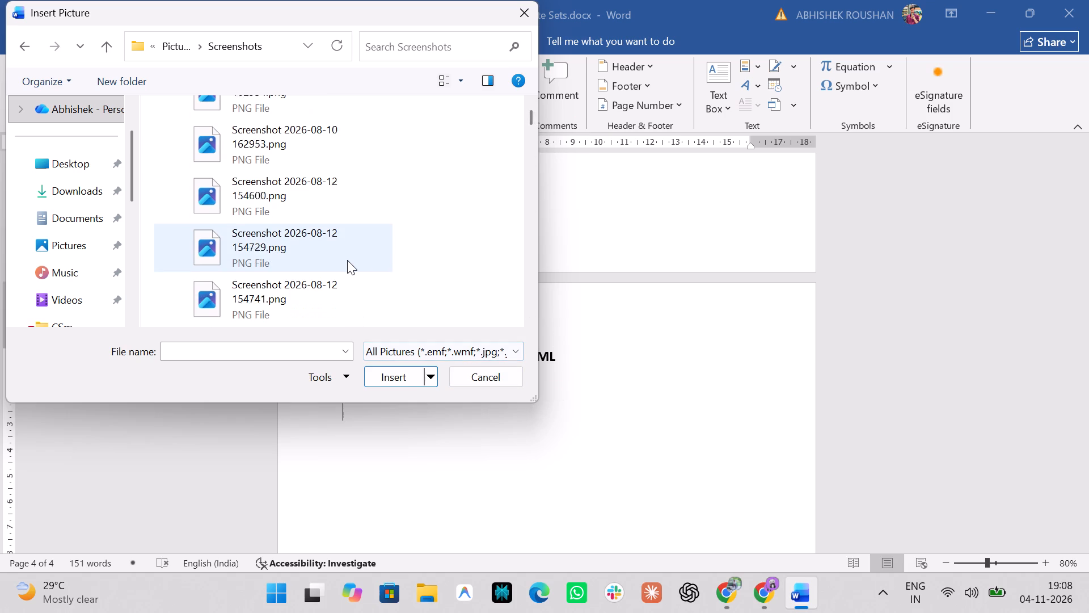
scroll(347, 260, "down", 20)
scroll(347, 260, "down", 20)
scroll(347, 260, "down", 20)
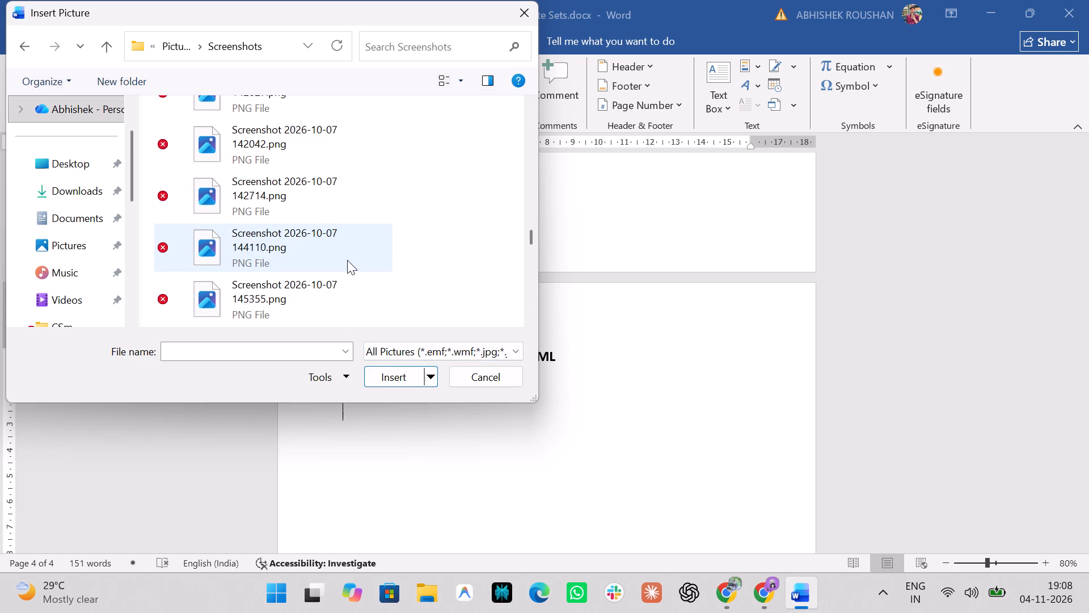
scroll(347, 260, "down", 20)
scroll(347, 260, "down", 20)
scroll(347, 260, "down", 20)
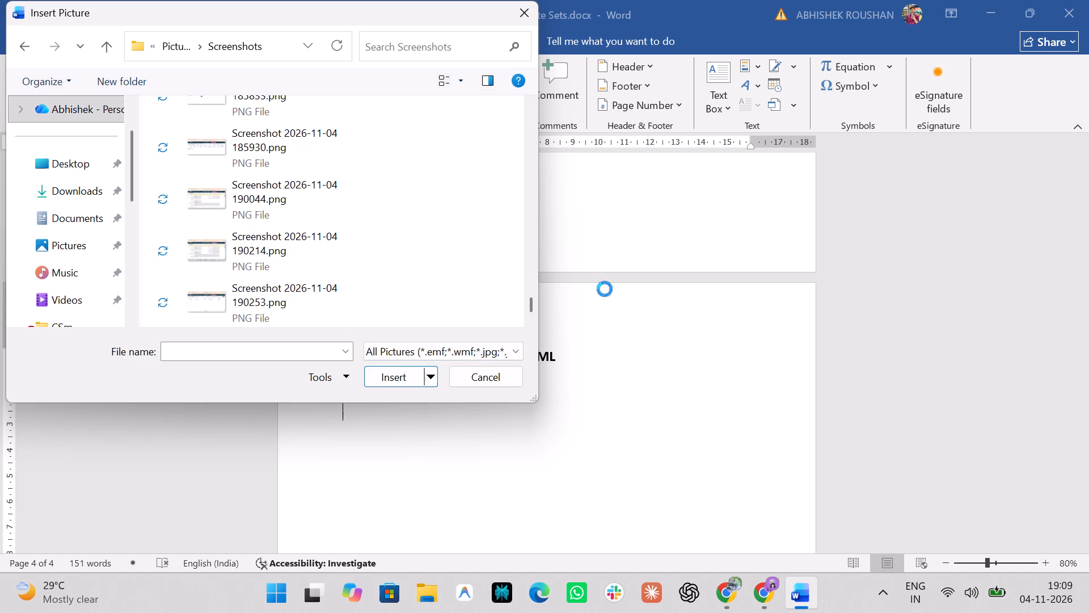
left_click_drag(530, 305, 530, 301)
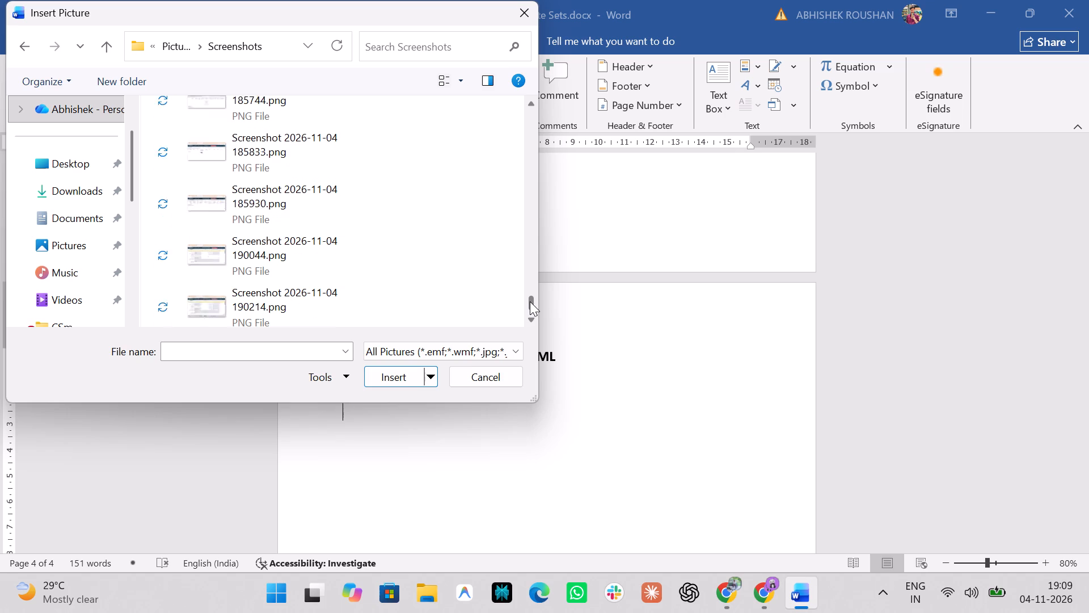
left_click_drag(530, 301, 530, 282)
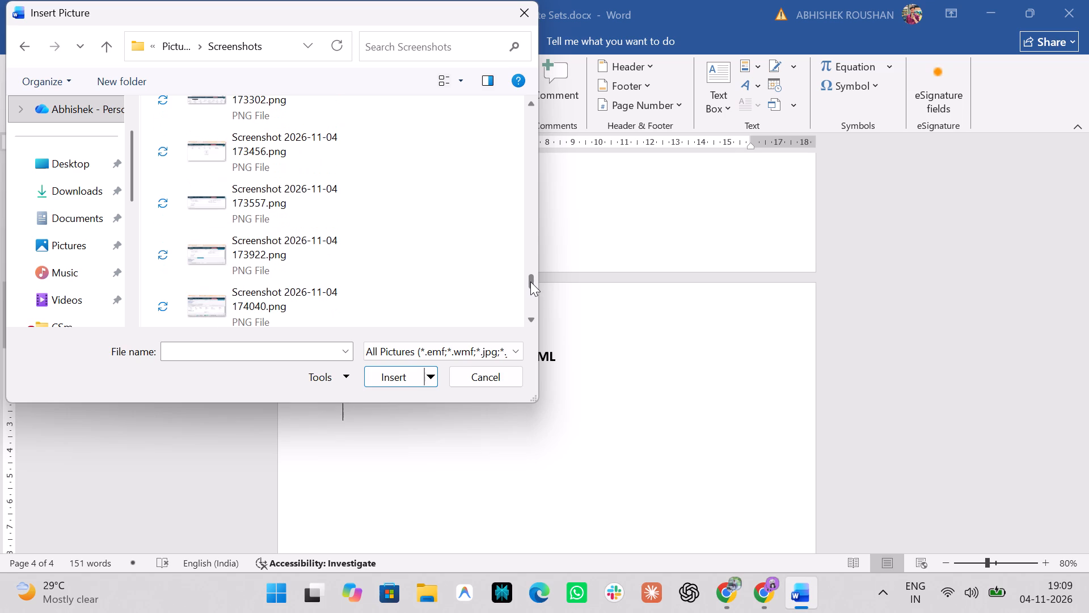
left_click_drag(530, 282, 530, 278)
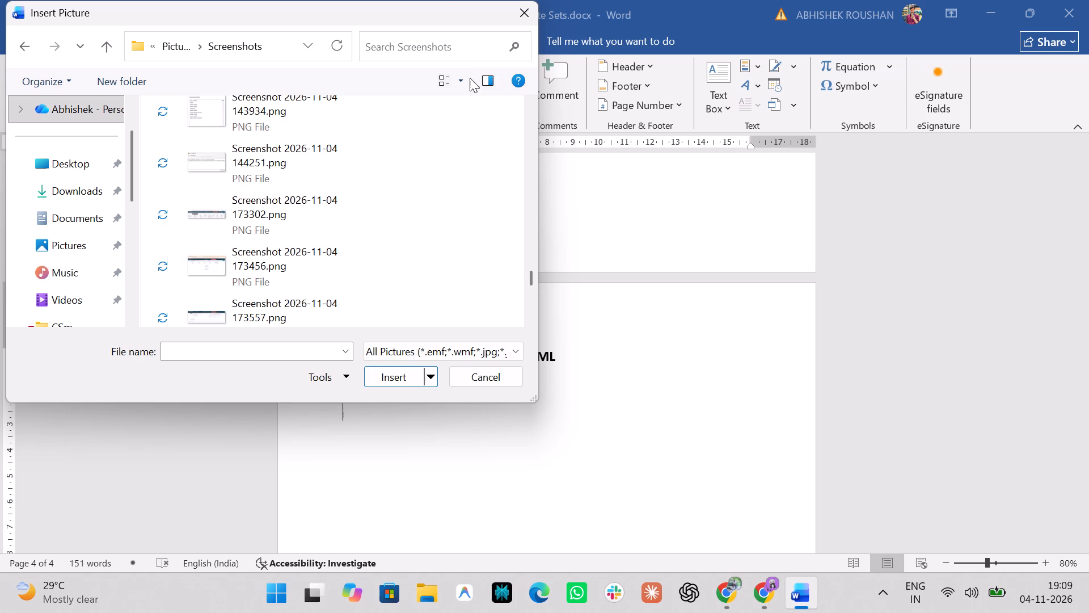
left_click(463, 78)
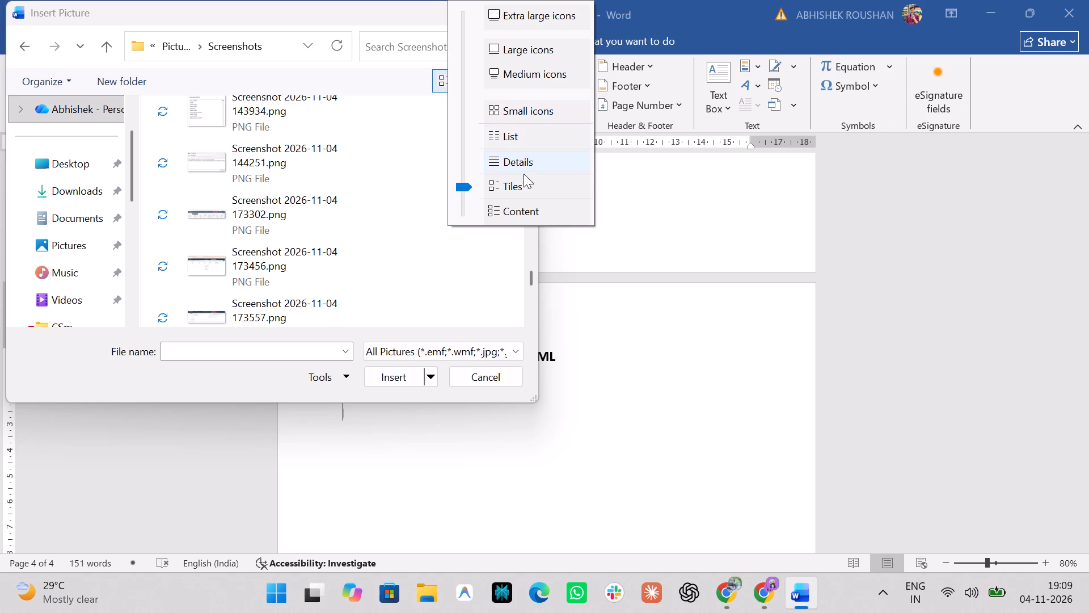
left_click(513, 43)
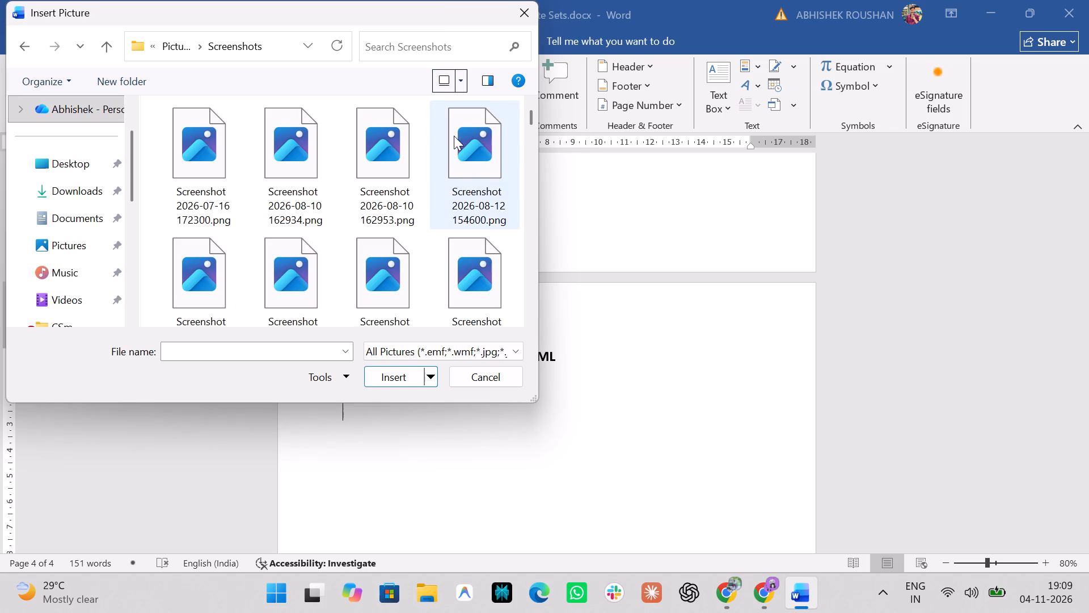
Insert the picture "Screenshot 2026-11-04 175136.png" below the "2. sys_app.list + Update Set XML" heading.
scroll(414, 179, "down", 20)
scroll(414, 179, "down", 20)
scroll(414, 179, "down", 20)
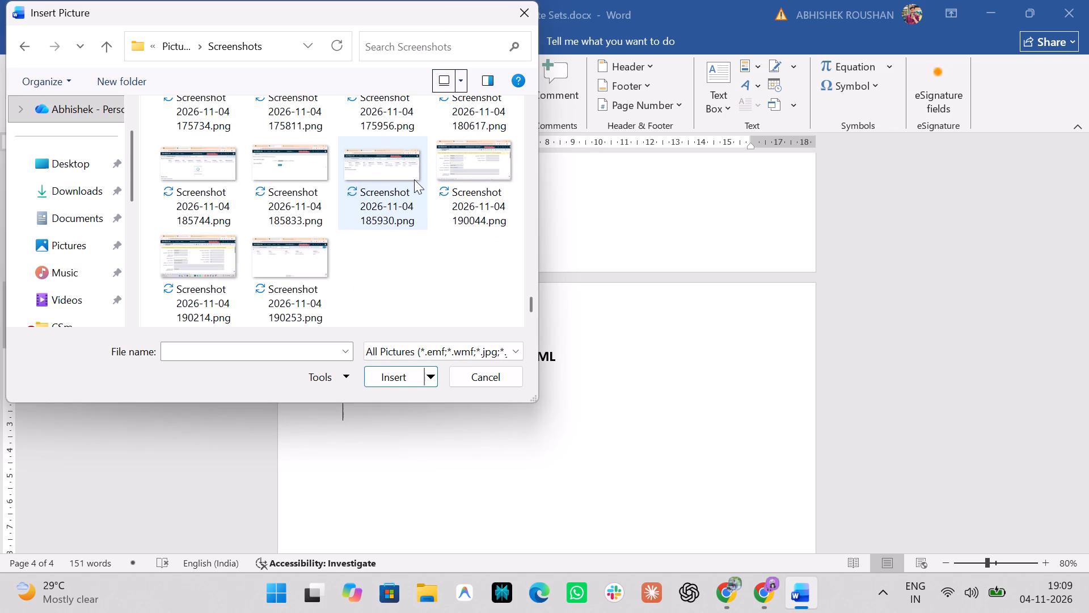
scroll(414, 179, "down", 8)
scroll(414, 179, "up", 2)
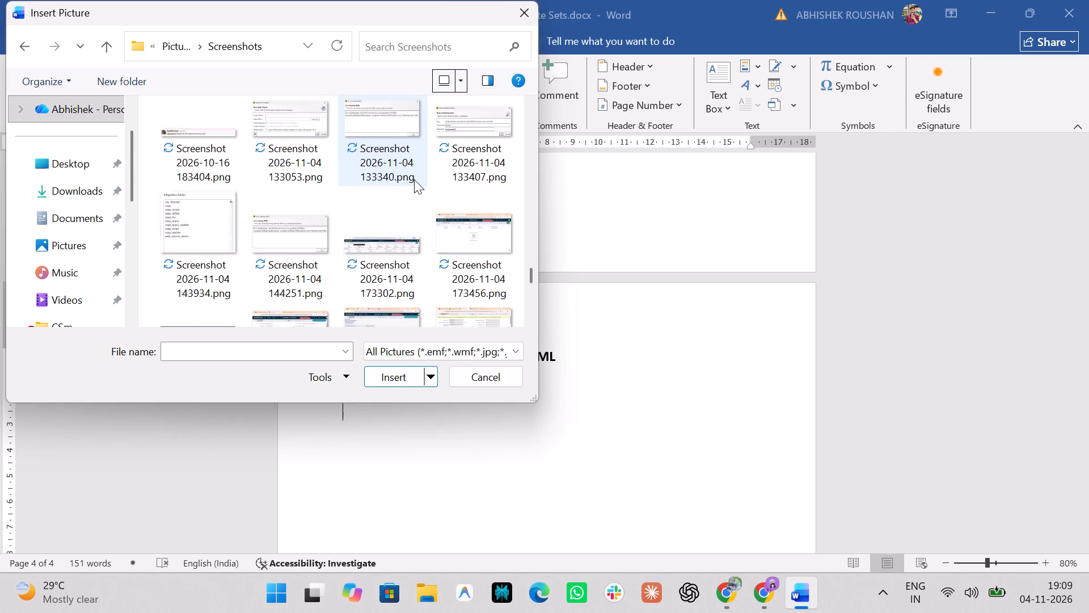
scroll(414, 179, "up", 1)
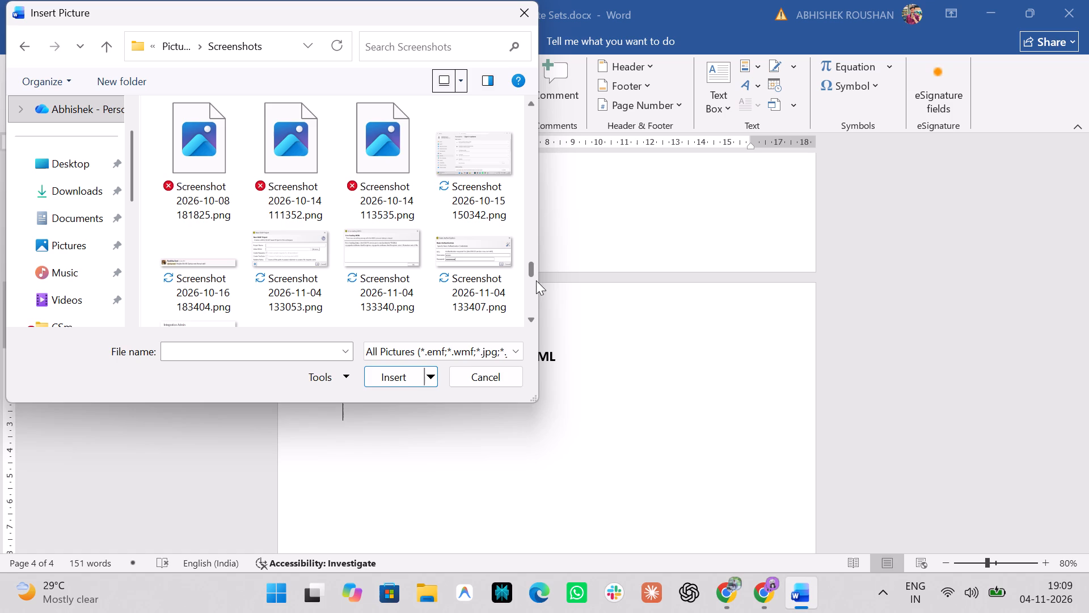
left_click_drag(530, 269, 539, 279)
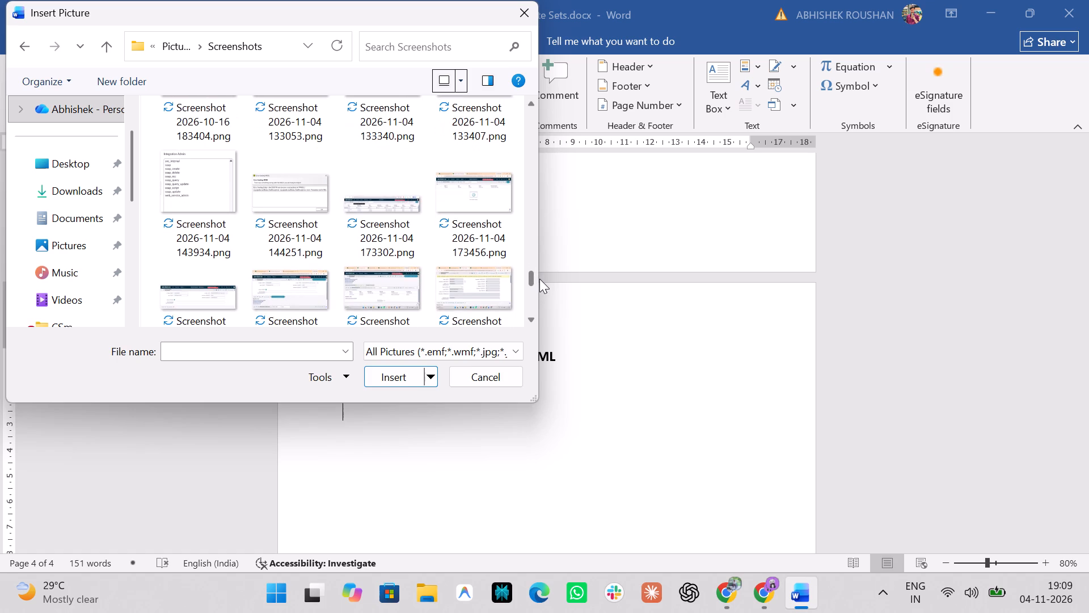
left_click_drag(539, 279, 539, 285)
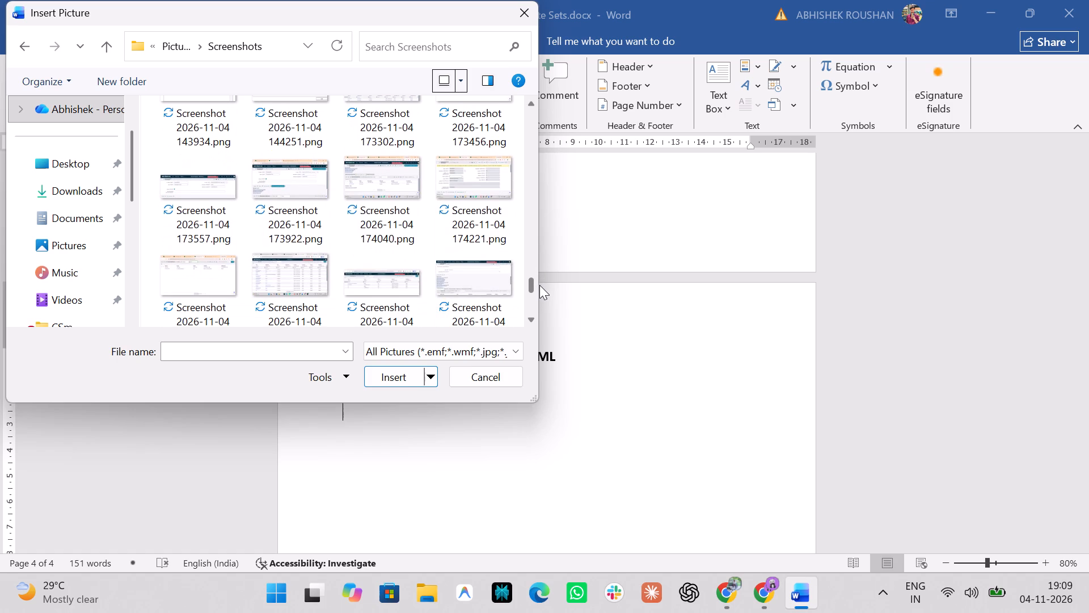
left_click_drag(539, 285, 541, 288)
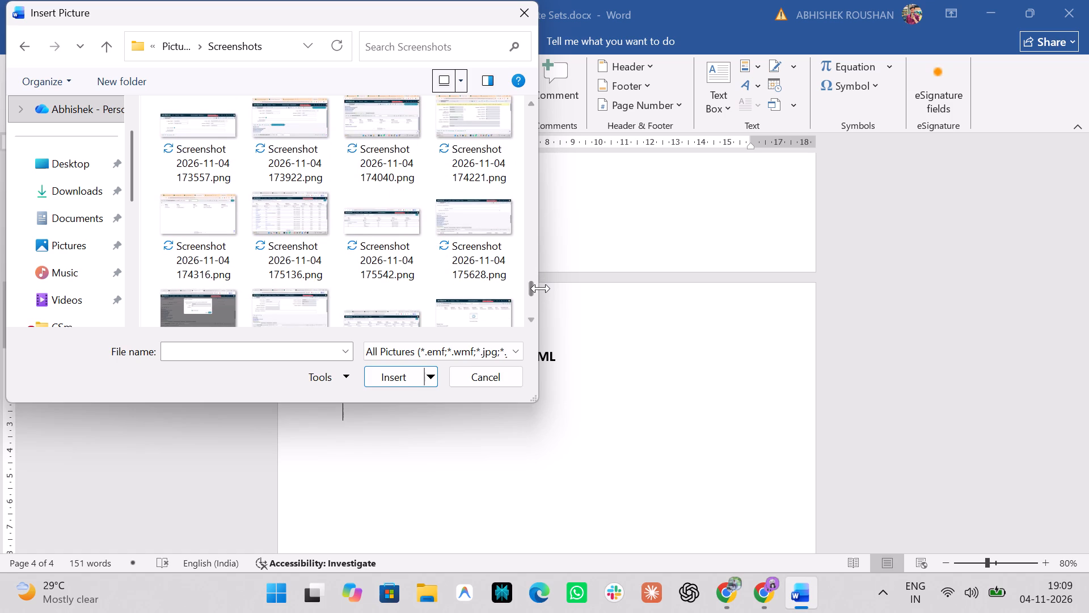
left_click(306, 231)
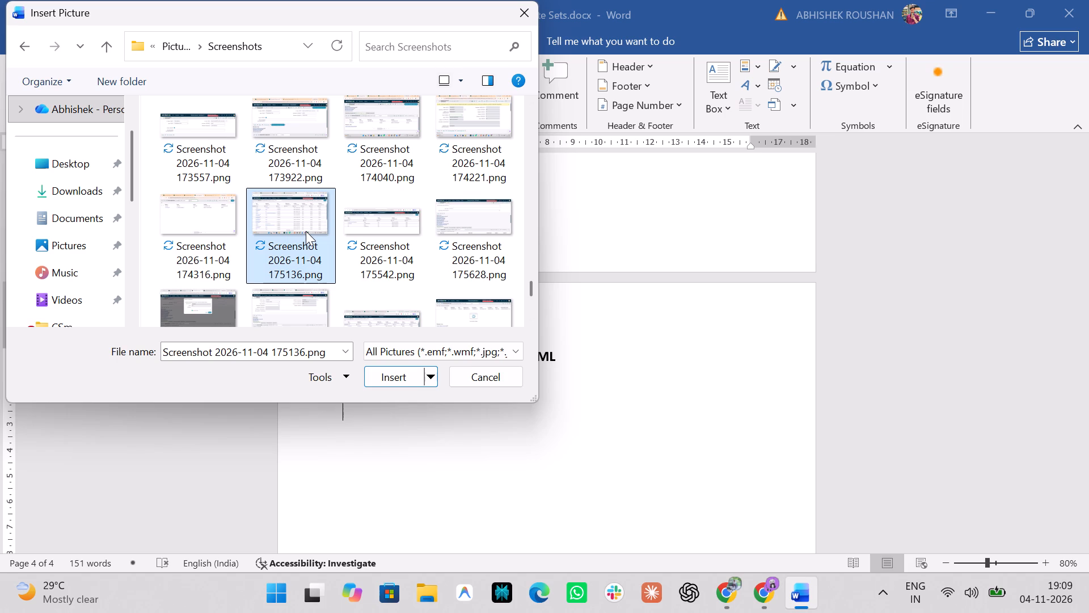
key("Return")
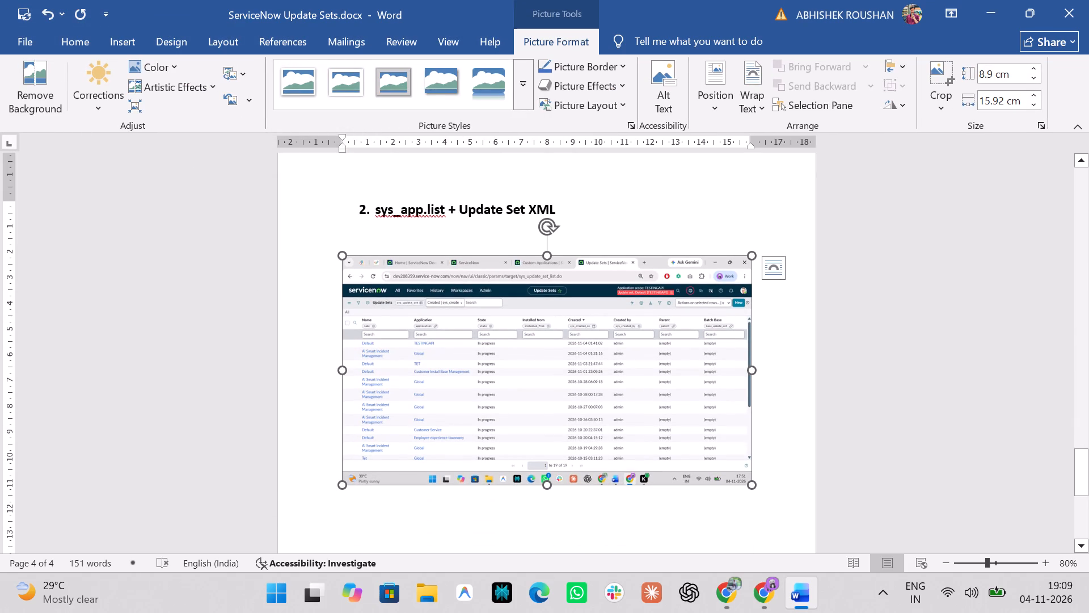
Add two line breaks after the Update Sets list screenshot, placing the insertion point on an empty line below it.
left_click(783, 480)
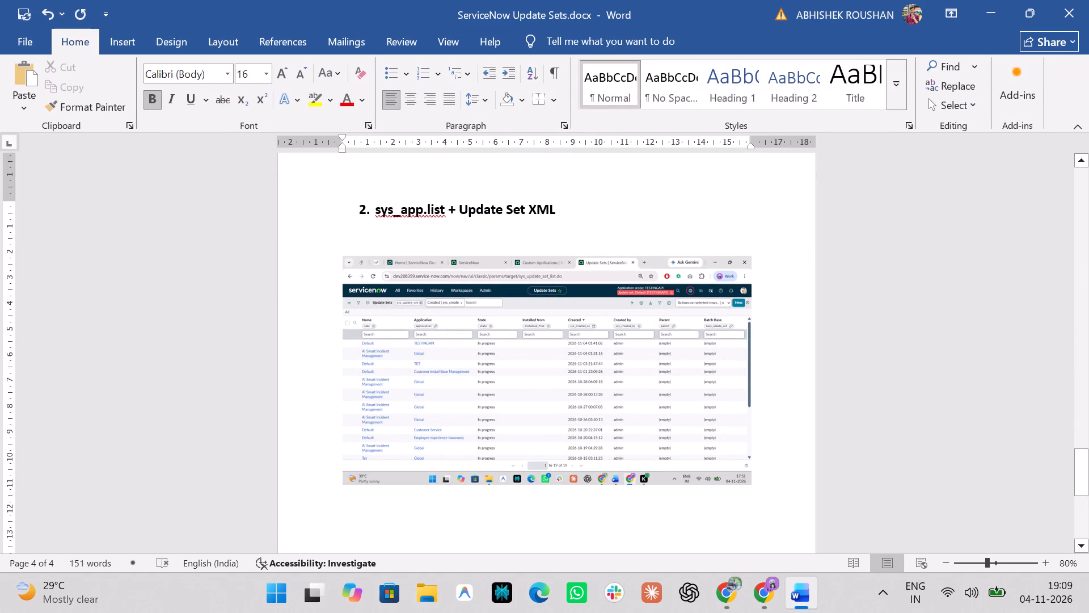
left_click(783, 480)
key("Return")
key("Return")
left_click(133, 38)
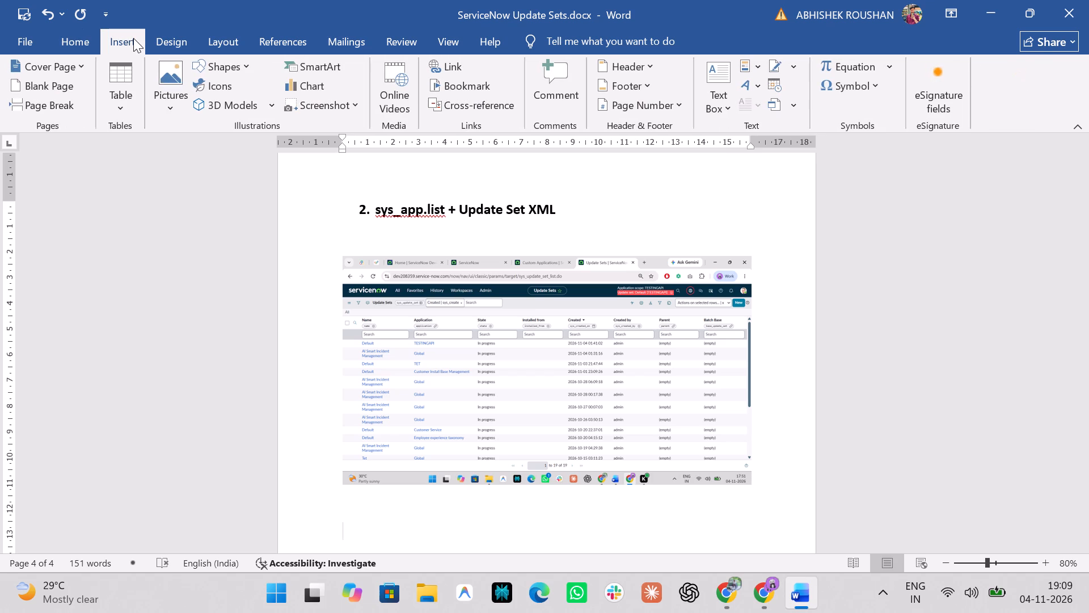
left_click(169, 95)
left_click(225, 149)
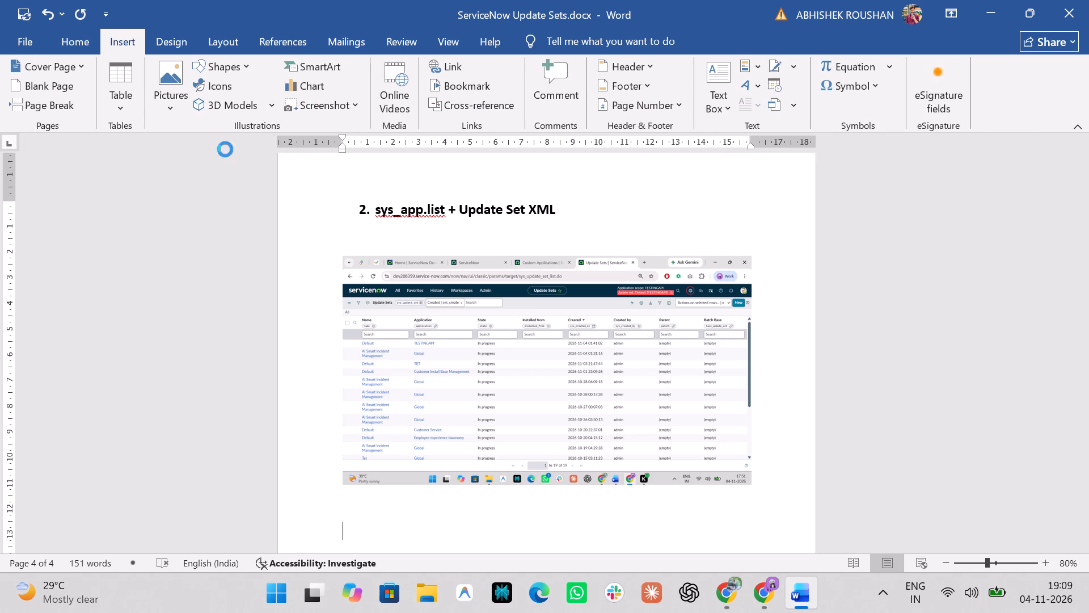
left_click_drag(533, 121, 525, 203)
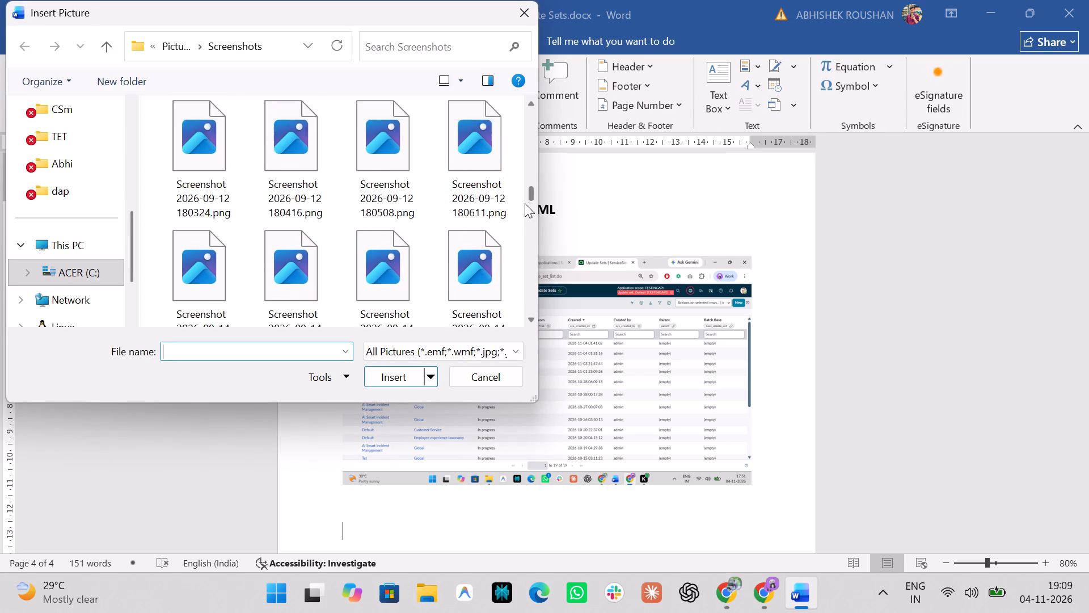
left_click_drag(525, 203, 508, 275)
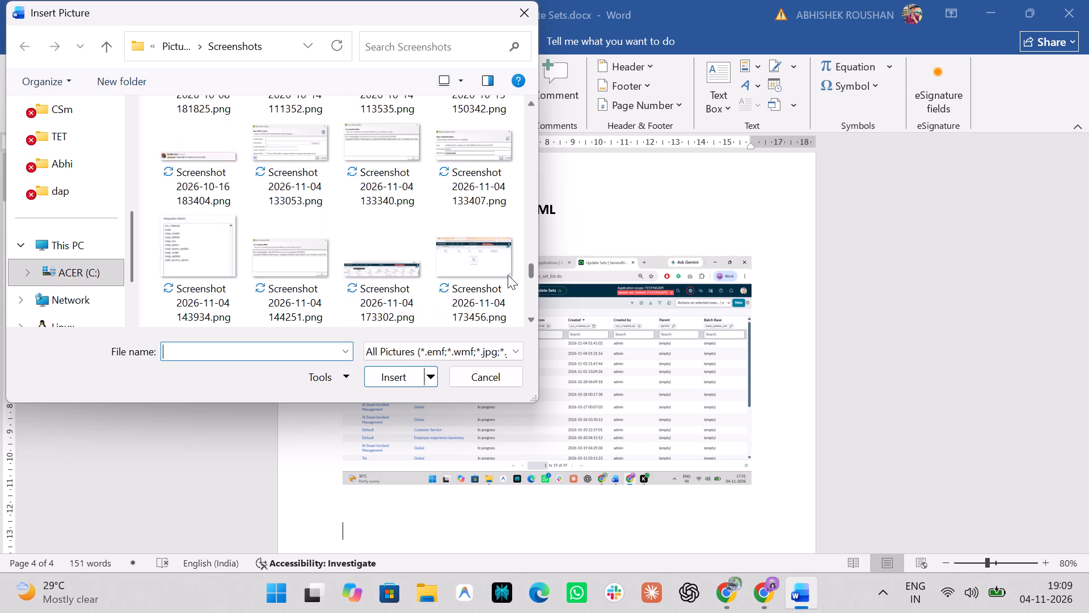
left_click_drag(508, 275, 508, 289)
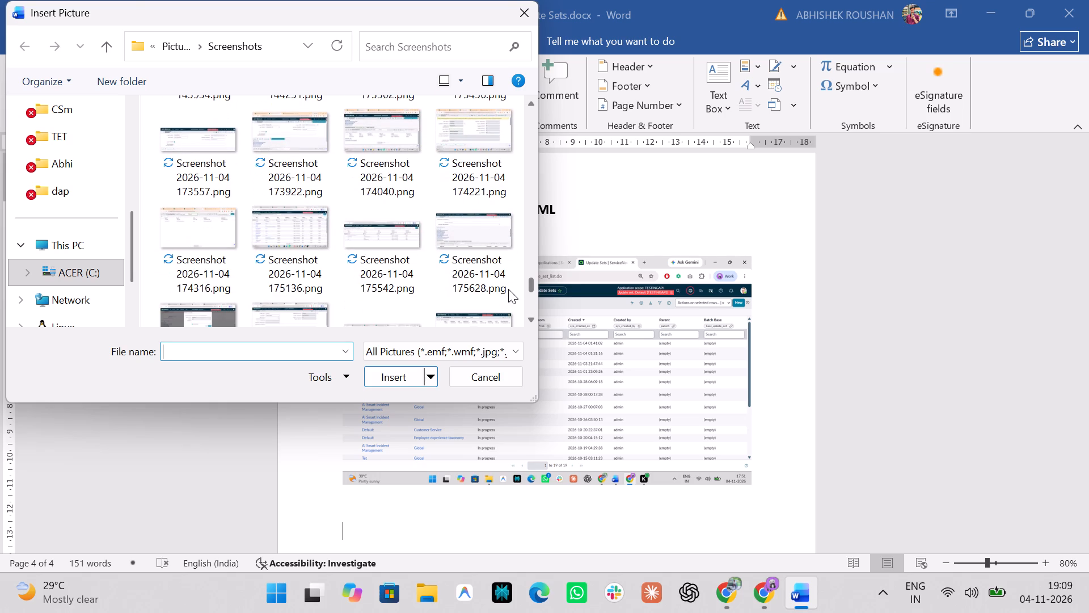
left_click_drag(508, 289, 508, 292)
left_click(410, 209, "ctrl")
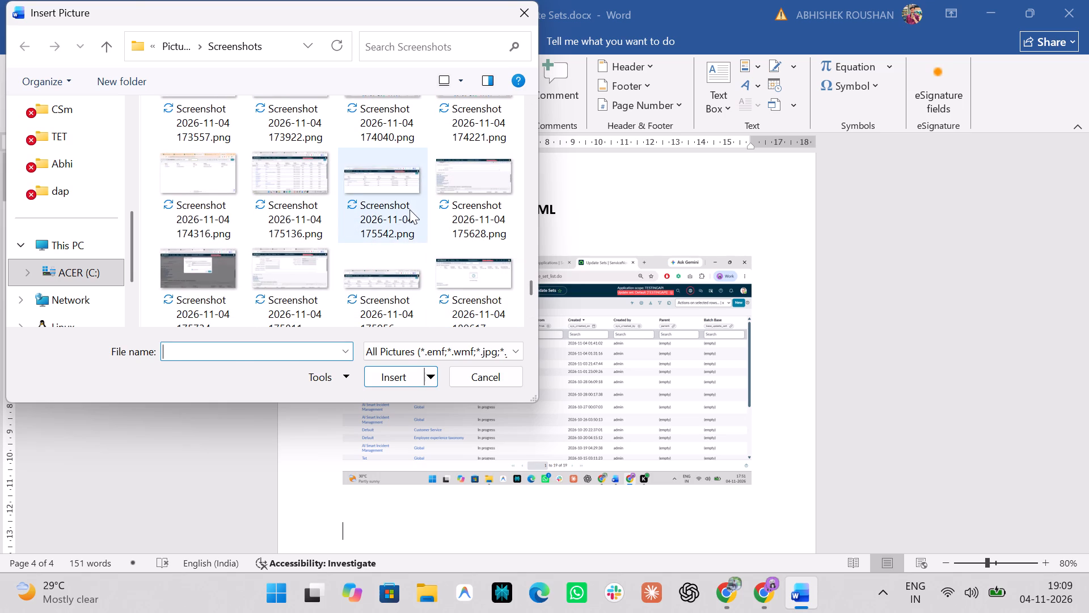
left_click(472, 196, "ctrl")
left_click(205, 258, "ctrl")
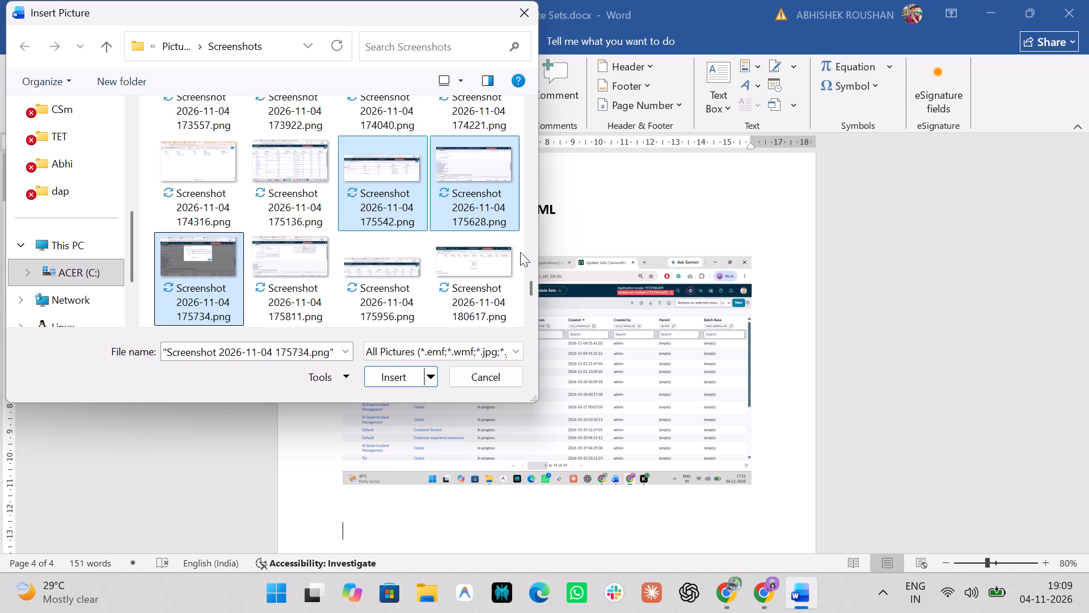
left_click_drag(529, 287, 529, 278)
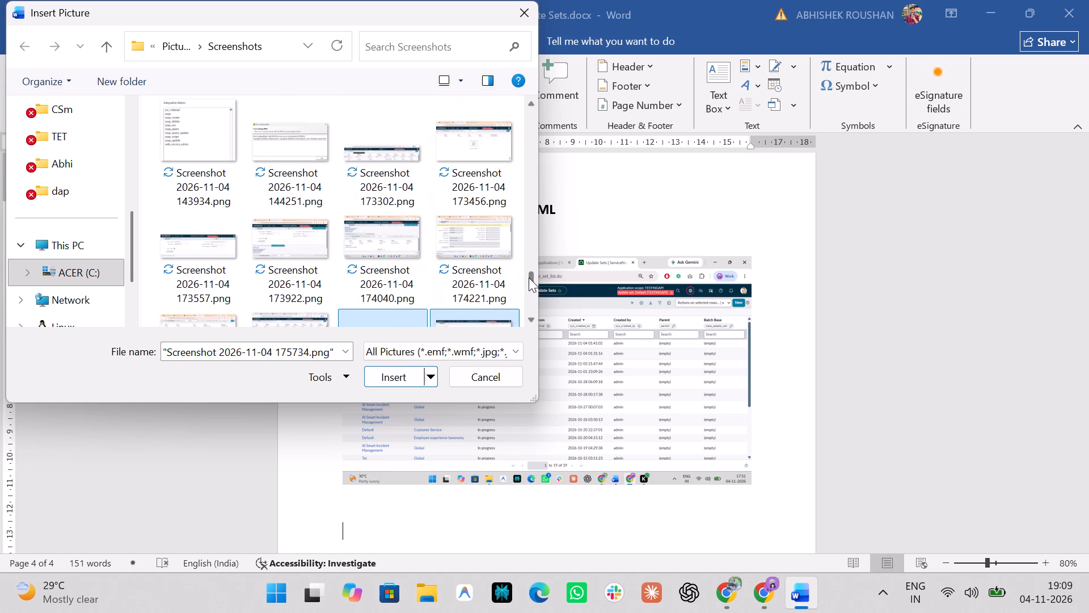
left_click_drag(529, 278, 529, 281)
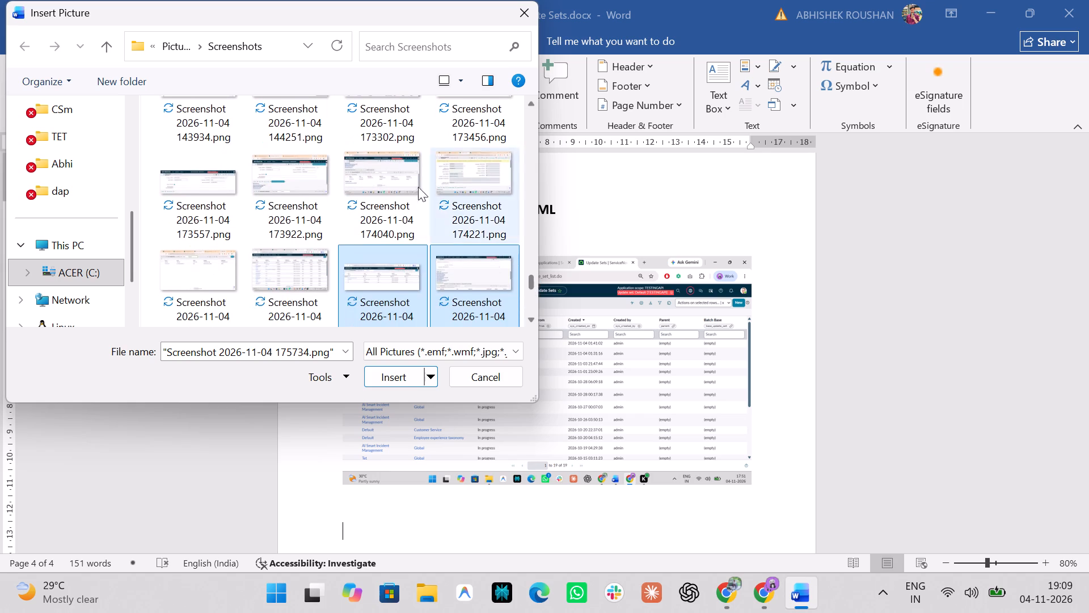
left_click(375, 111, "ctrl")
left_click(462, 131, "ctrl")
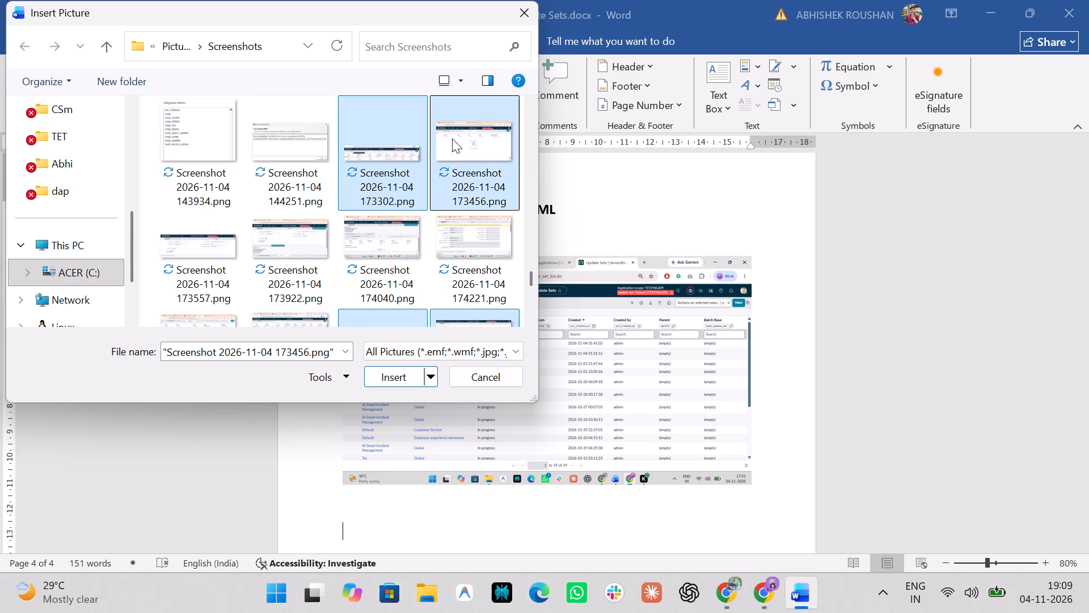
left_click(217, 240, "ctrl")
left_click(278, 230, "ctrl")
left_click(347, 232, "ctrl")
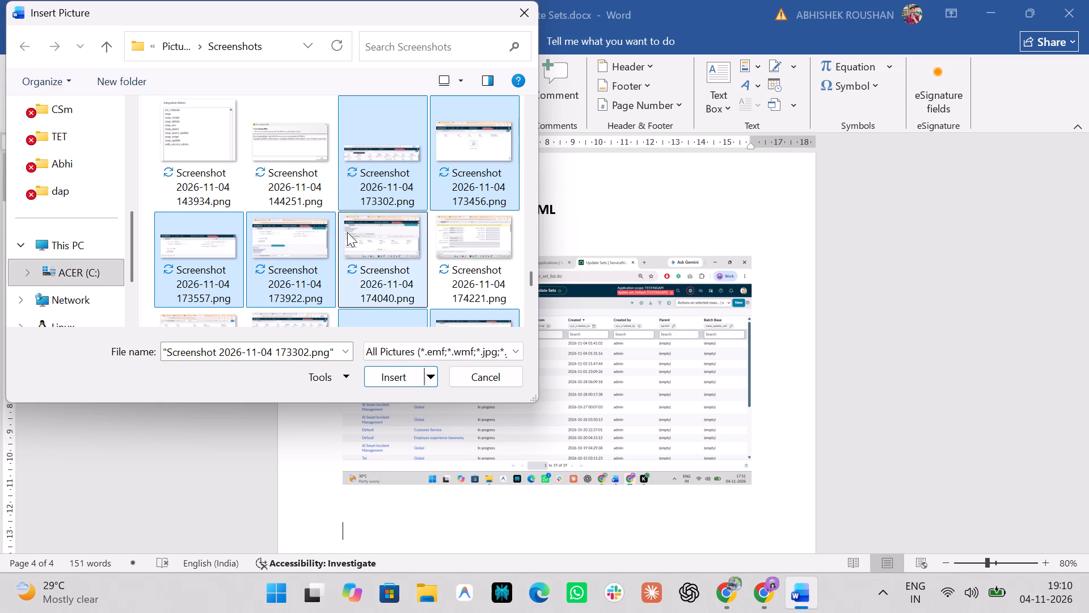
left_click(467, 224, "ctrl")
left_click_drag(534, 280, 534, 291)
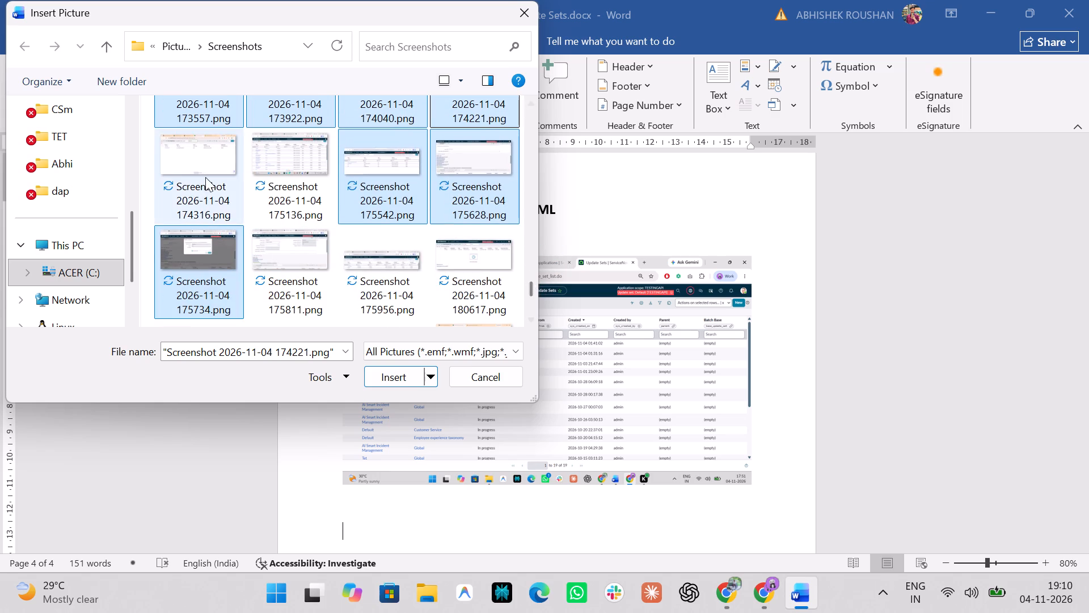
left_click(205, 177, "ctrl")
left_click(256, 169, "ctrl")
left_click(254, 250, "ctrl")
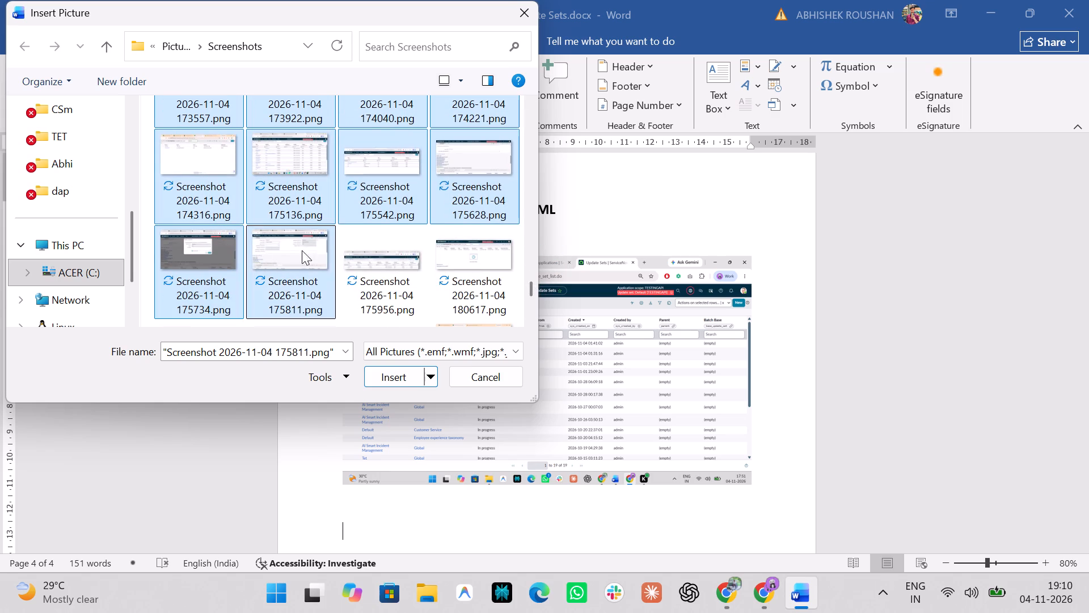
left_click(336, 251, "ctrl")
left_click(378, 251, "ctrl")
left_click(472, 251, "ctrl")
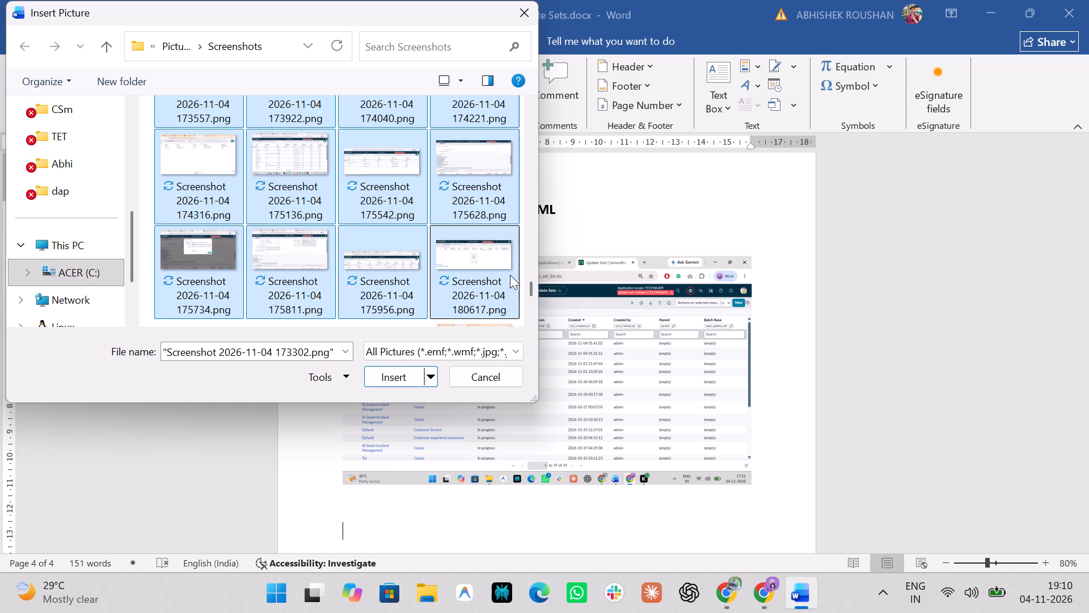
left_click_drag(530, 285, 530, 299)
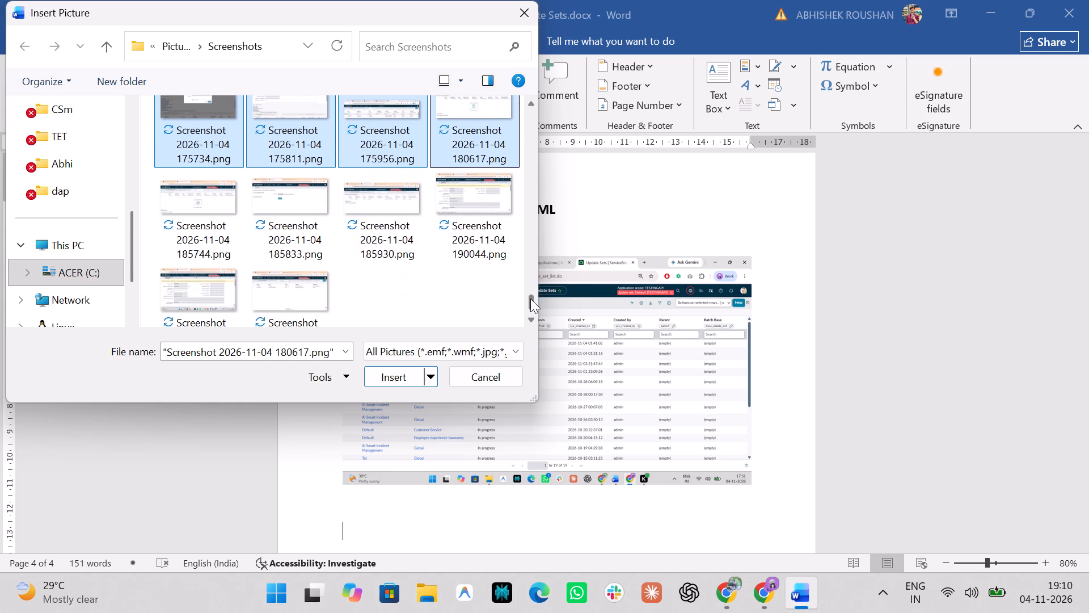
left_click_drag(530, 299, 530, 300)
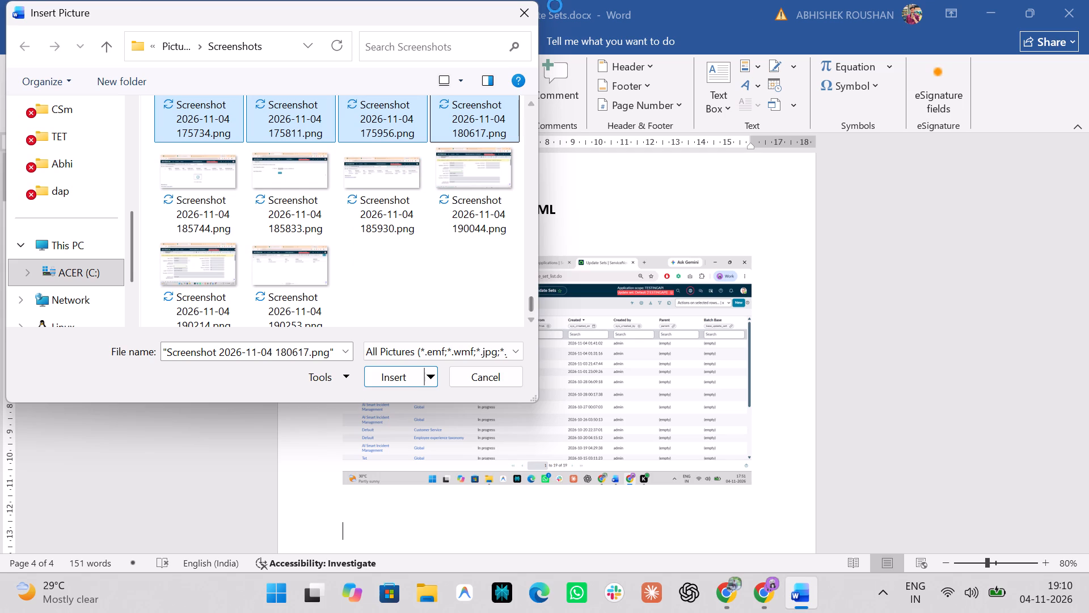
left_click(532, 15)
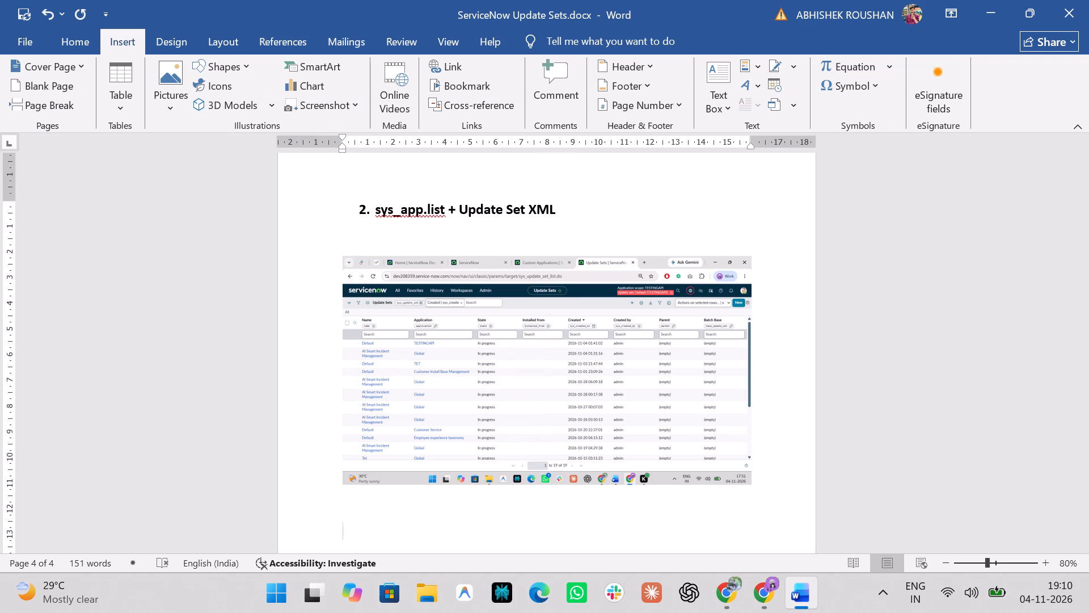
Switch to Chrome and open a new browser tab beside the ServiceNow Update Set chat.
scroll(715, 355, "down", 1)
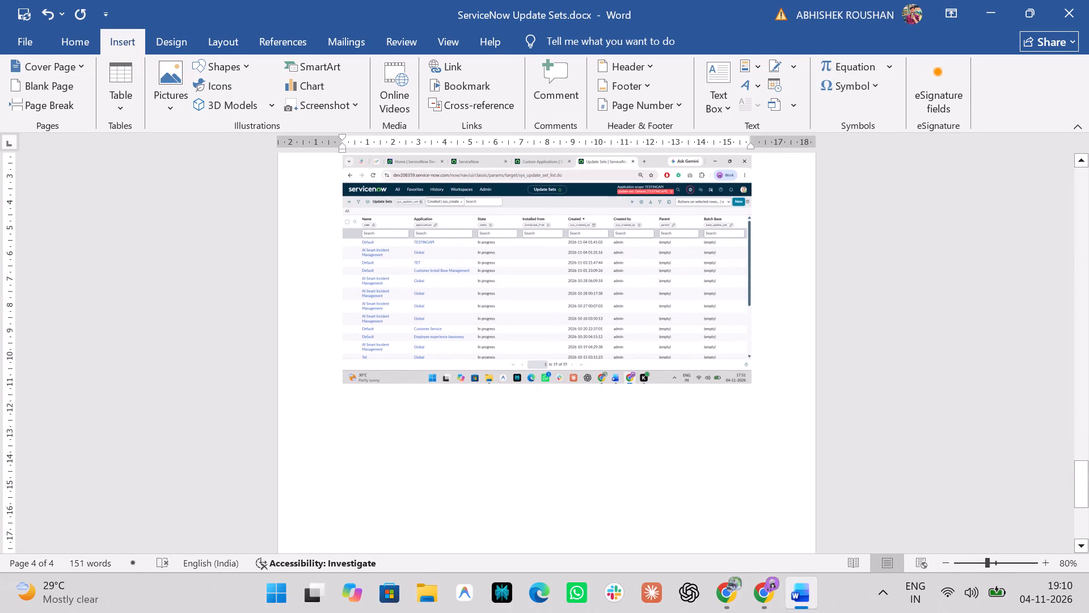
left_click(738, 602)
left_click(657, 5)
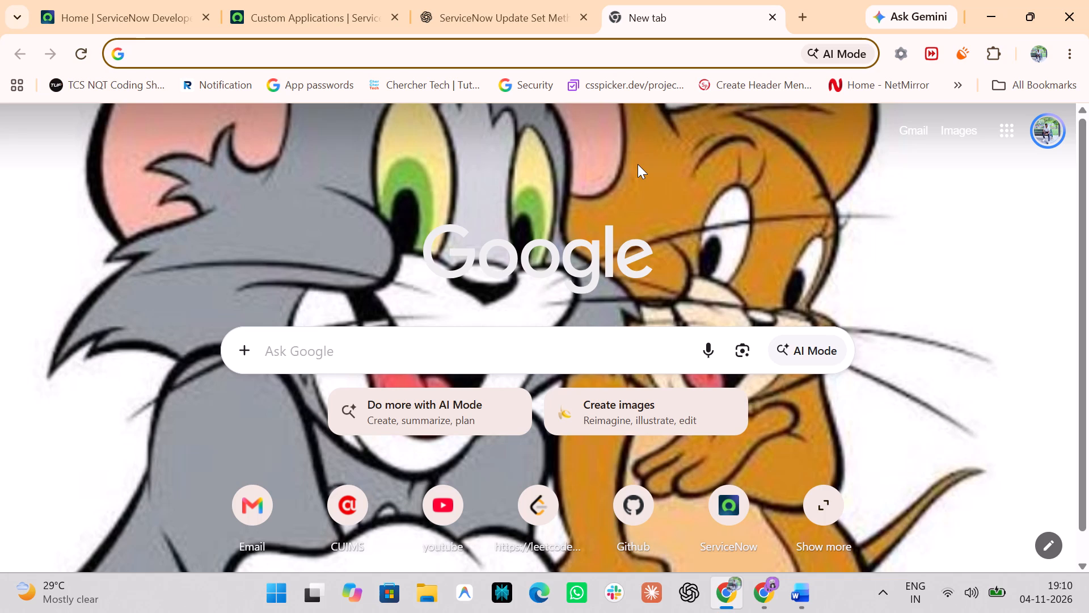
left_click(771, 20)
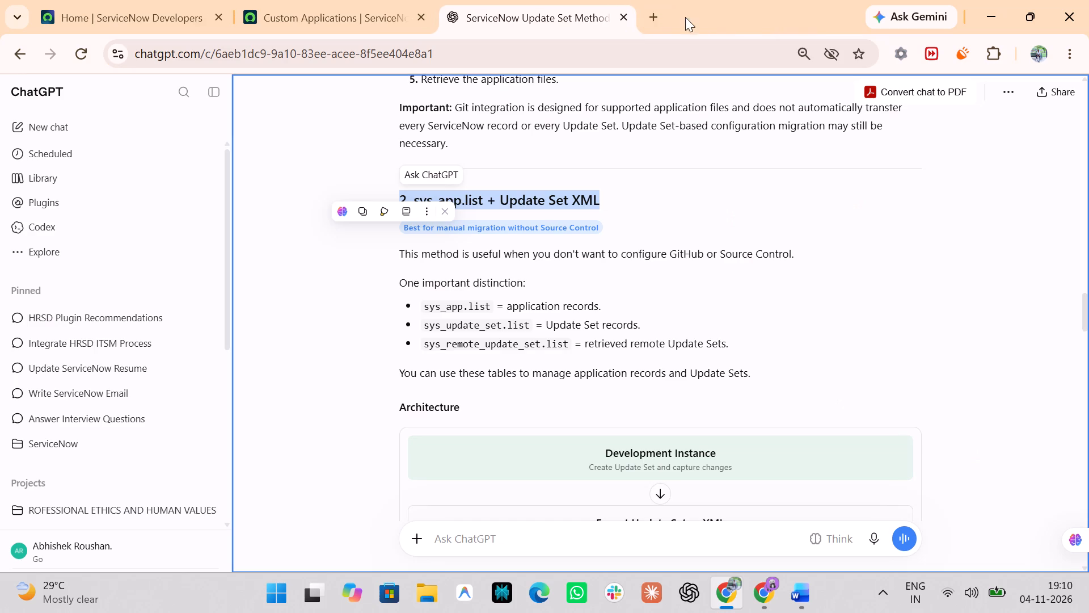
left_click(656, 15)
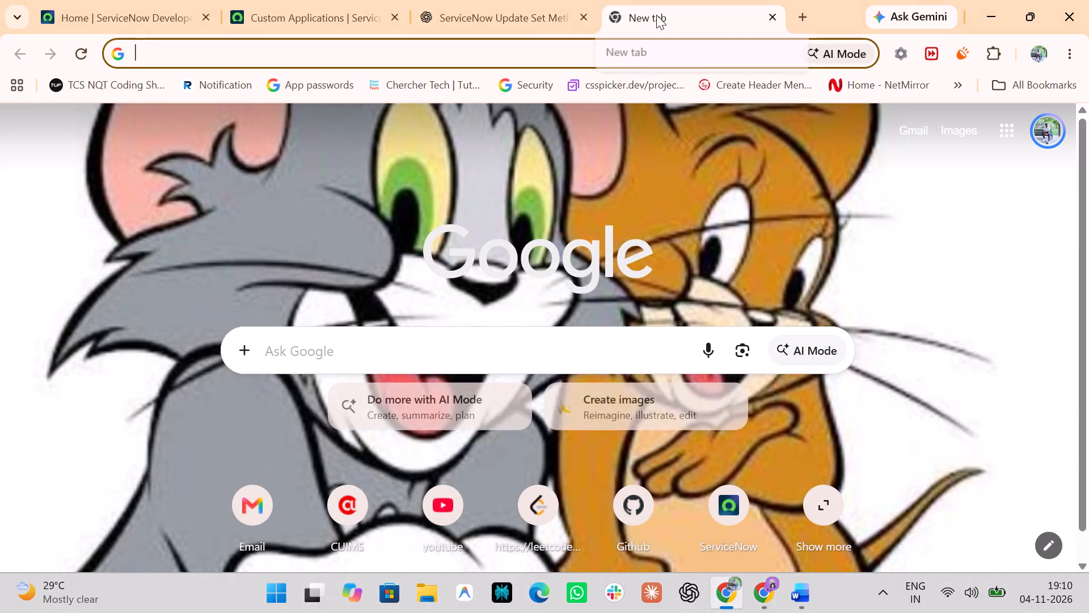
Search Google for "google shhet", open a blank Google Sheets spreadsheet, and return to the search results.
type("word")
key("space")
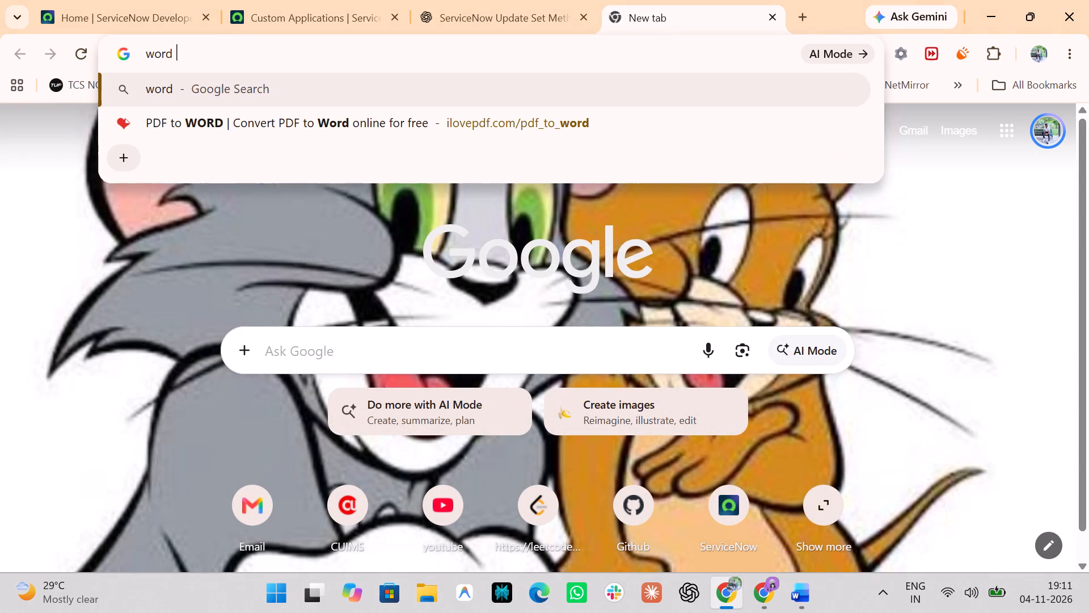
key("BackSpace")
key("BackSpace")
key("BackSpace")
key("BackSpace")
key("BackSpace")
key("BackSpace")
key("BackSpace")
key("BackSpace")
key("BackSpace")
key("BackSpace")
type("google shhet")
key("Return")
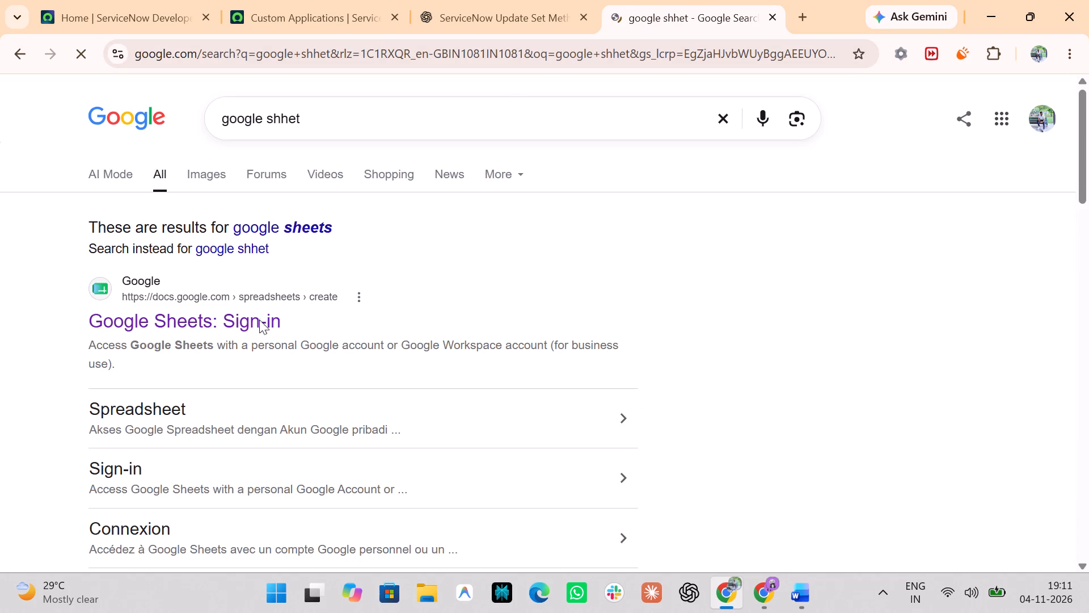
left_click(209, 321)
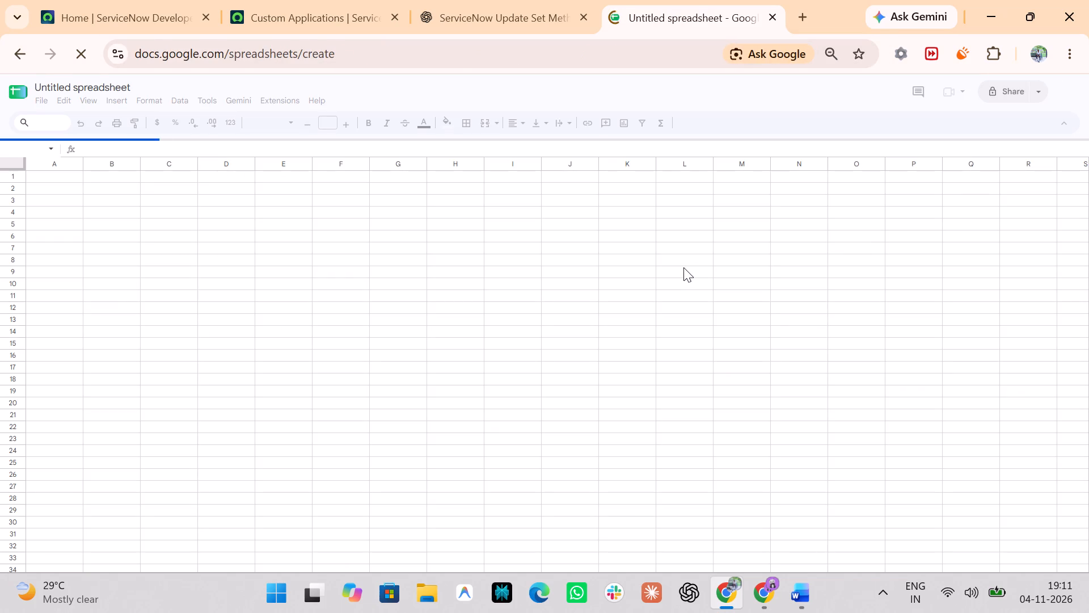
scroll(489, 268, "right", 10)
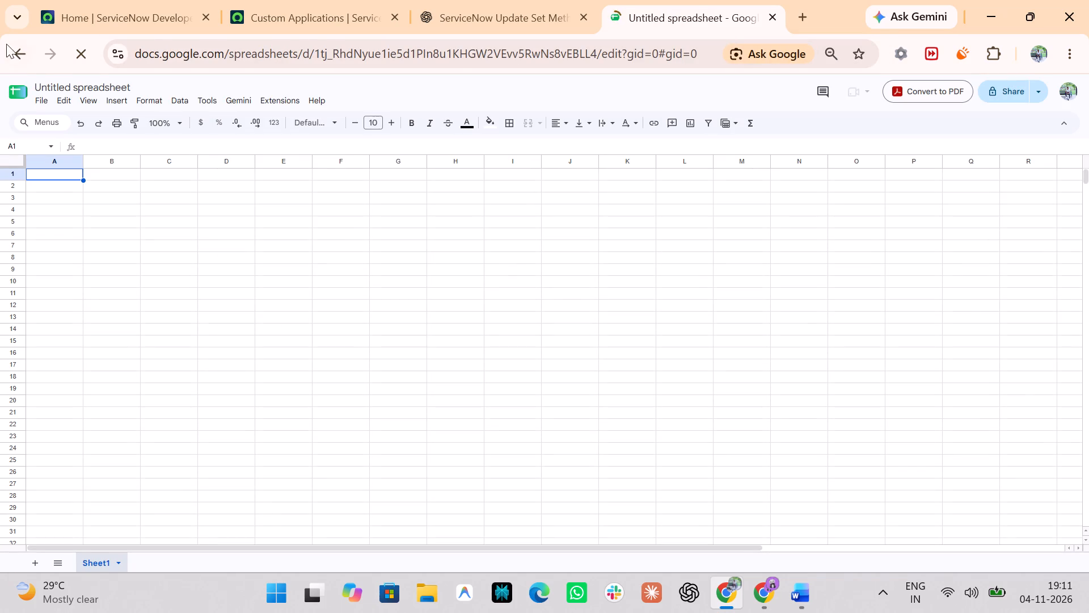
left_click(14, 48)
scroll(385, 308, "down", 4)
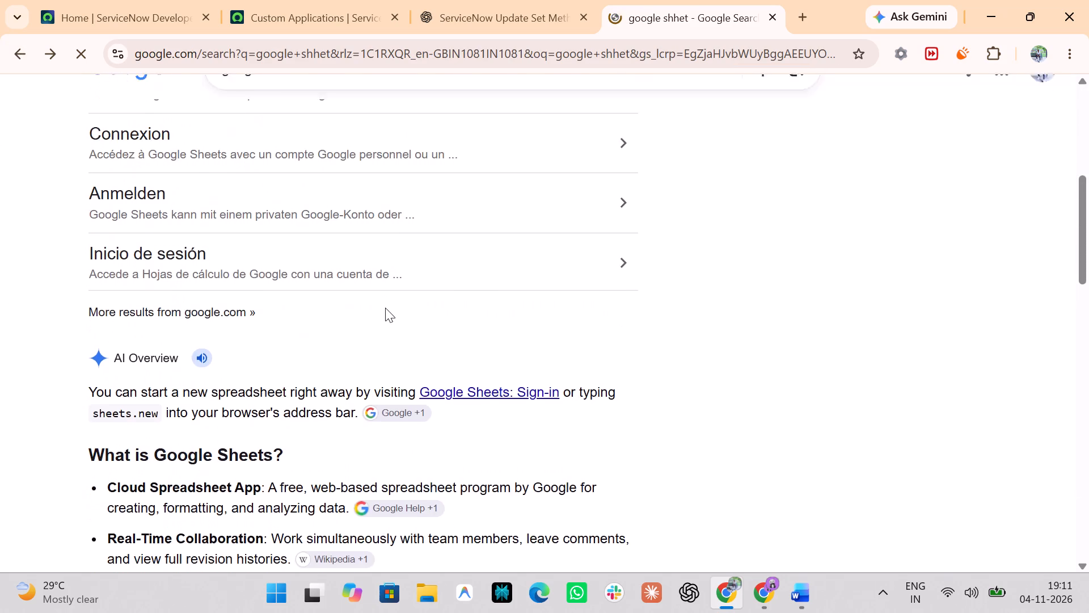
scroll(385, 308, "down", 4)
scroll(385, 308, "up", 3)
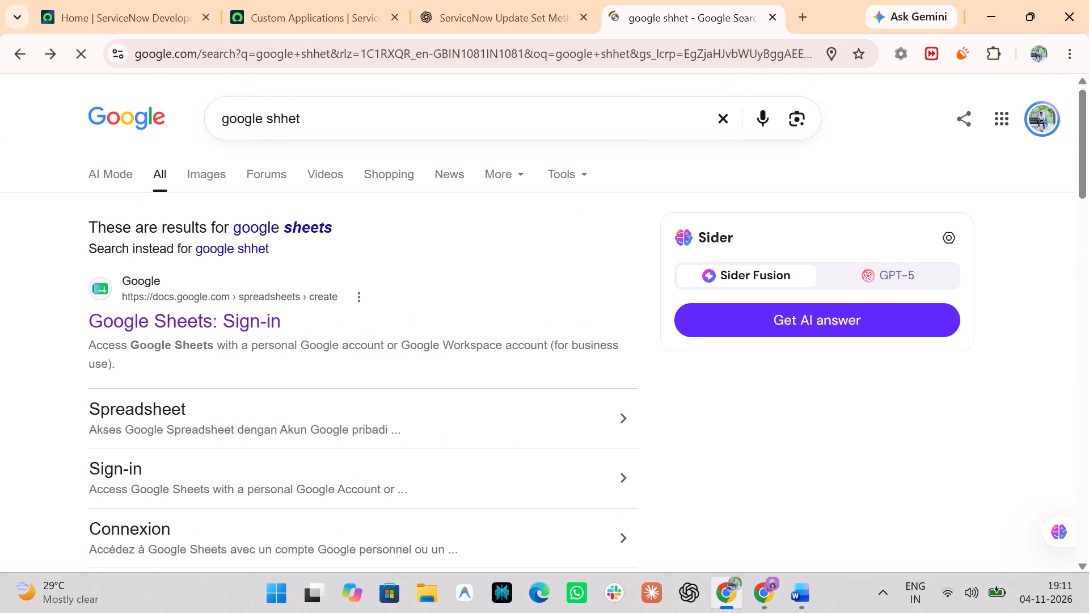
Search Google for "google word" and open a new blank document in Google Docs.
double_click(288, 116)
type("word")
key("Return")
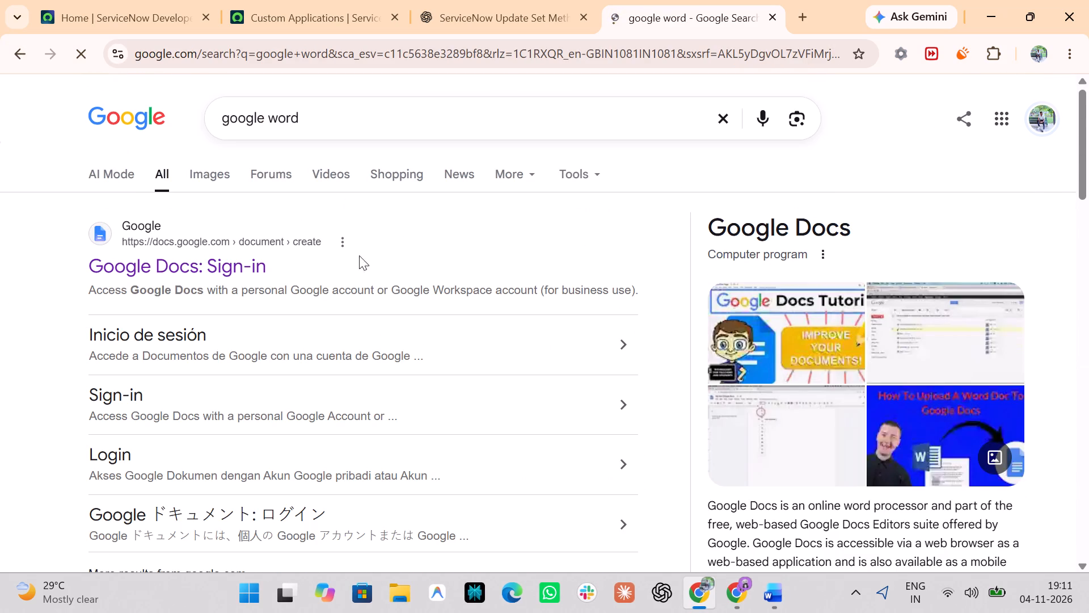
left_click(174, 258)
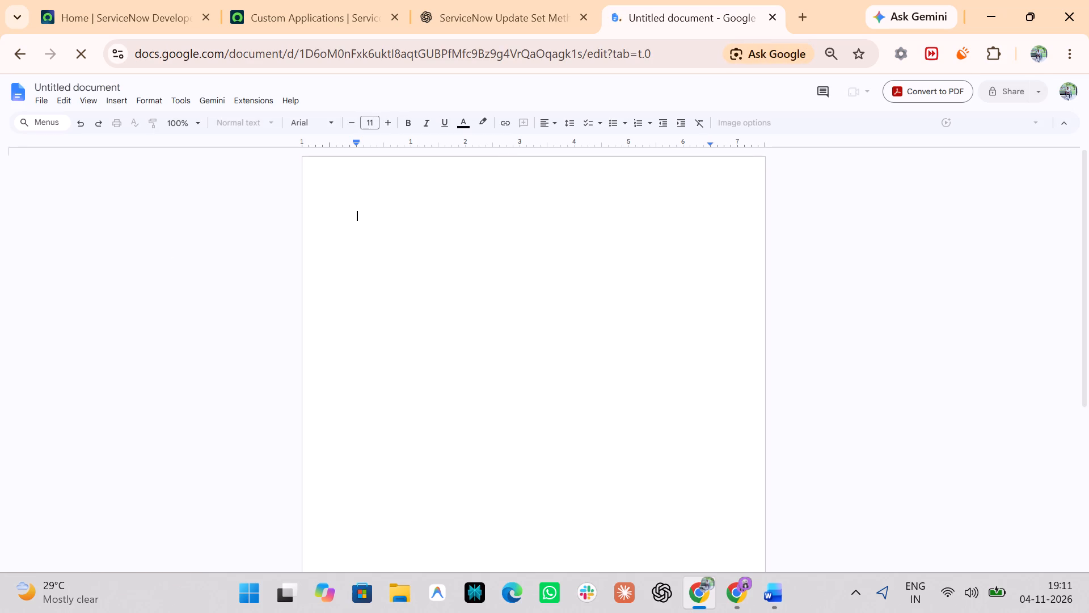
Copy the entire content of ServiceNow Update Sets.docx in Word and try to paste it into the blank Google Docs document in Chrome.
left_click(783, 601)
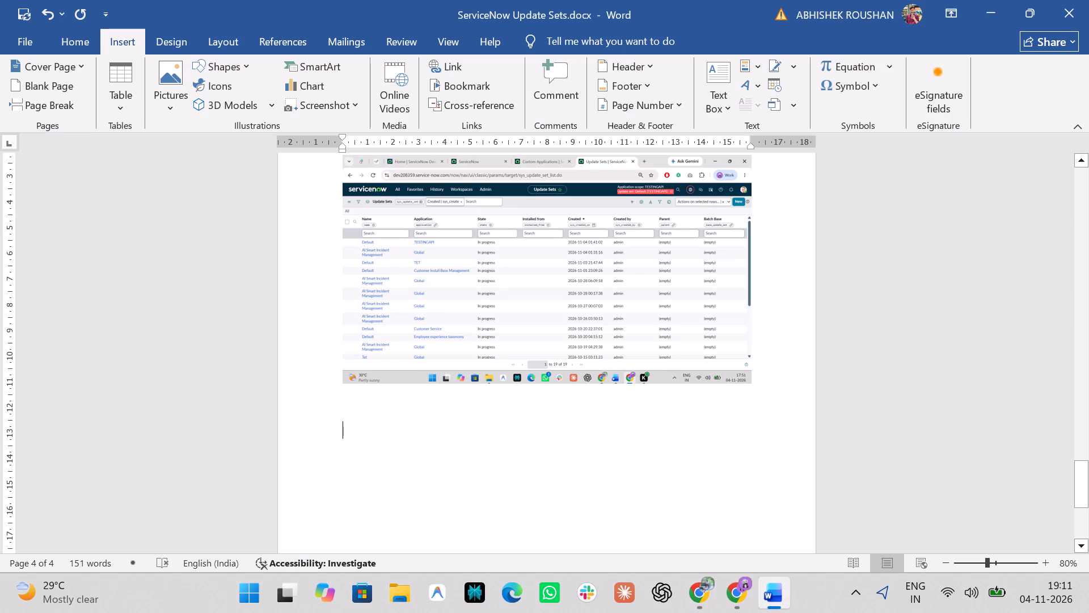
scroll(664, 321, "up", 8)
key("ctrl+a")
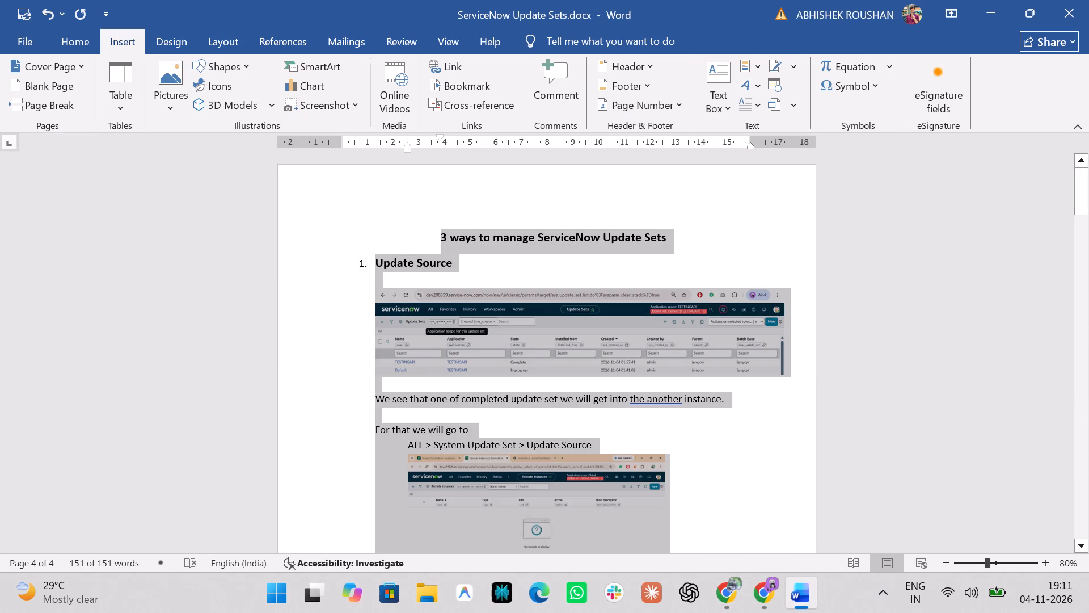
key("ctrl+c")
left_click(769, 588)
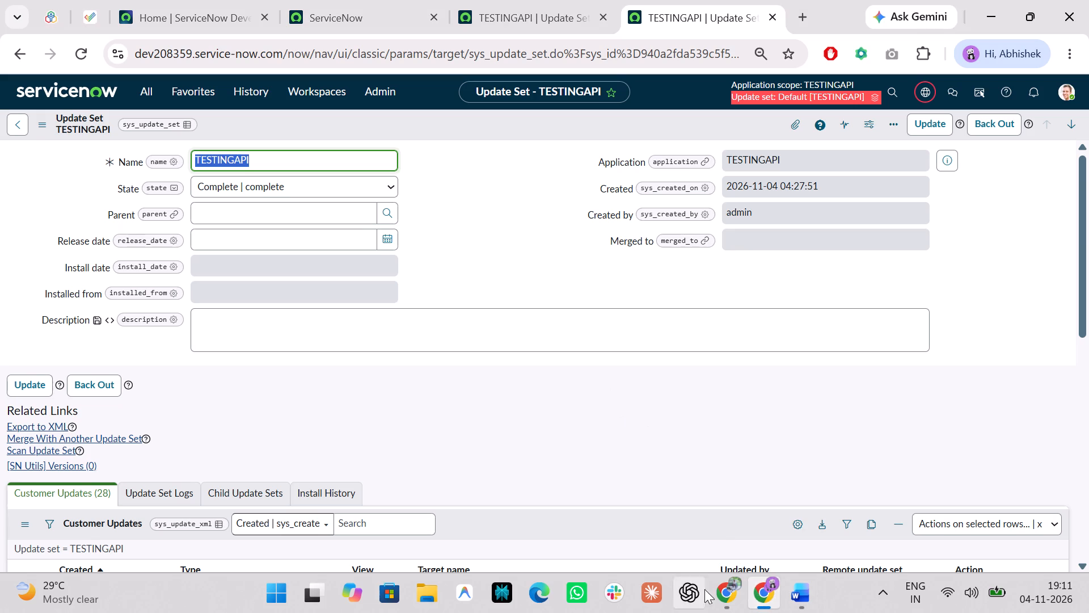
left_click(717, 594)
key("ctrl+v")
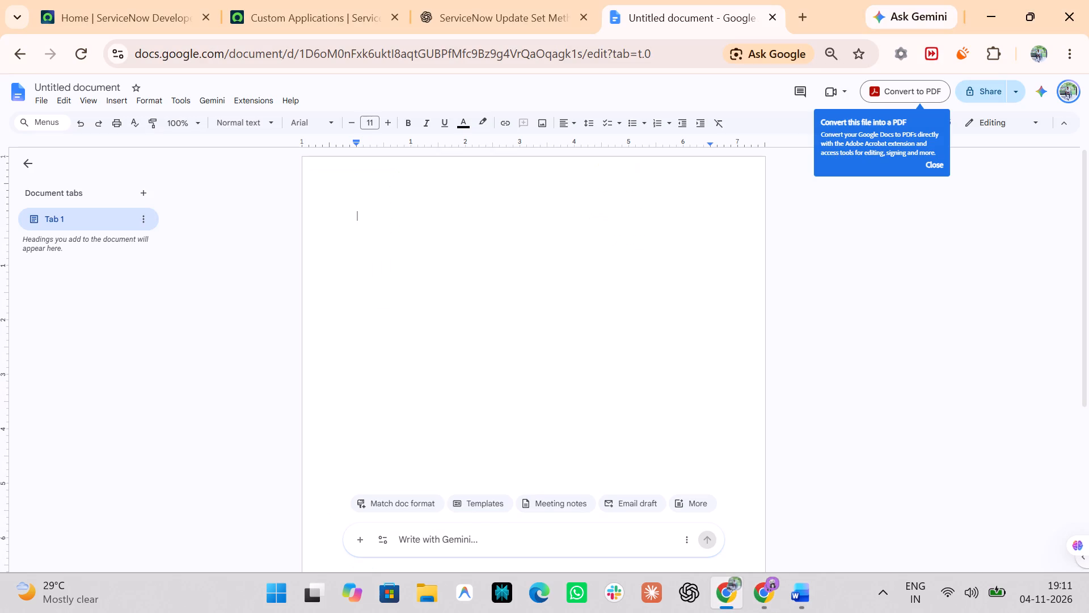
scroll(546, 345, "up", 2)
scroll(546, 345, "down", 2)
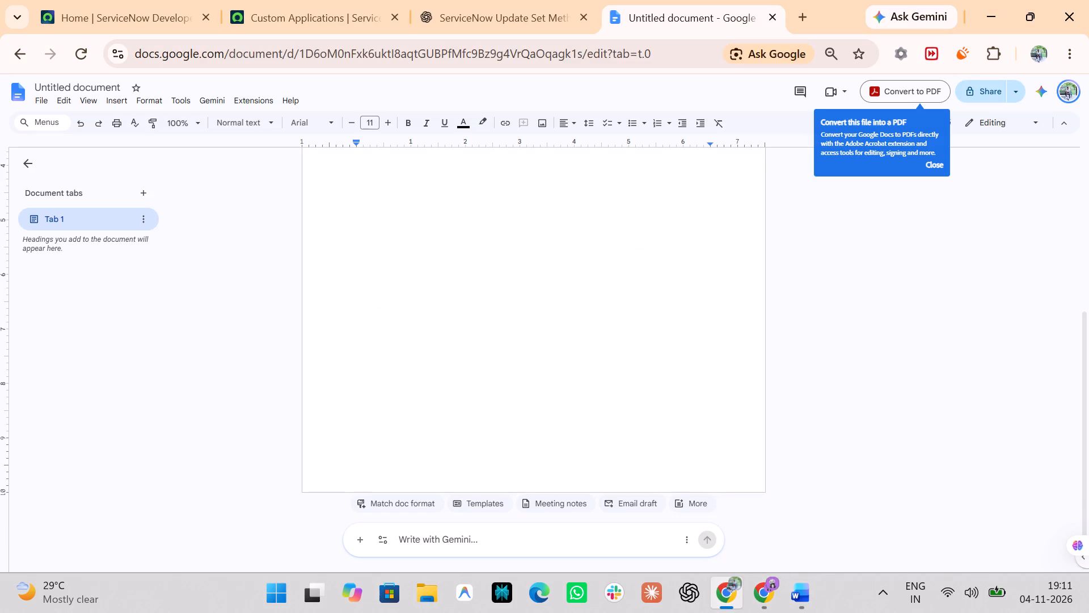
left_click(932, 168)
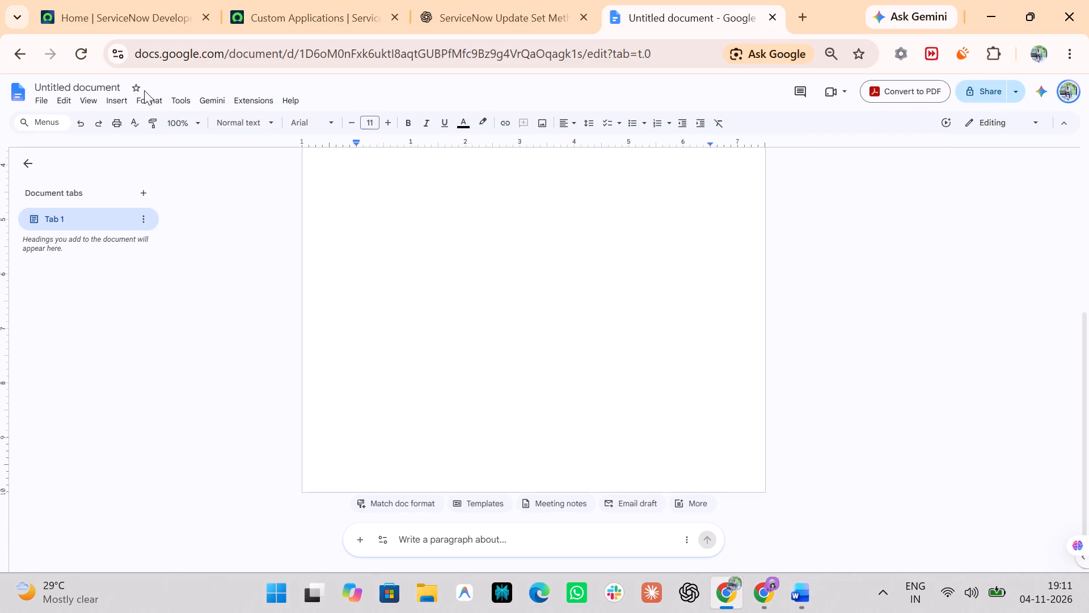
Rename the untitled Google Docs document as "Update Set".
left_click(82, 86)
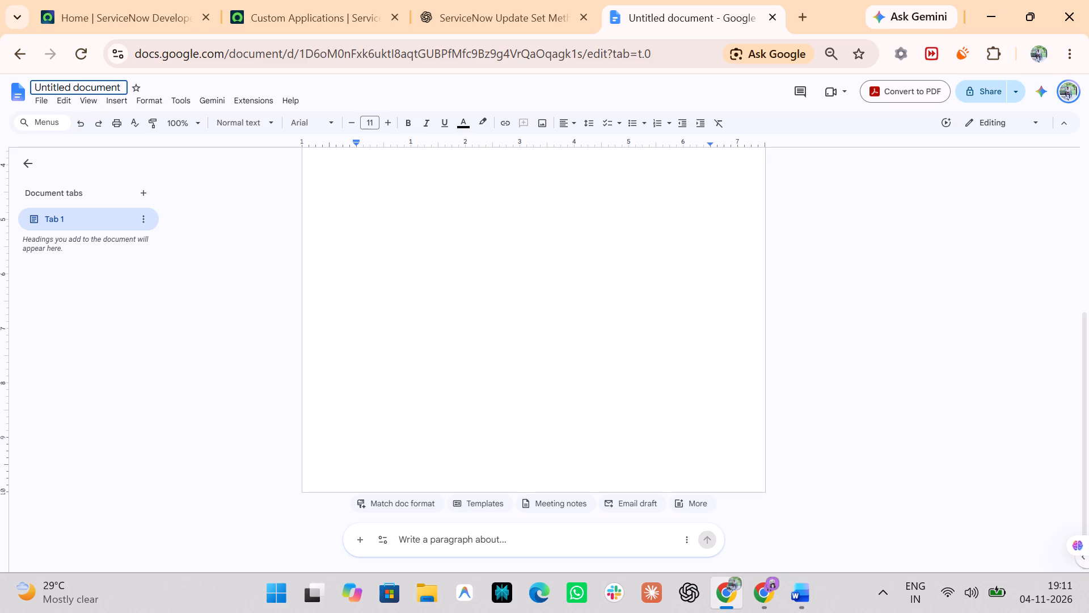
key("ctrl+a")
key("BackSpace")
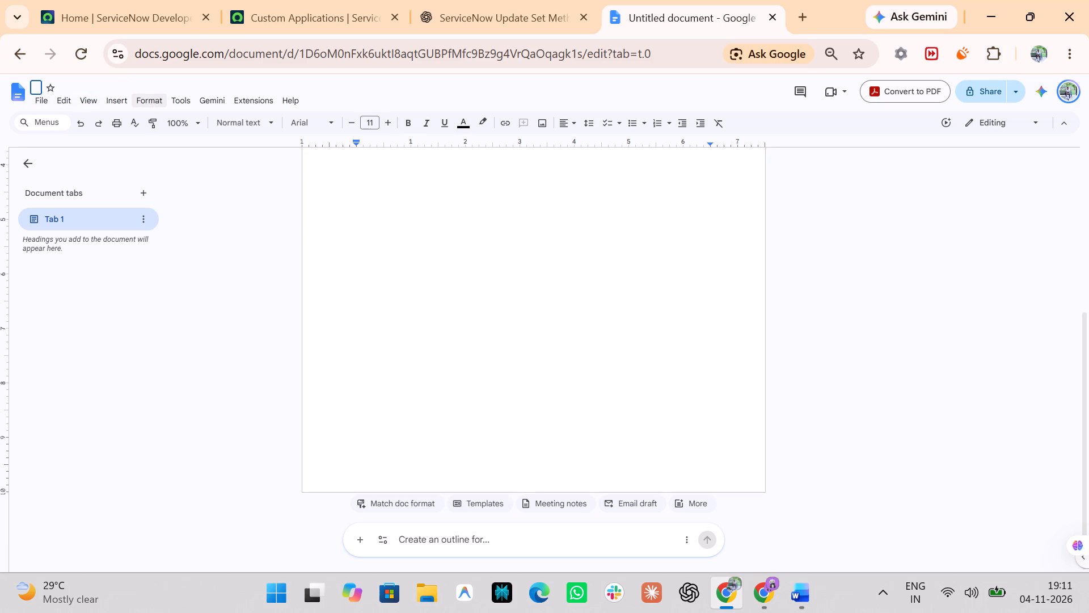
type("Update Set")
Paste the copied Word guide into the body of the document and collapse the document tabs sidebar.
left_click(449, 218)
key("ctrl+v")
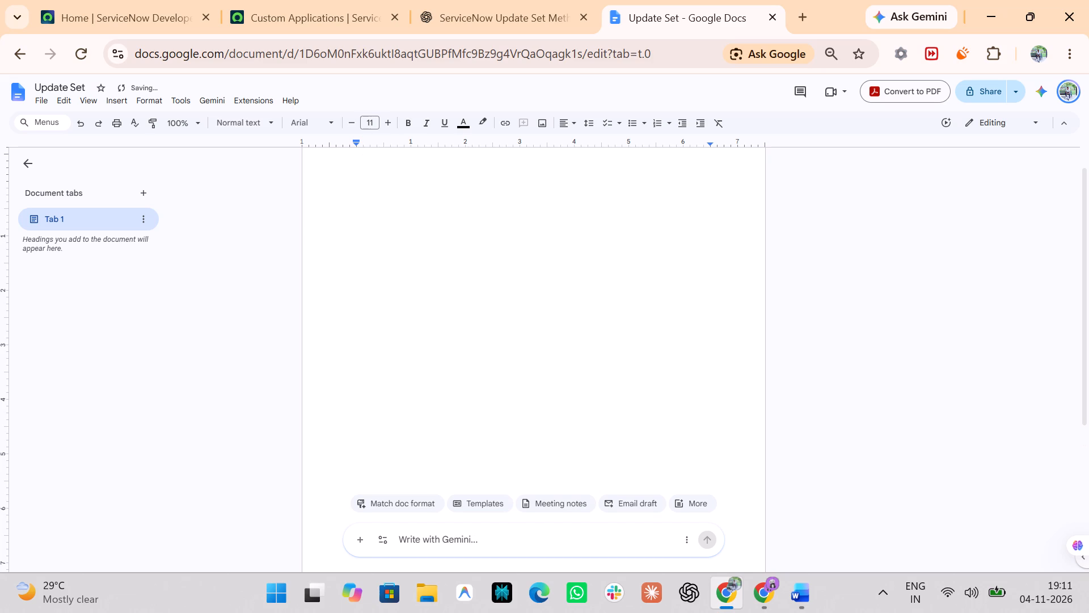
left_click(24, 165)
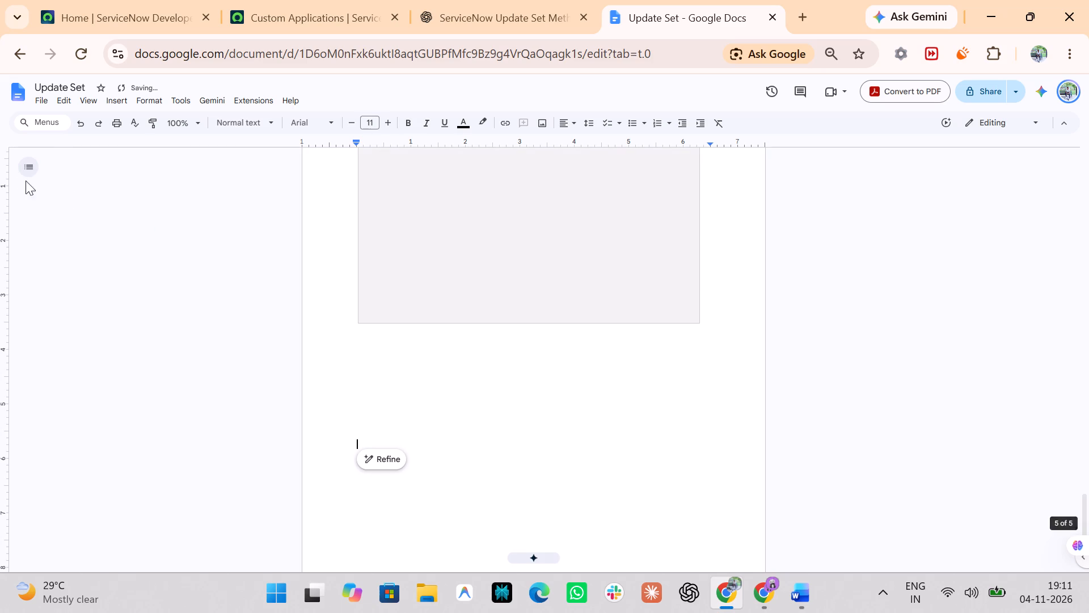
Look through the pasted guide to check how its text, headings and screenshots carried over from Word.
scroll(492, 328, "up", 15)
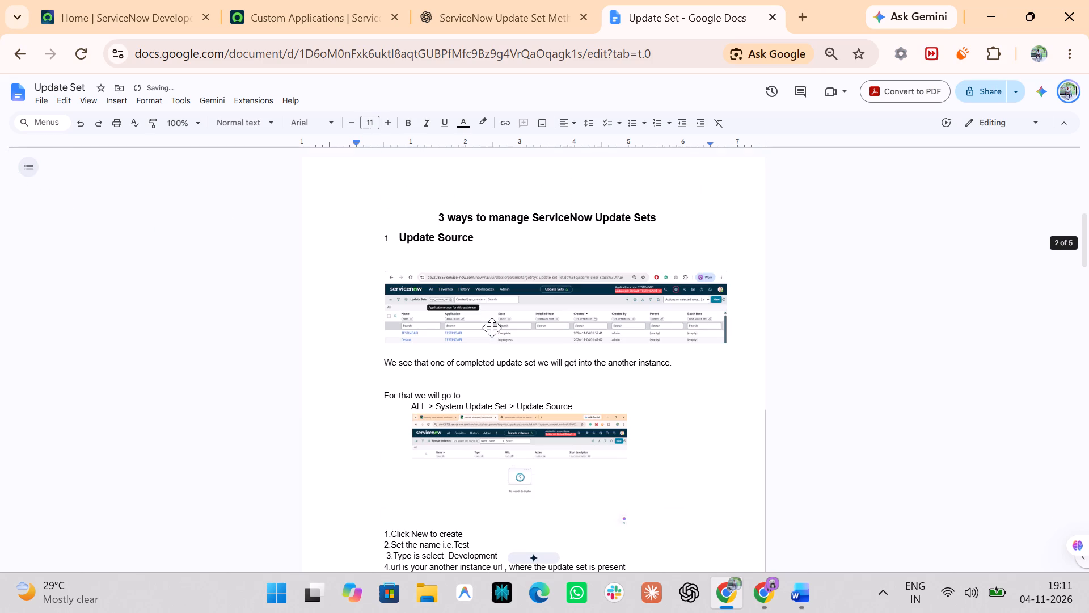
scroll(562, 279, "down", 4)
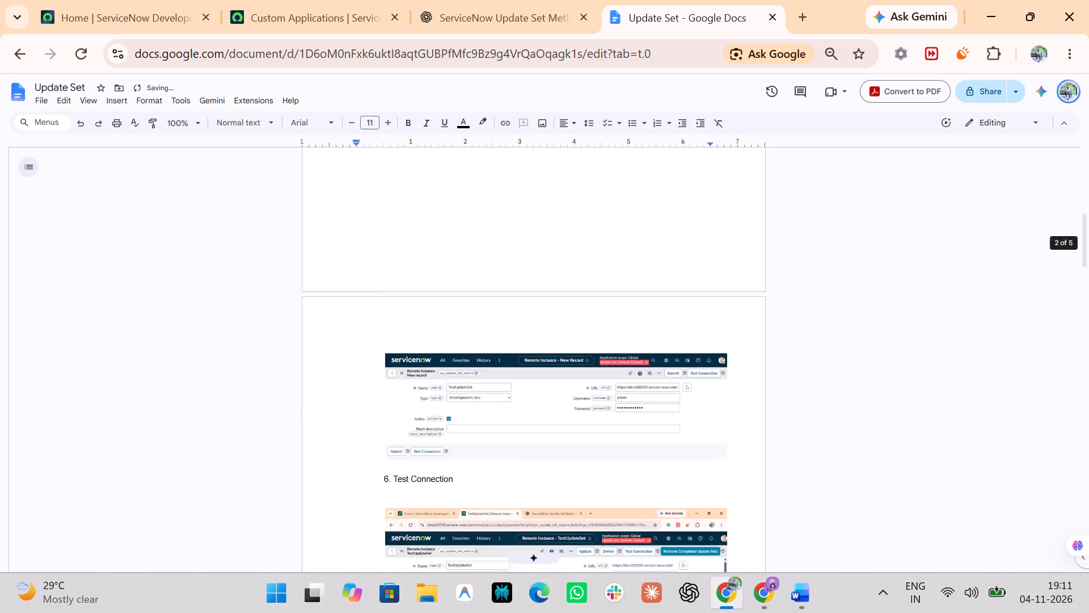
scroll(562, 279, "down", 9)
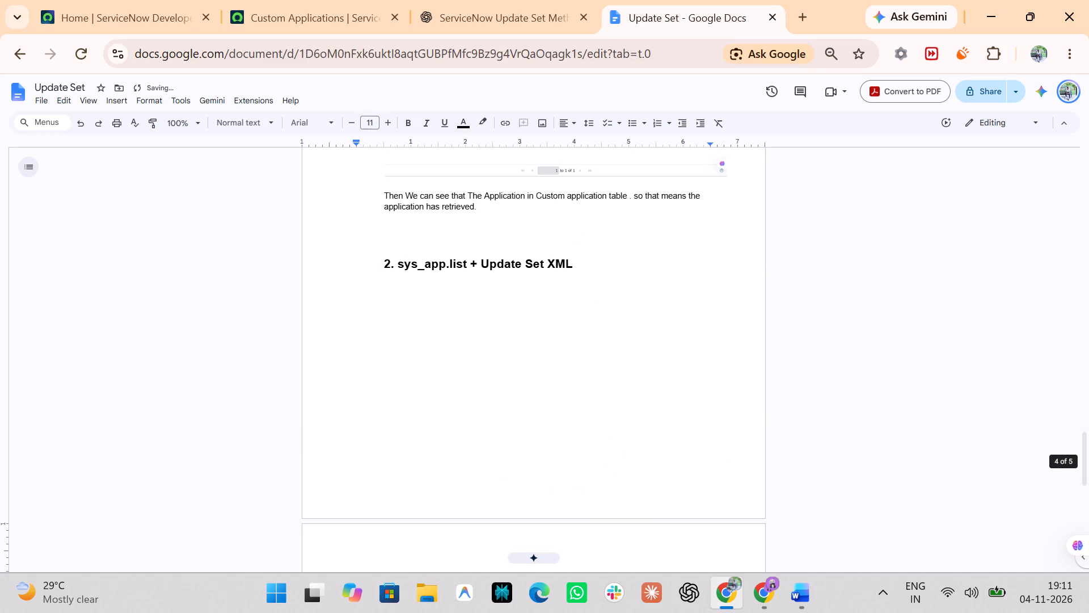
scroll(562, 279, "down", 1)
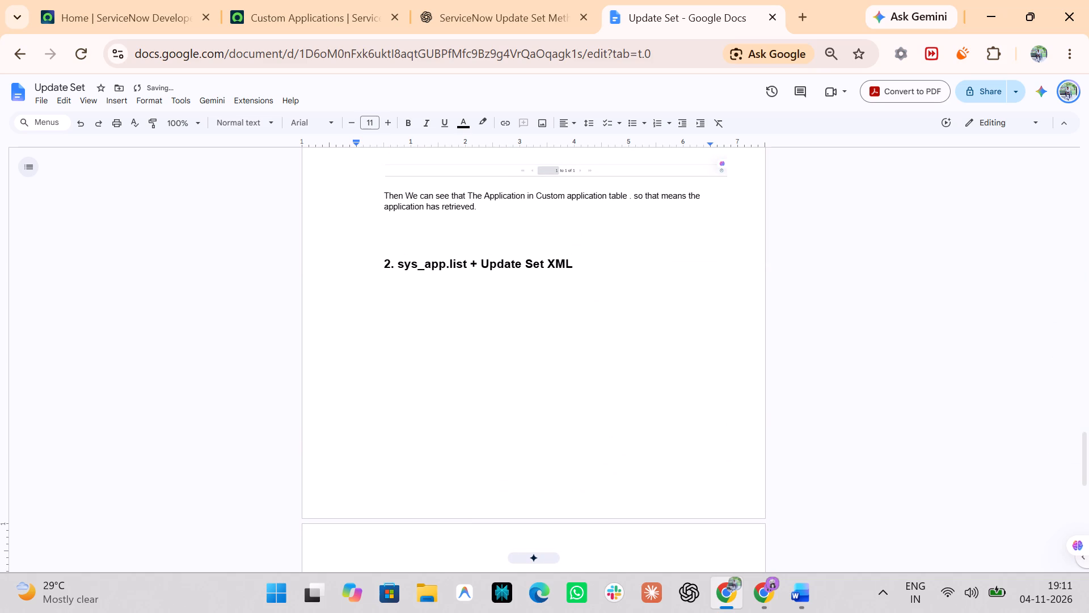
scroll(569, 322, "up", 12)
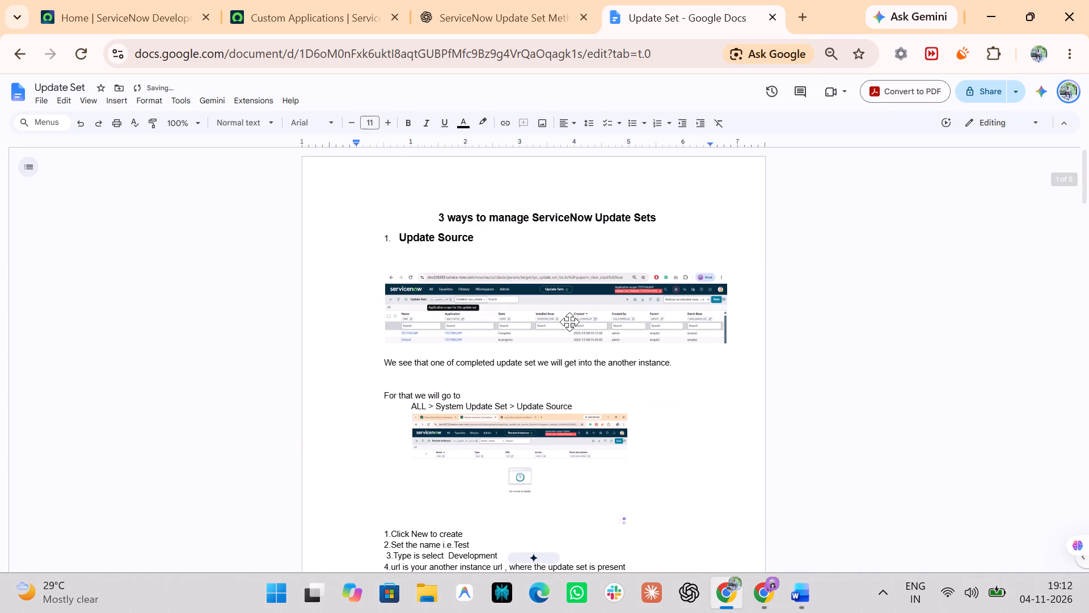
scroll(569, 322, "down", 7)
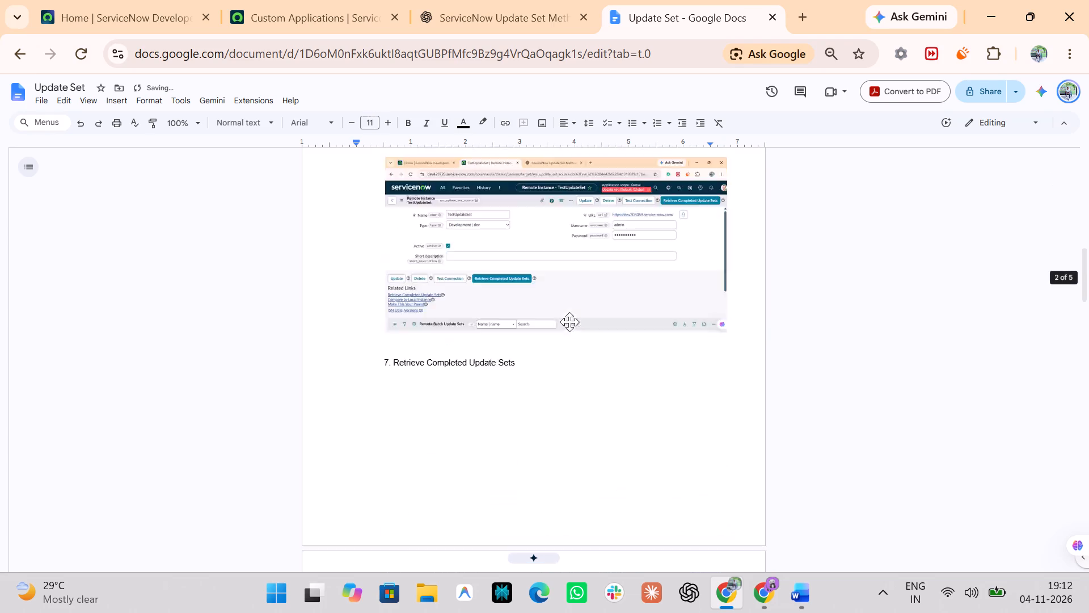
scroll(569, 322, "down", 8)
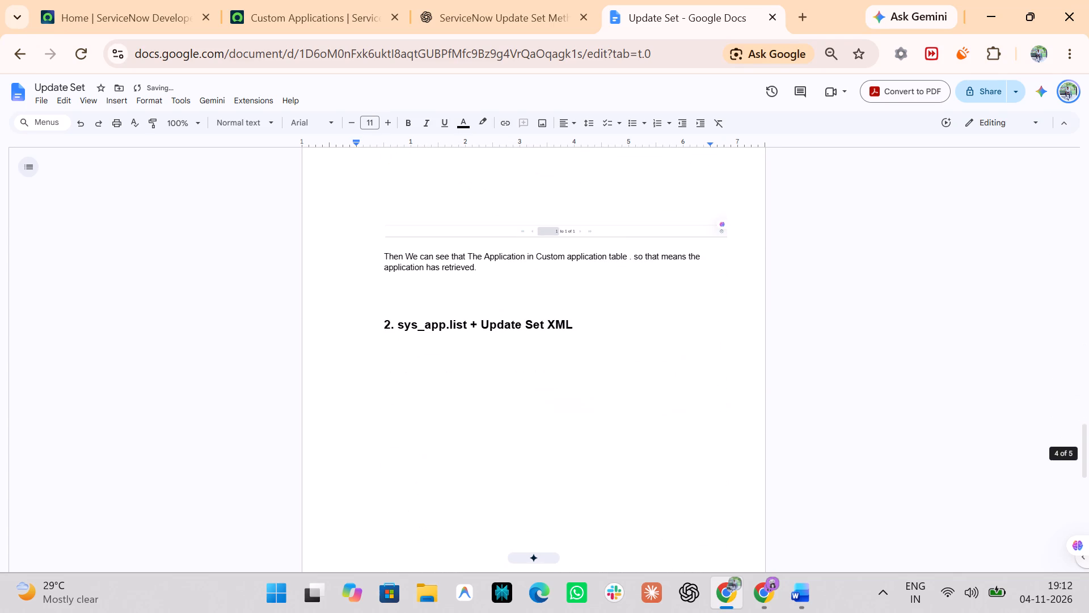
Delete the pasted Update Sets list screenshot that follows the "2. sys_app.list + Update Set XML" heading.
left_click(603, 331)
scroll(603, 331, "down", 3)
left_click(530, 384)
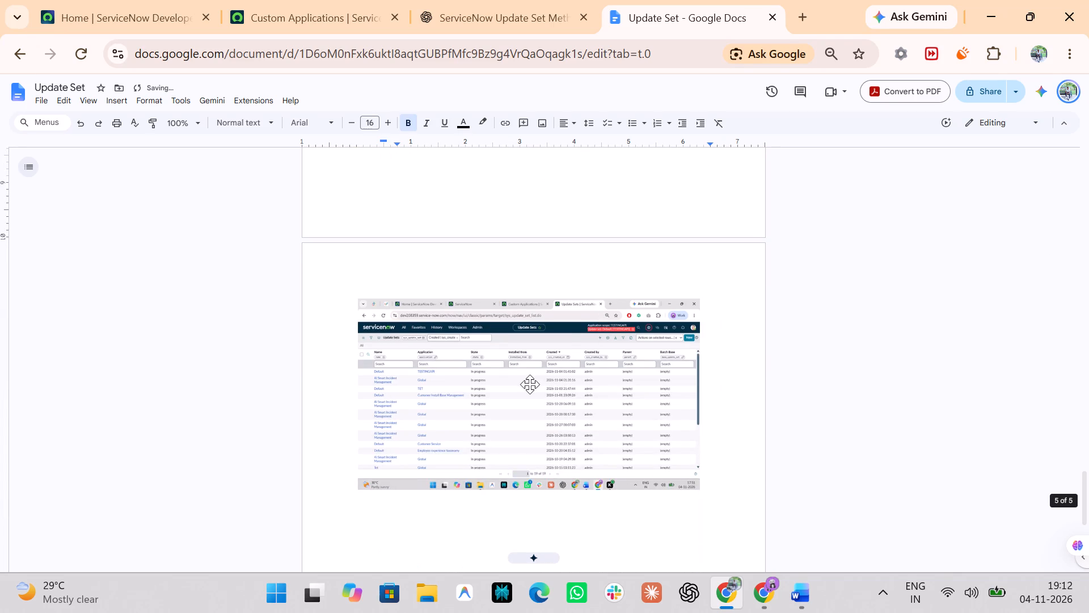
key("BackSpace")
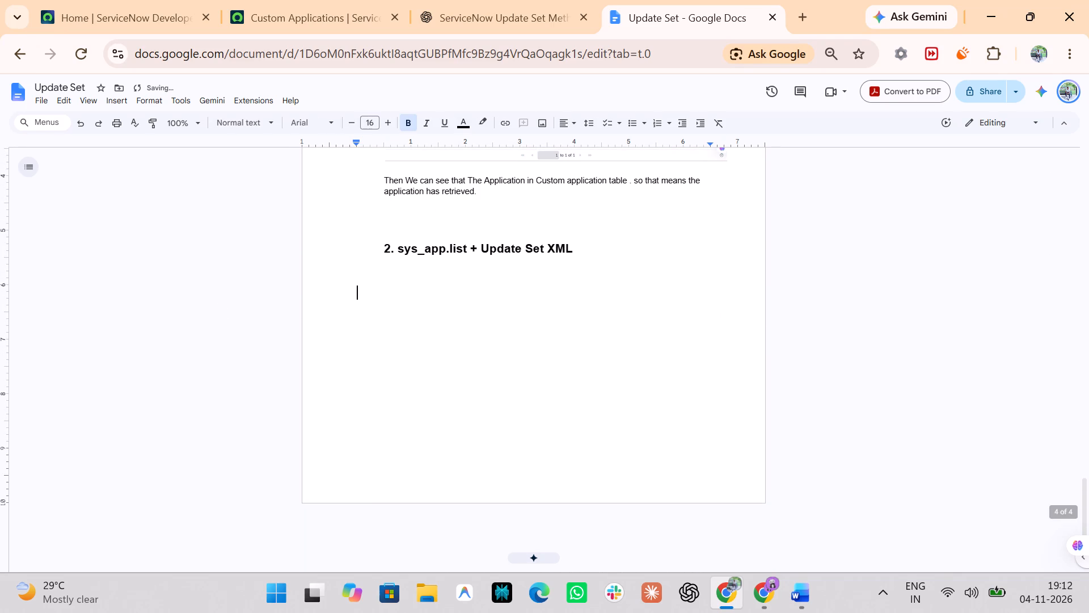
Start inserting an image from the computer below the section 2 heading and open the Screenshots folder inside Pictures.
left_click(44, 100)
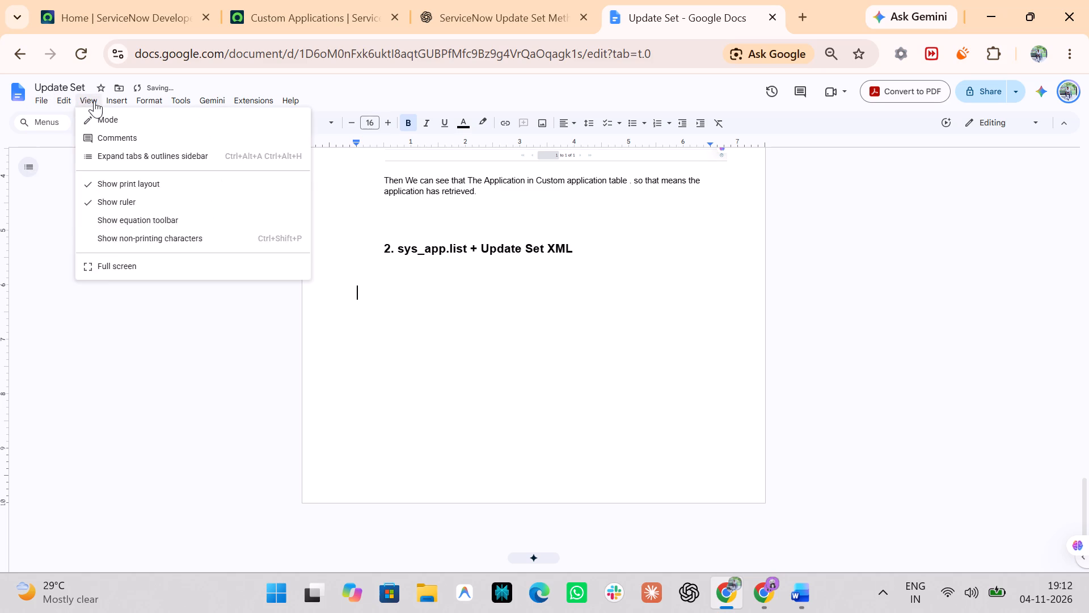
left_click(111, 98)
left_click(113, 98)
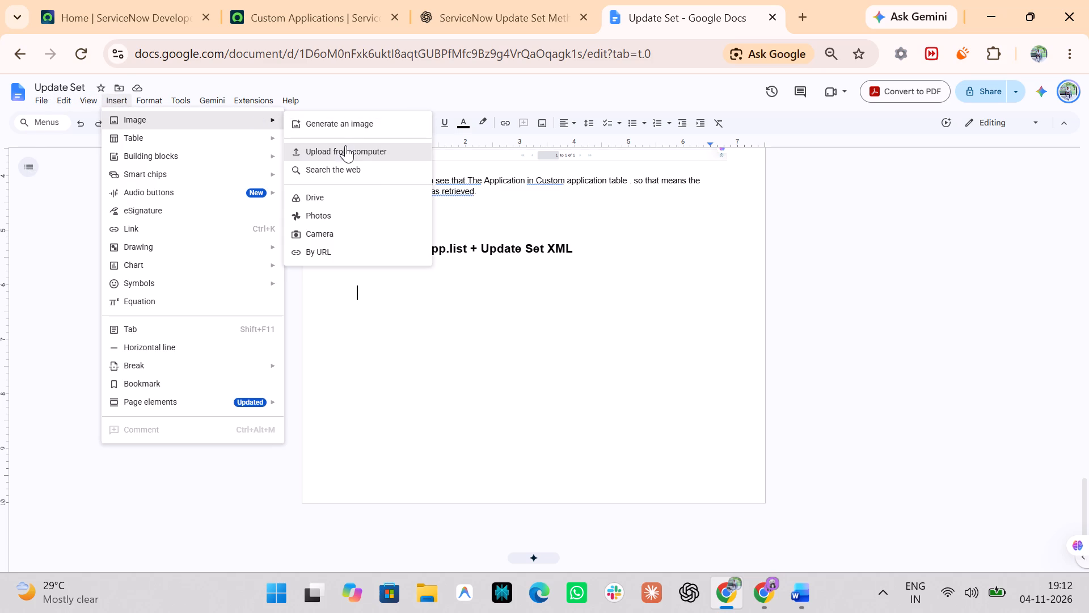
left_click(345, 147)
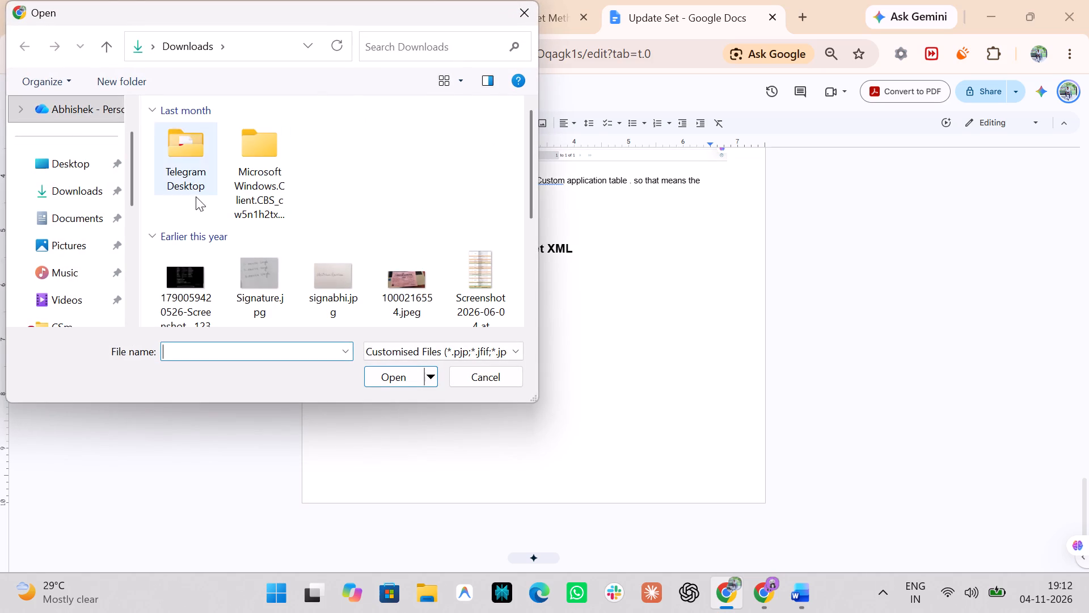
double_click(82, 186)
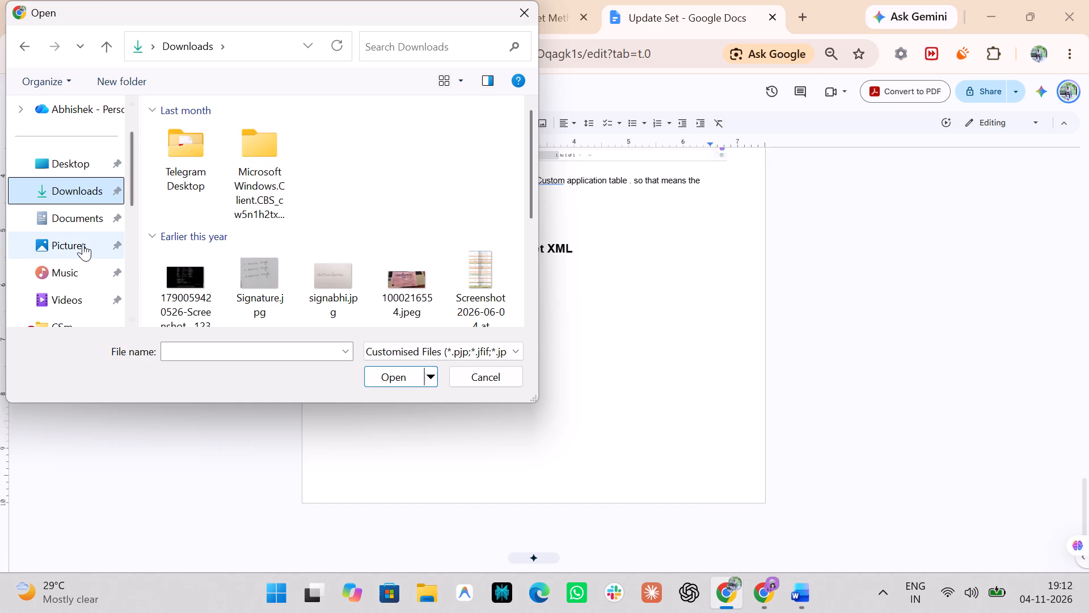
double_click(82, 244)
double_click(250, 250)
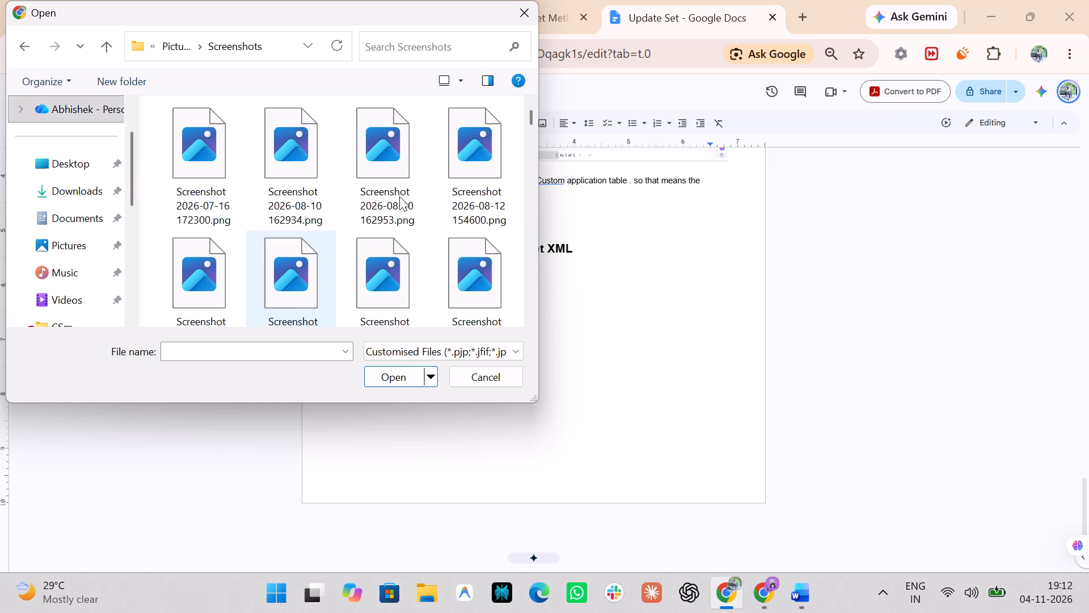
Switch the Screenshots folder in the file picker to extra large icons so the image previews are readable.
left_click_drag(528, 116, 529, 370)
left_click_drag(531, 117, 529, 203)
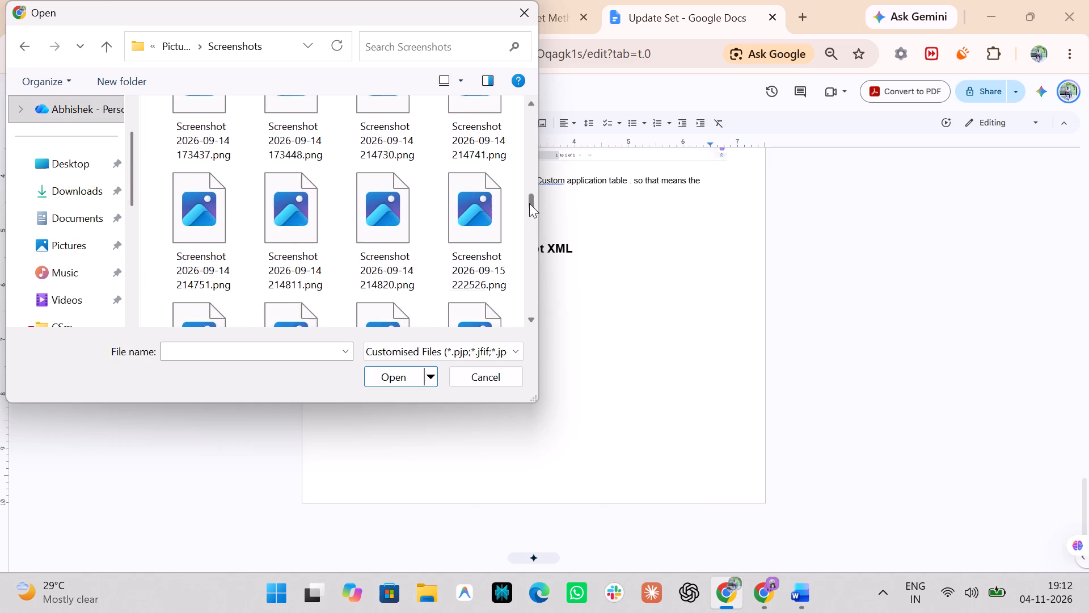
left_click_drag(529, 203, 528, 309)
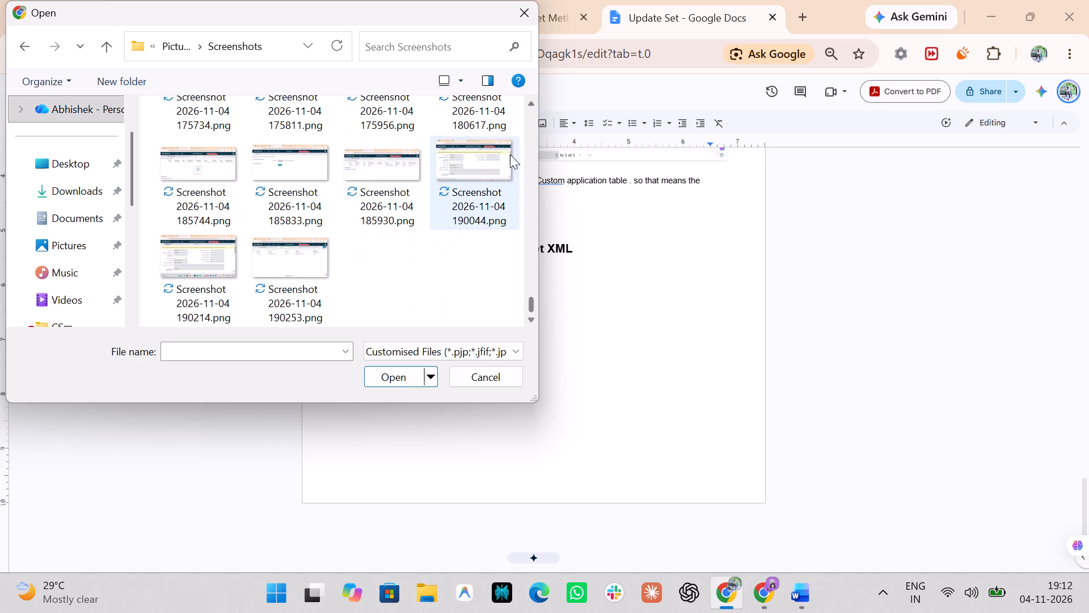
left_click(455, 84)
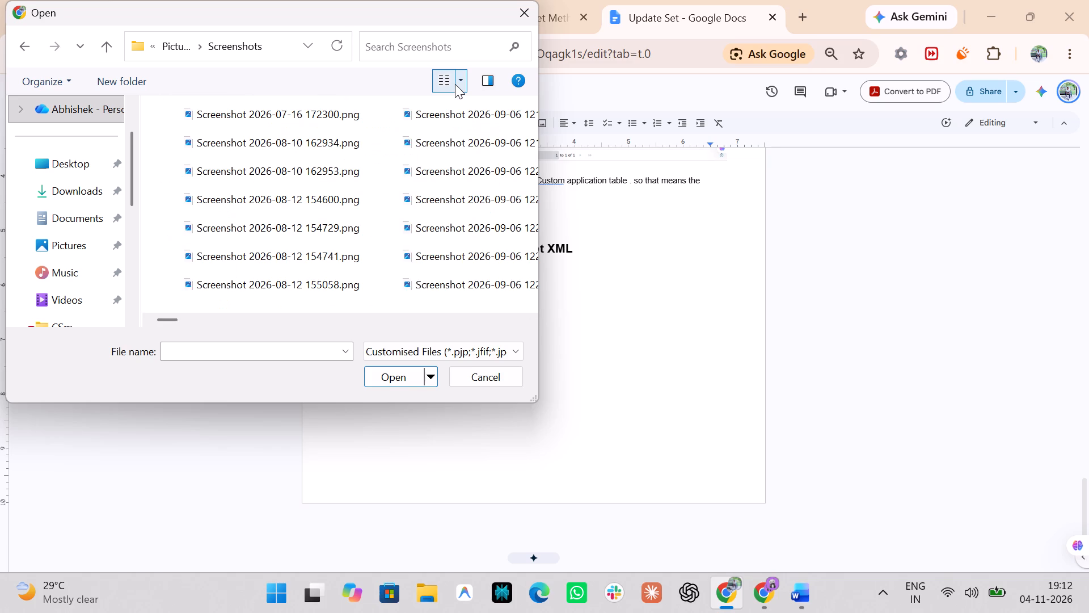
left_click(455, 84)
left_click(449, 84)
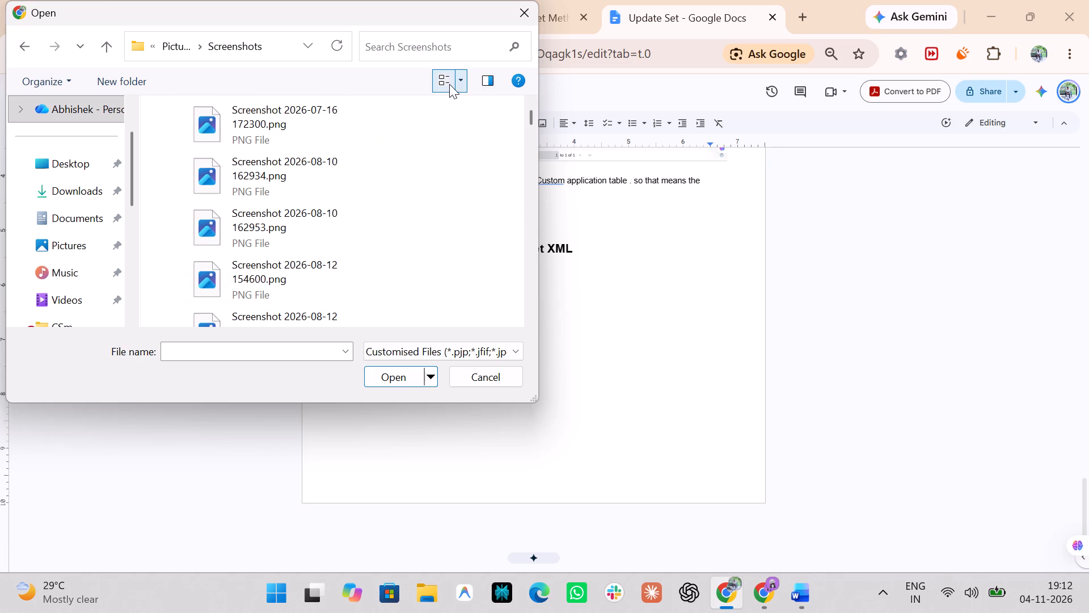
left_click(461, 81)
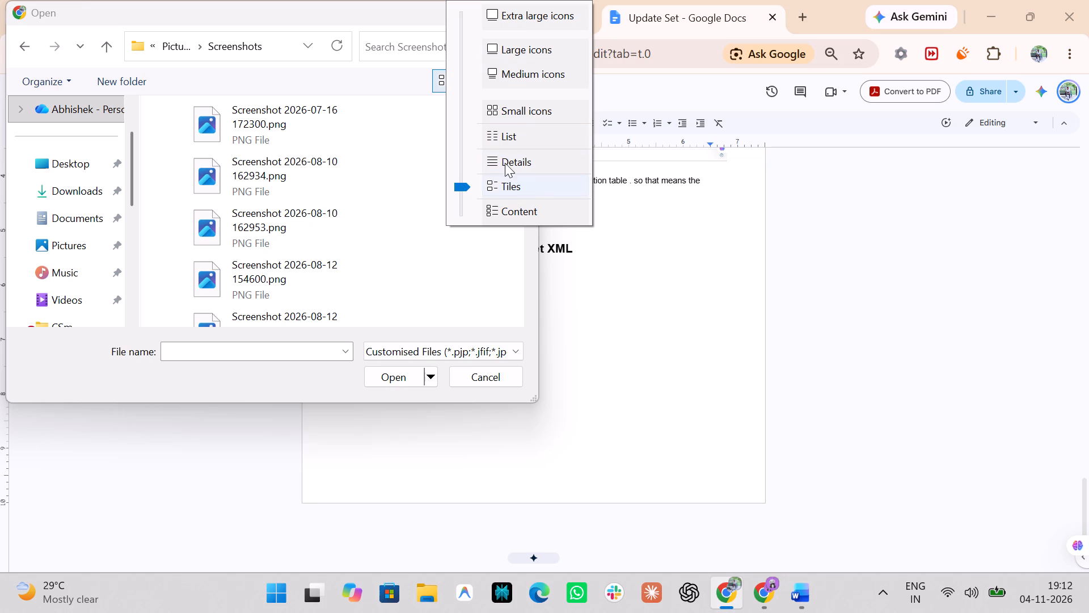
left_click(522, 15)
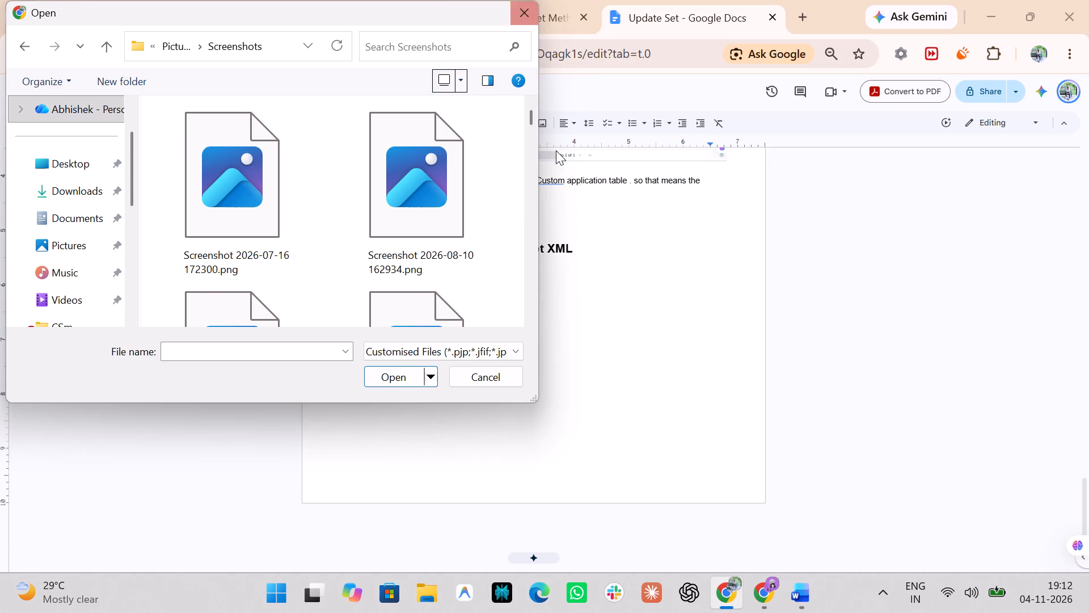
Select the seven Screenshot 2026-11-04 image files from 175136 through 180617 for insertion.
left_click(529, 113)
left_click_drag(529, 113, 530, 354)
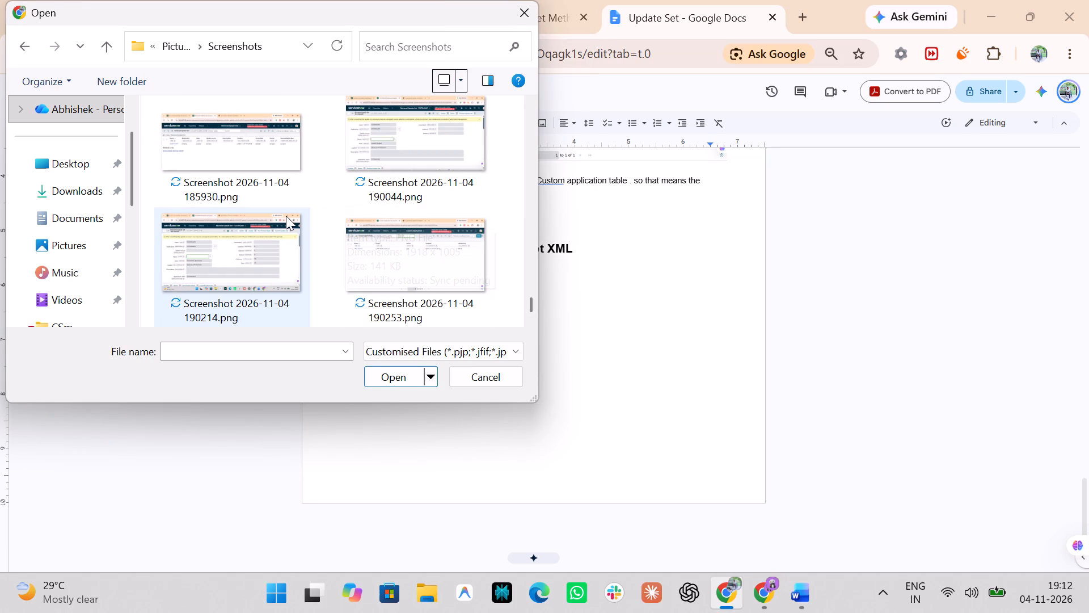
left_click_drag(527, 309, 529, 282)
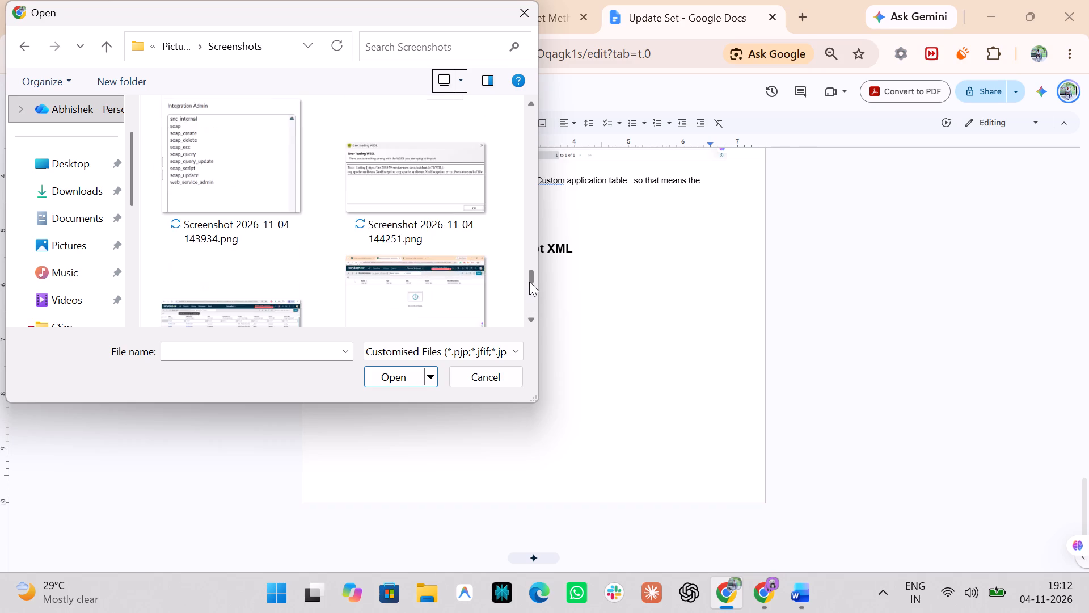
left_click_drag(529, 282, 529, 291)
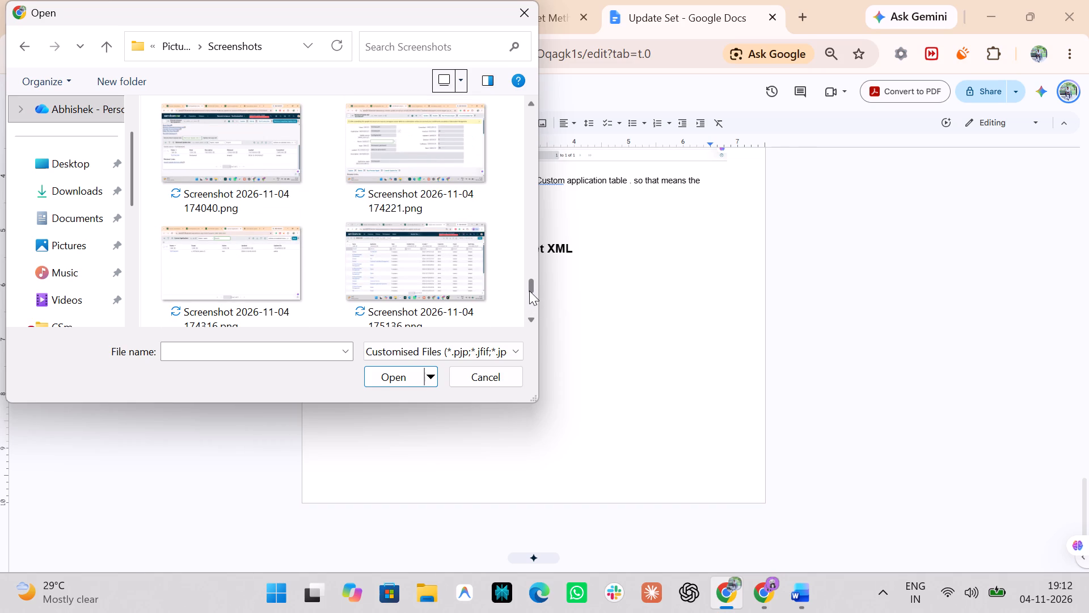
left_click_drag(529, 291, 529, 294)
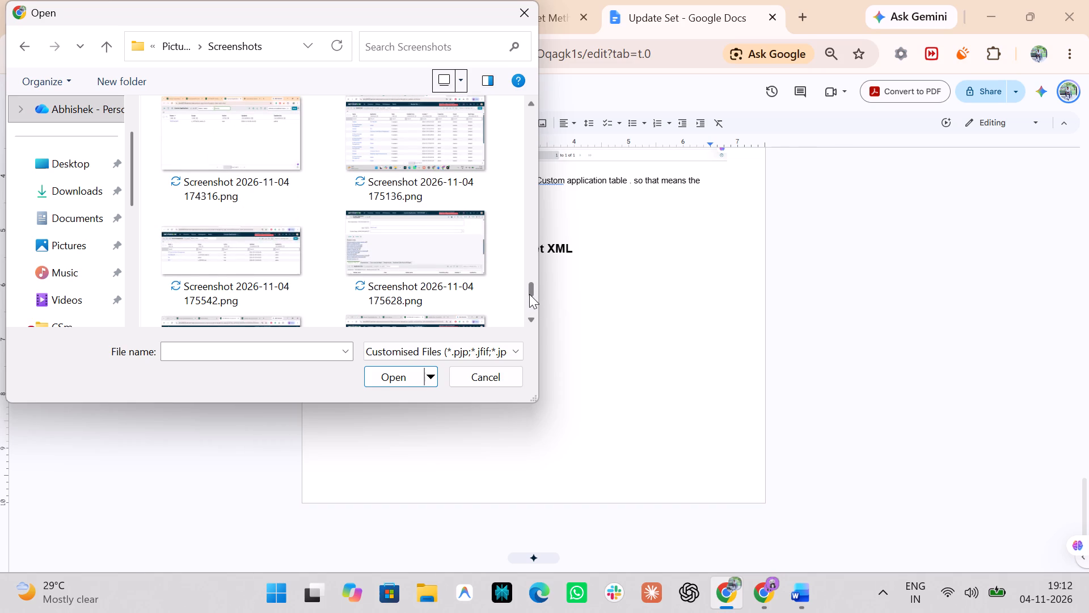
left_click(416, 153, "ctrl")
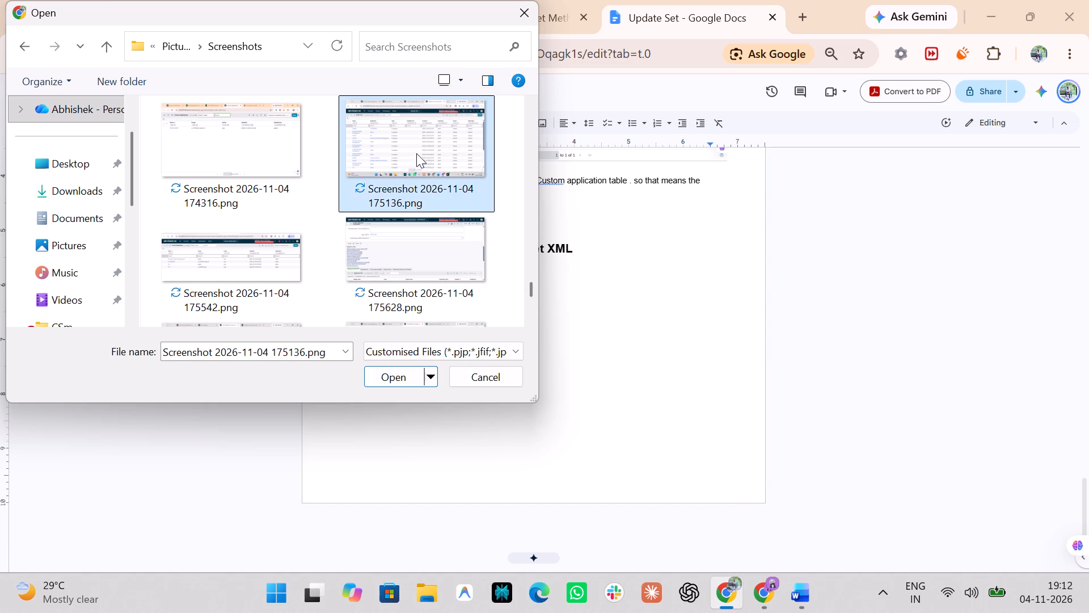
left_click(278, 237, "ctrl")
left_click(385, 234, "ctrl")
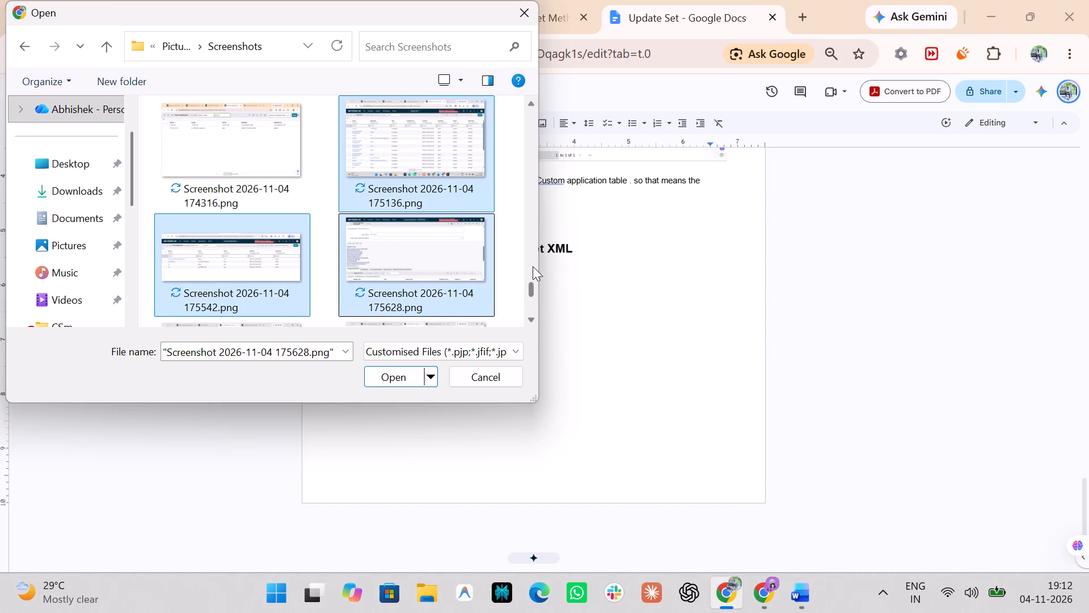
left_click_drag(534, 291, 534, 296)
left_click(217, 174, "ctrl")
left_click(408, 158, "ctrl")
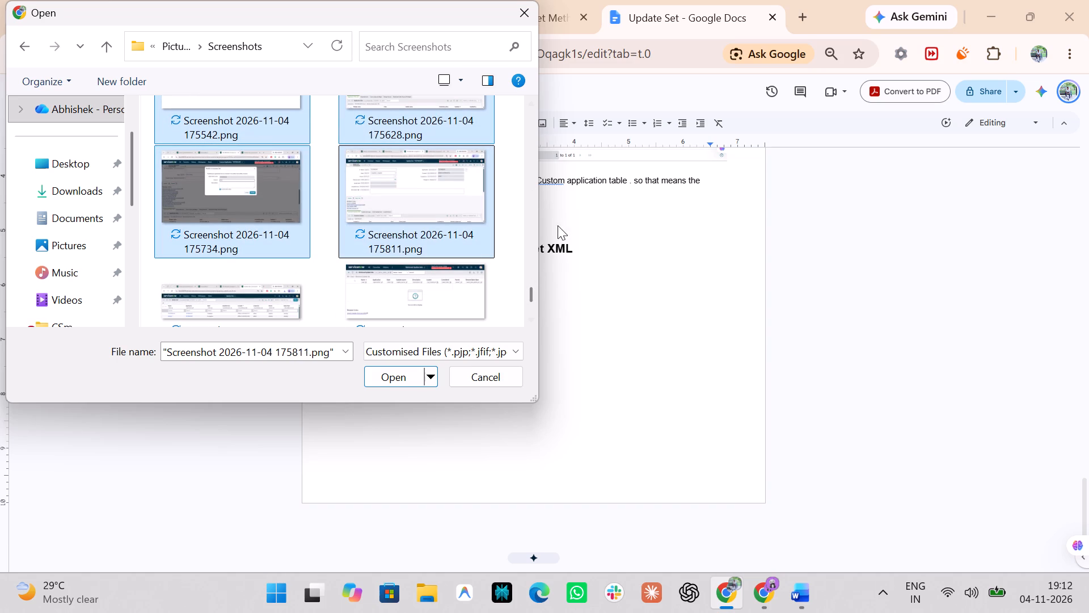
left_click(529, 292)
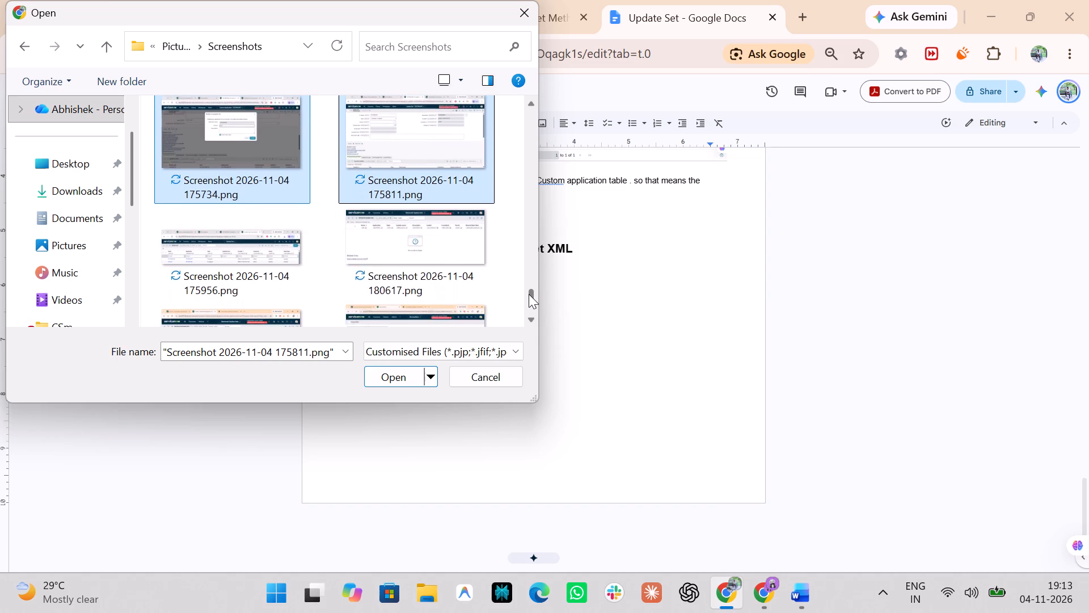
left_click(247, 234, "ctrl")
left_click(433, 188, "ctrl")
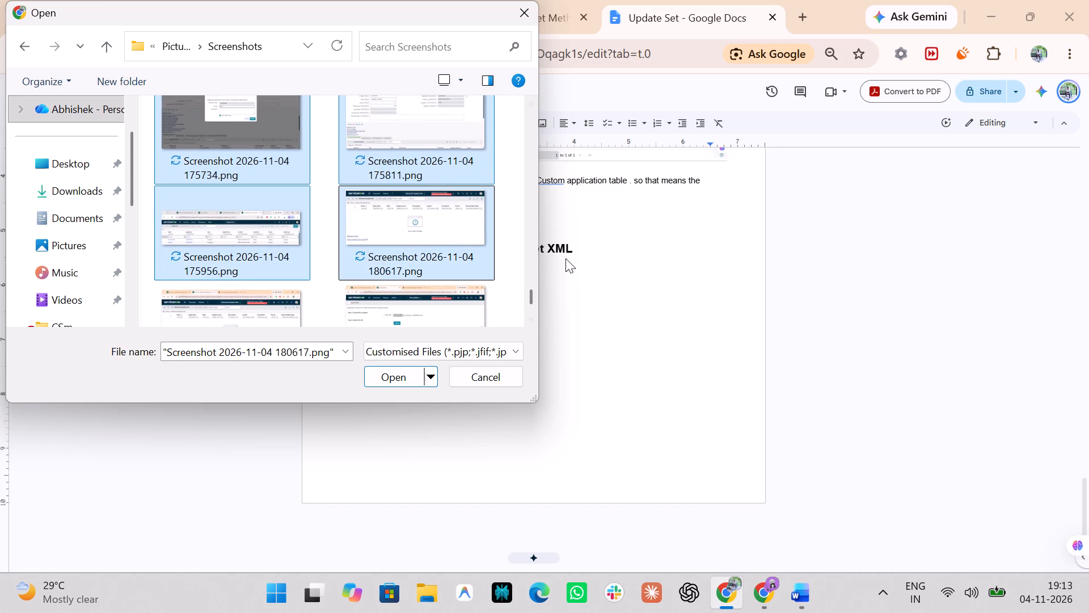
Add the Screenshot 2026-11-04 files 185744 through 190253 to the selection and insert all selected images into the document.
left_click_drag(532, 296, 532, 301)
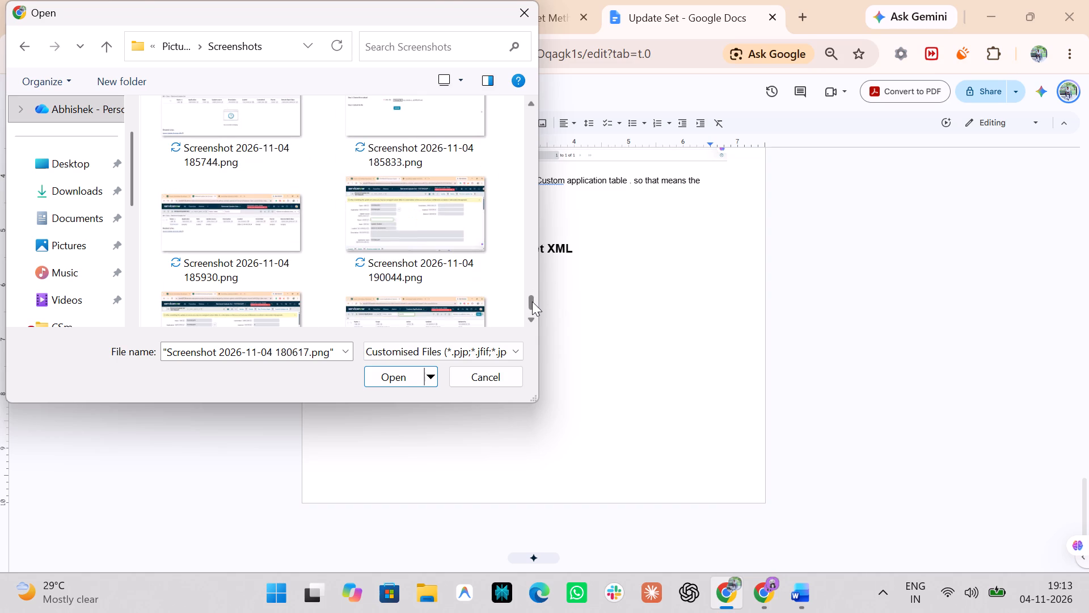
left_click(252, 131, "ctrl")
left_click(401, 115, "ctrl")
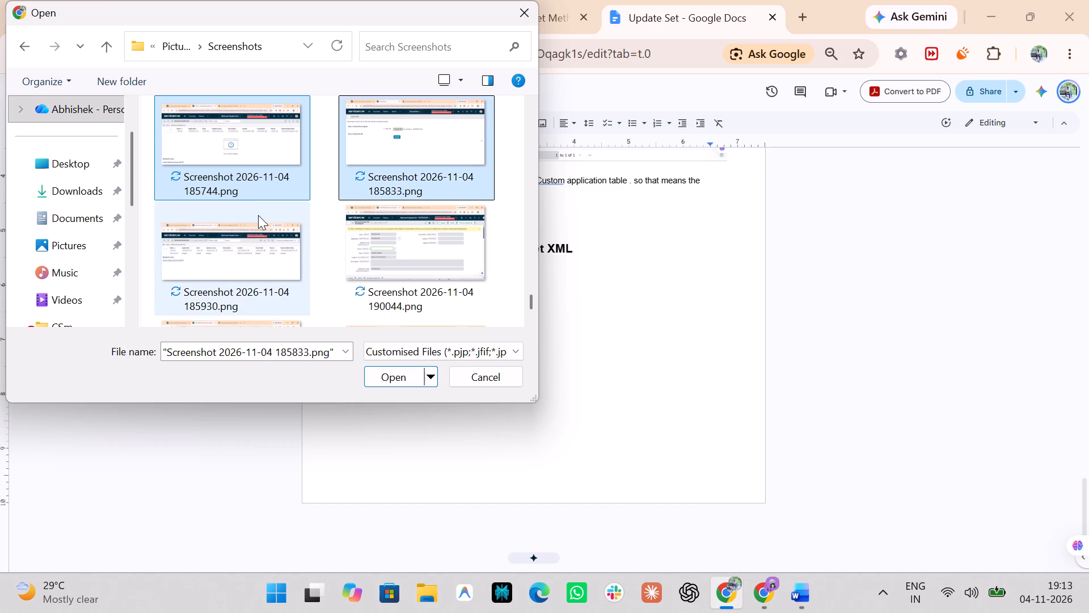
left_click(258, 215, "ctrl")
left_click(448, 227, "ctrl")
left_click_drag(533, 297, 533, 309)
left_click(219, 271, "ctrl")
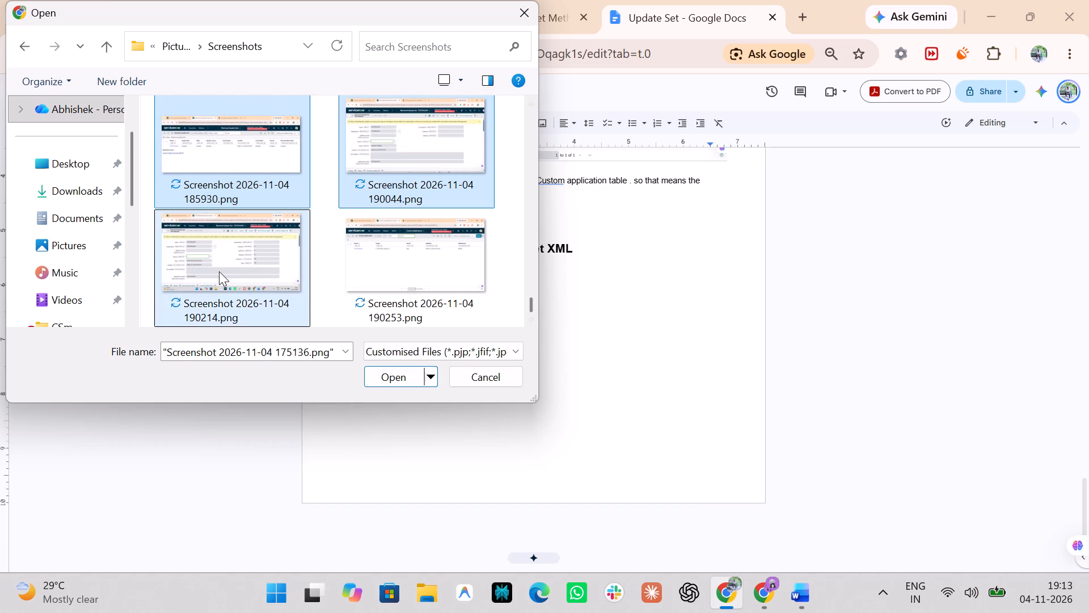
left_click(373, 243, "ctrl")
scroll(481, 248, "down", 2)
left_click(395, 381)
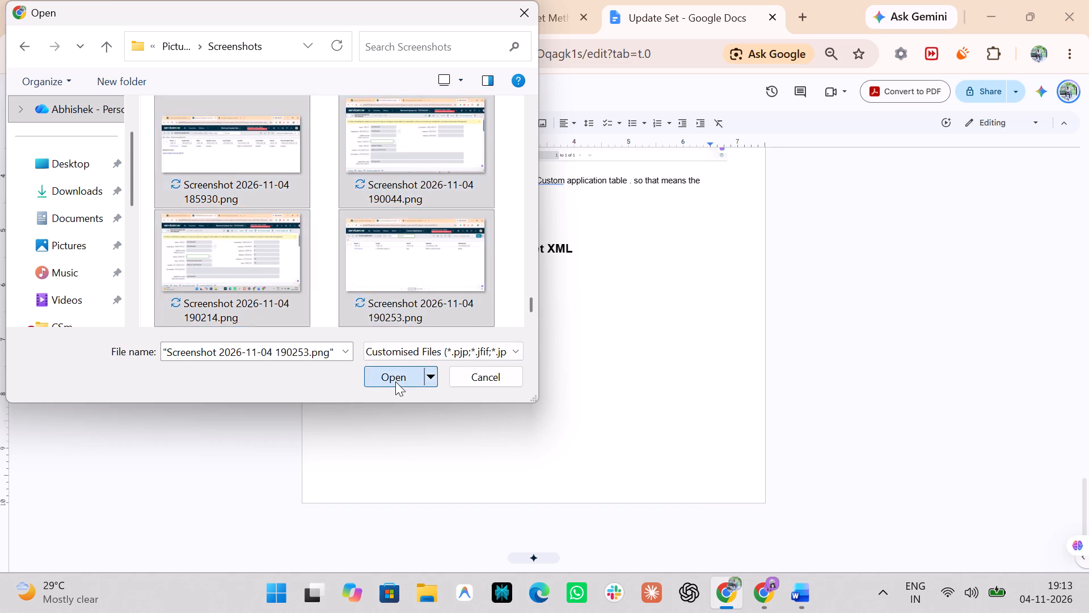
Look through the inserted screenshots to check their order and placement relative to the section 2 heading.
scroll(530, 341, "up", 6)
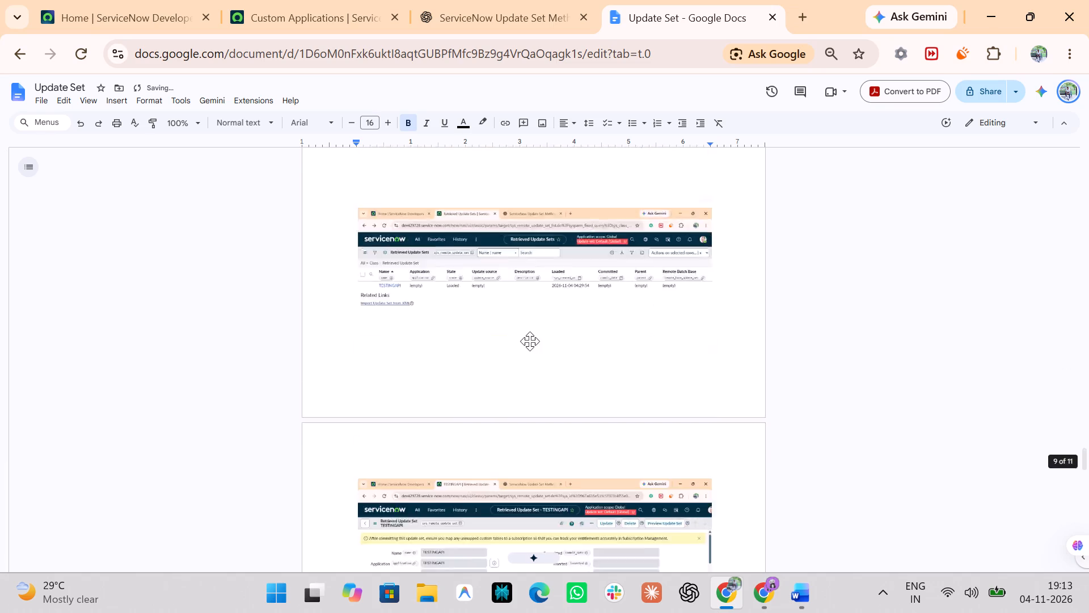
scroll(530, 341, "up", 9)
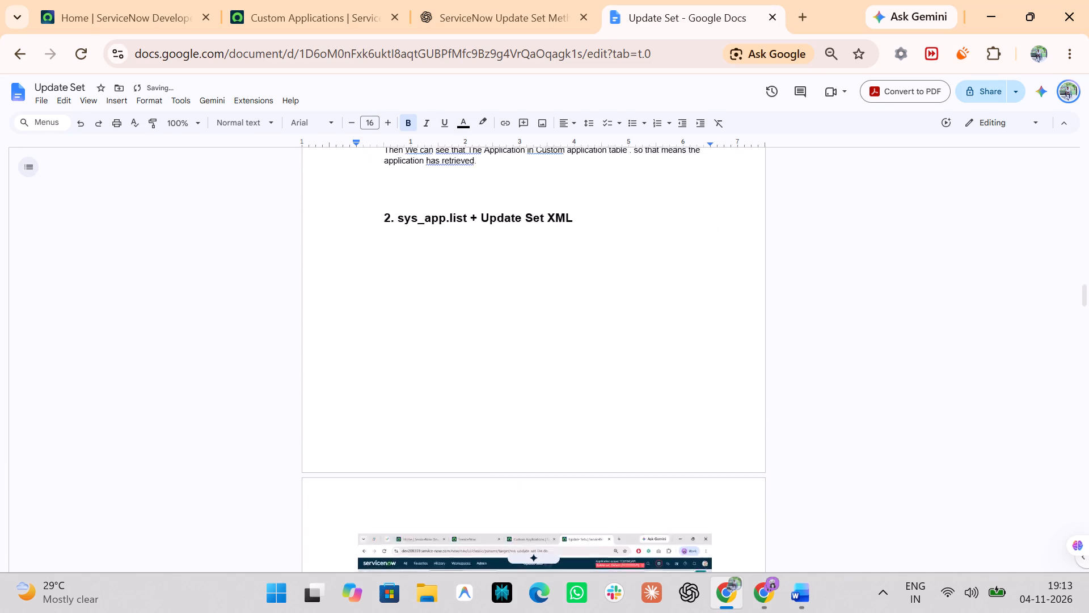
scroll(530, 341, "up", 3)
scroll(530, 341, "down", 2)
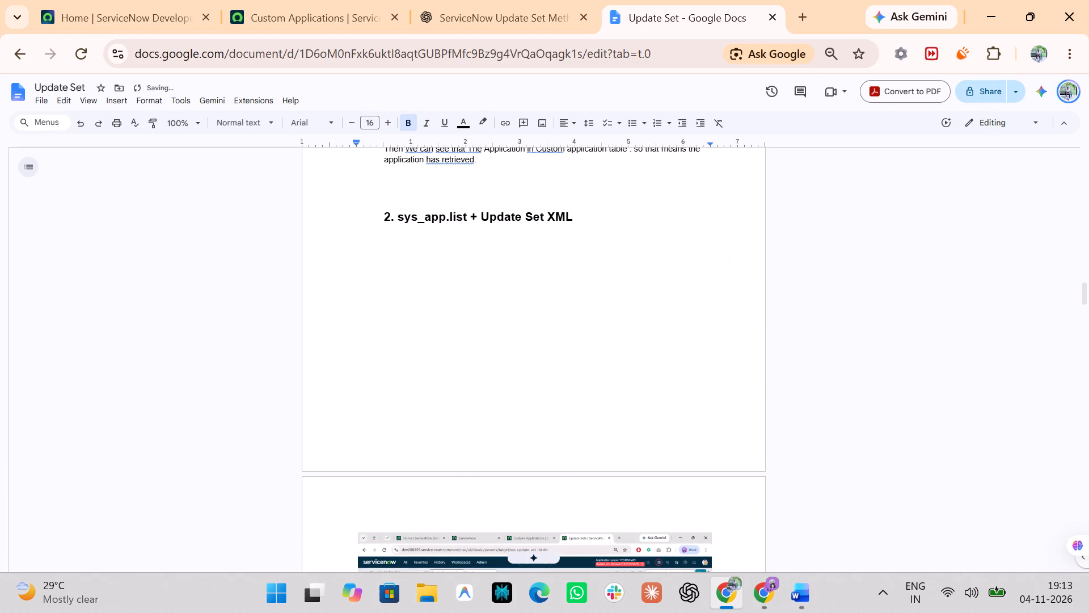
scroll(530, 341, "down", 3)
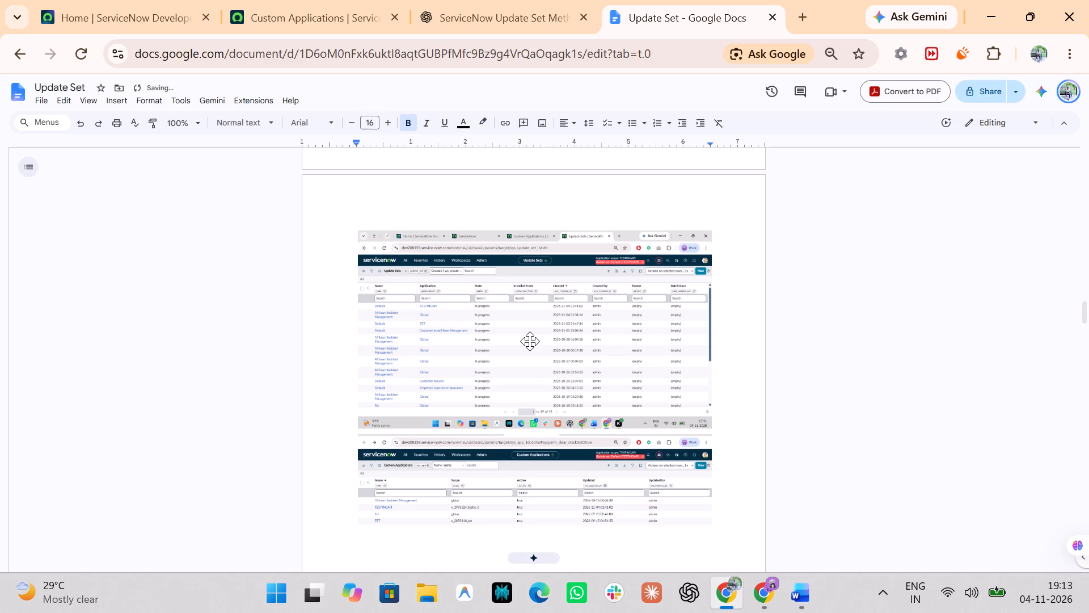
scroll(530, 341, "down", 1)
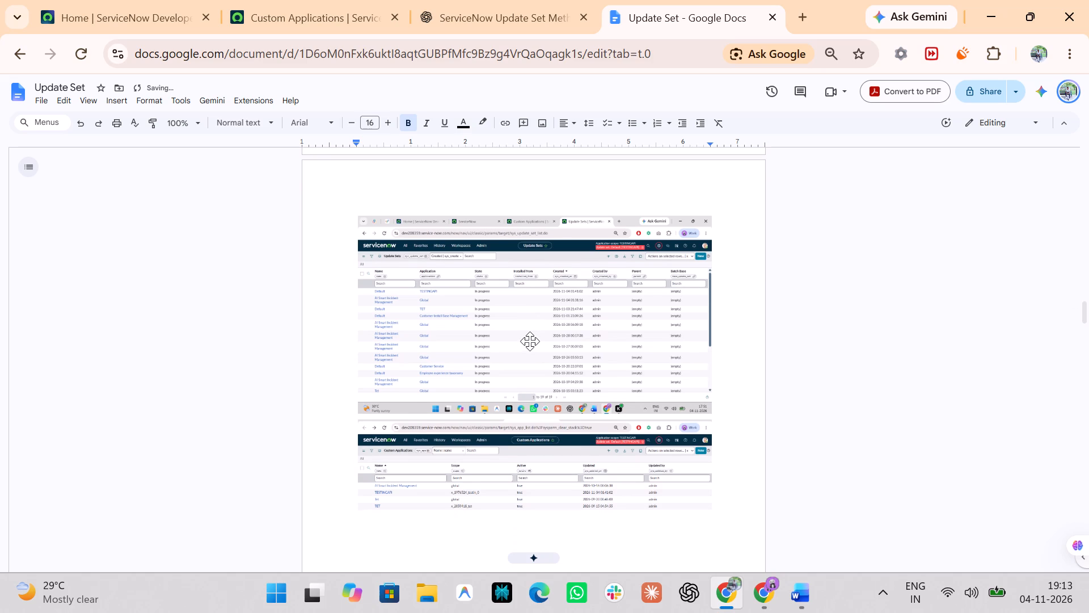
scroll(530, 341, "down", 1)
scroll(530, 341, "up", 1)
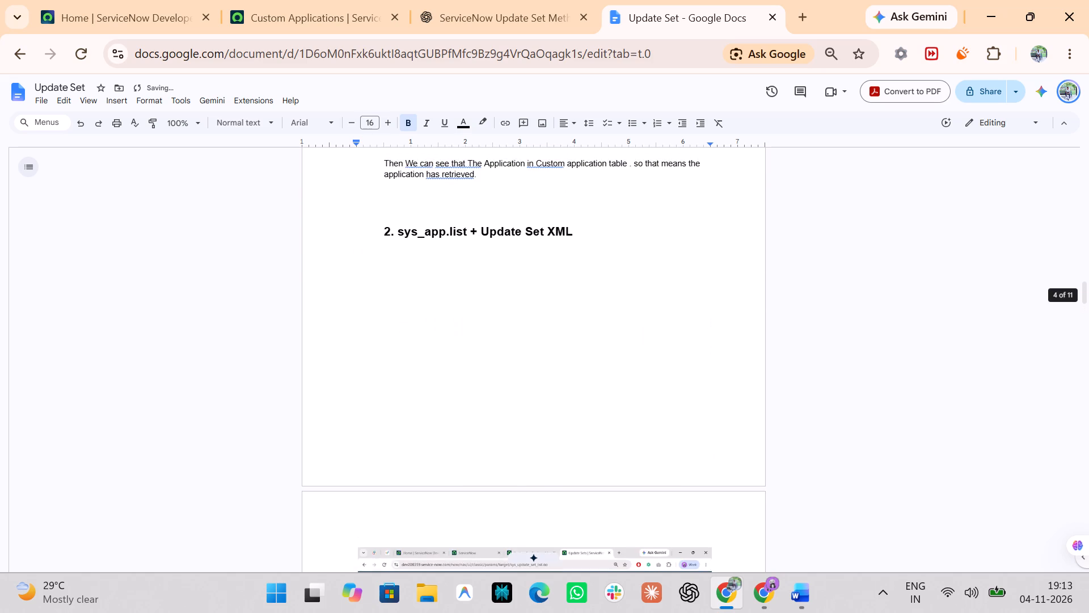
scroll(530, 341, "up", 2)
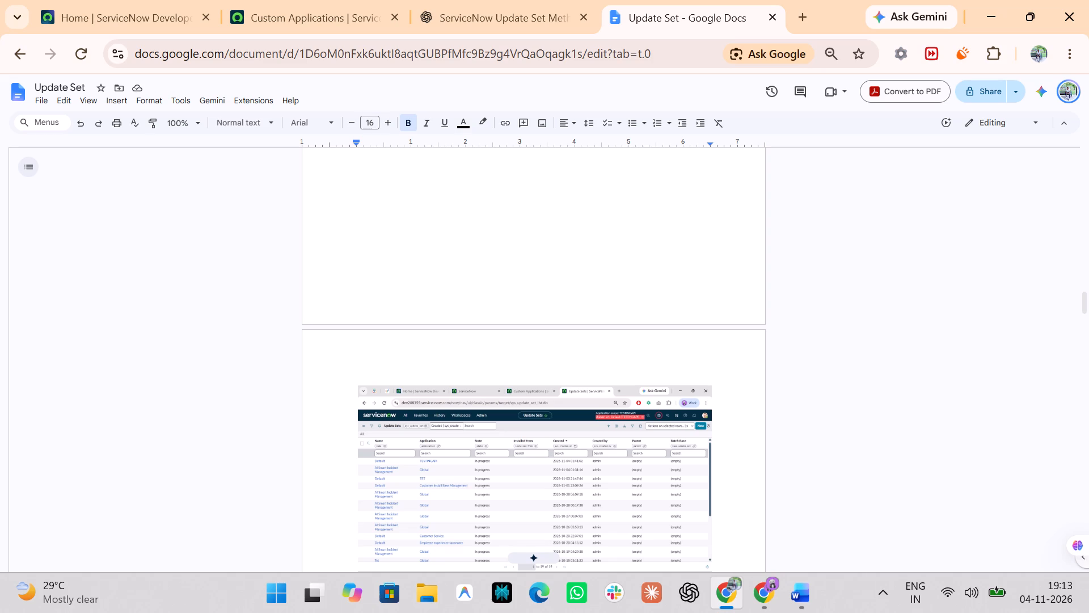
scroll(530, 341, "down", 2)
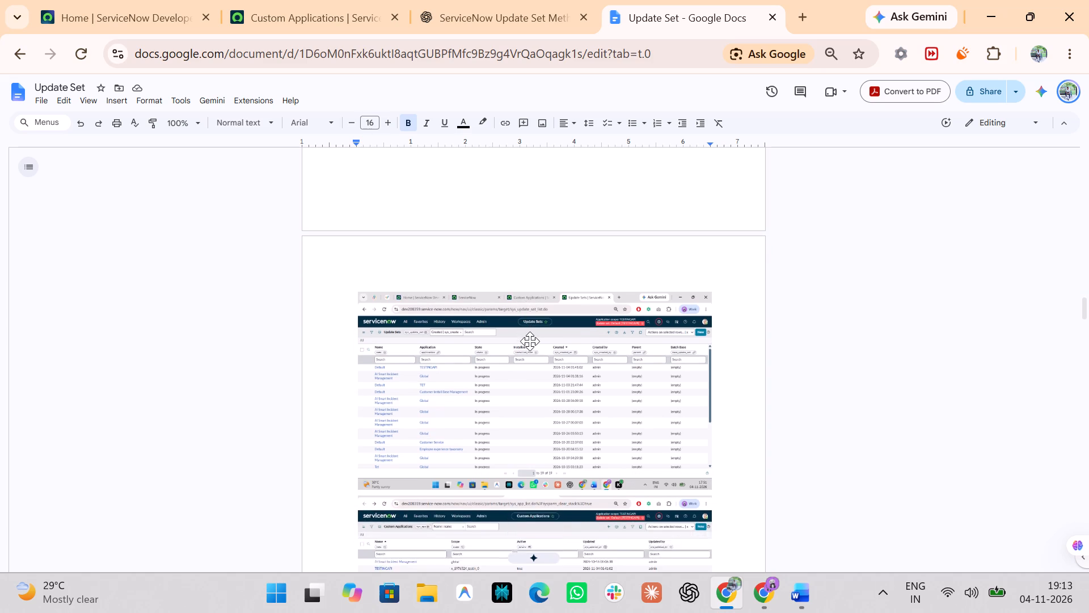
Add four blank lines after the "2. sys_app.list + Update Set XML" heading.
scroll(530, 341, "right", 1)
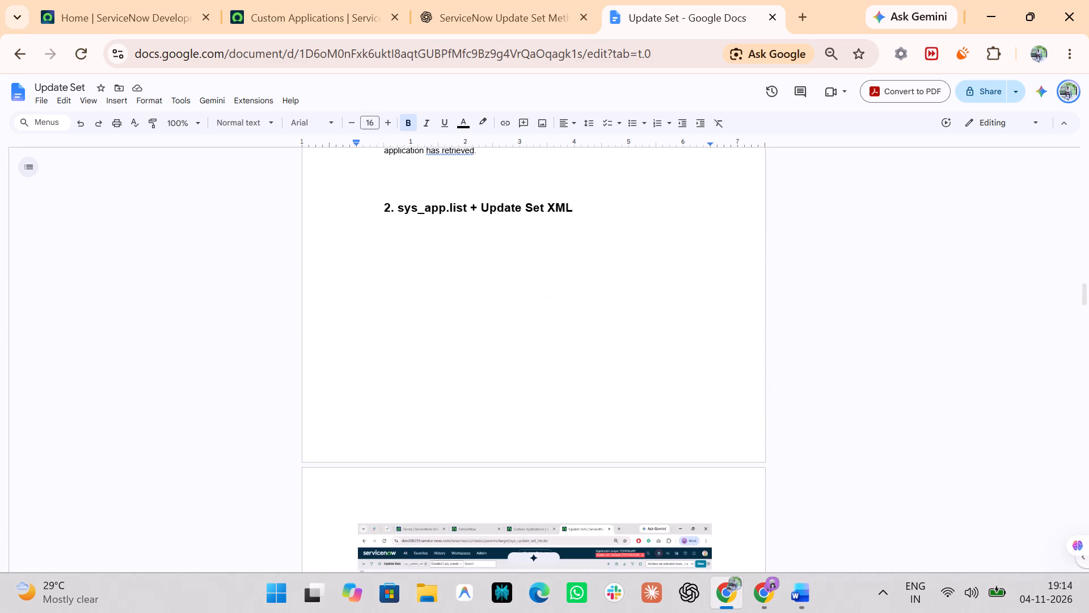
left_click(608, 209)
key("Return")
key("Return")
key("Return")
key("Return")
Move the Custom Applications list screenshot to two lines below the "2. sys_app.list + Update Set XML" heading.
scroll(608, 209, "right", 1)
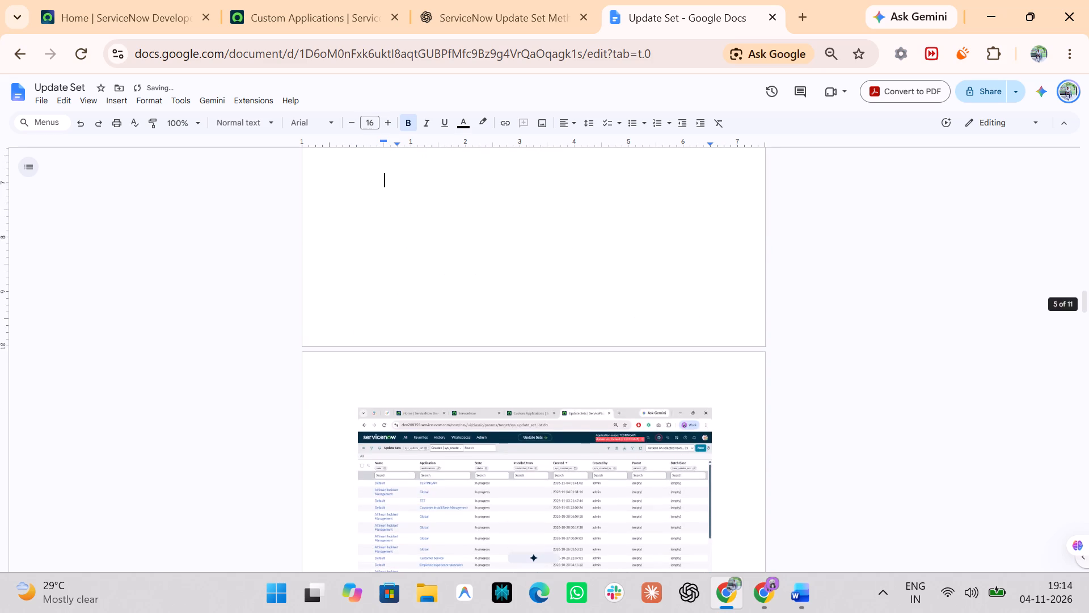
scroll(608, 209, "right", 2)
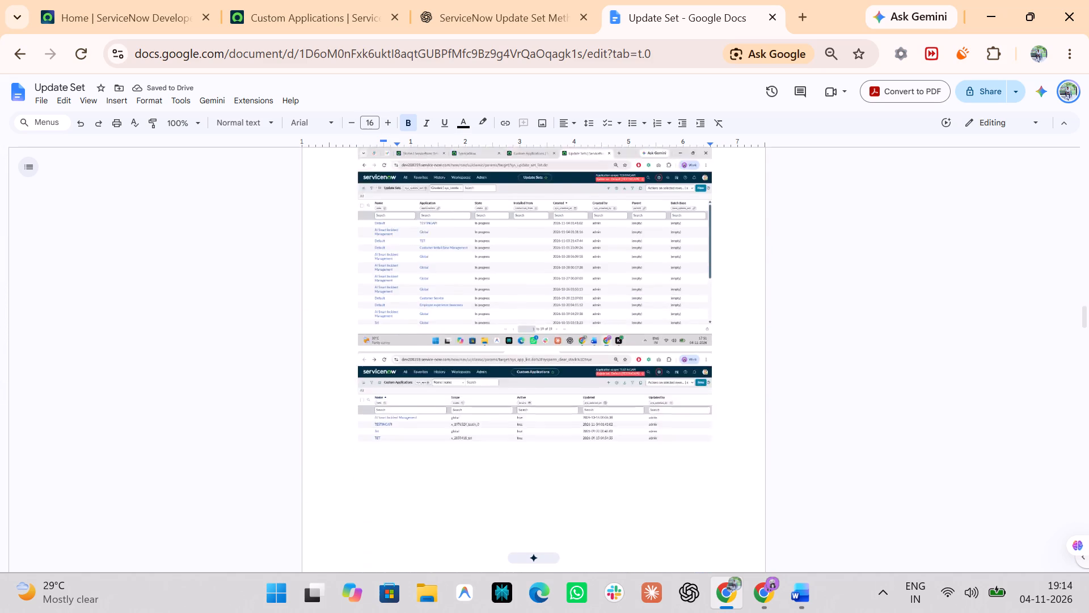
scroll(608, 209, "right", 1)
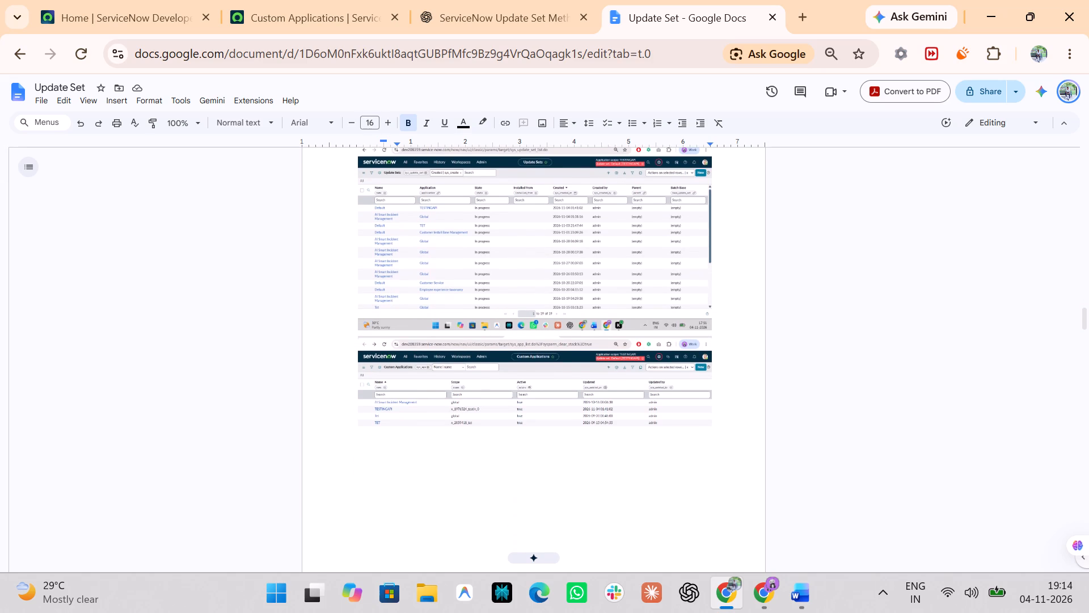
left_click(447, 410)
scroll(447, 410, "up", 1)
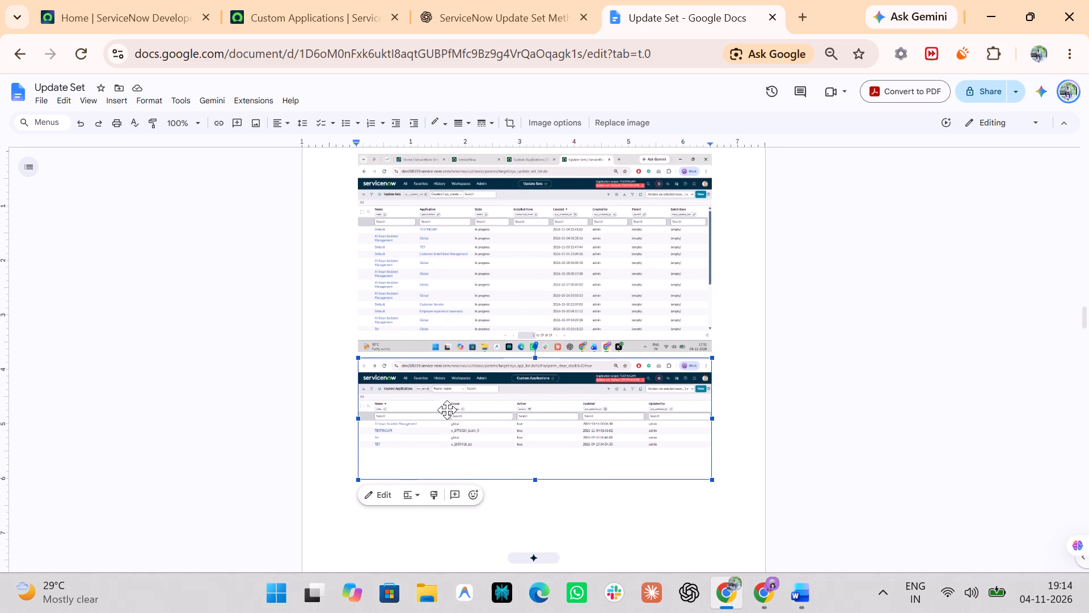
scroll(447, 410, "up", 1)
key("ctrl+x")
scroll(447, 410, "up", 3)
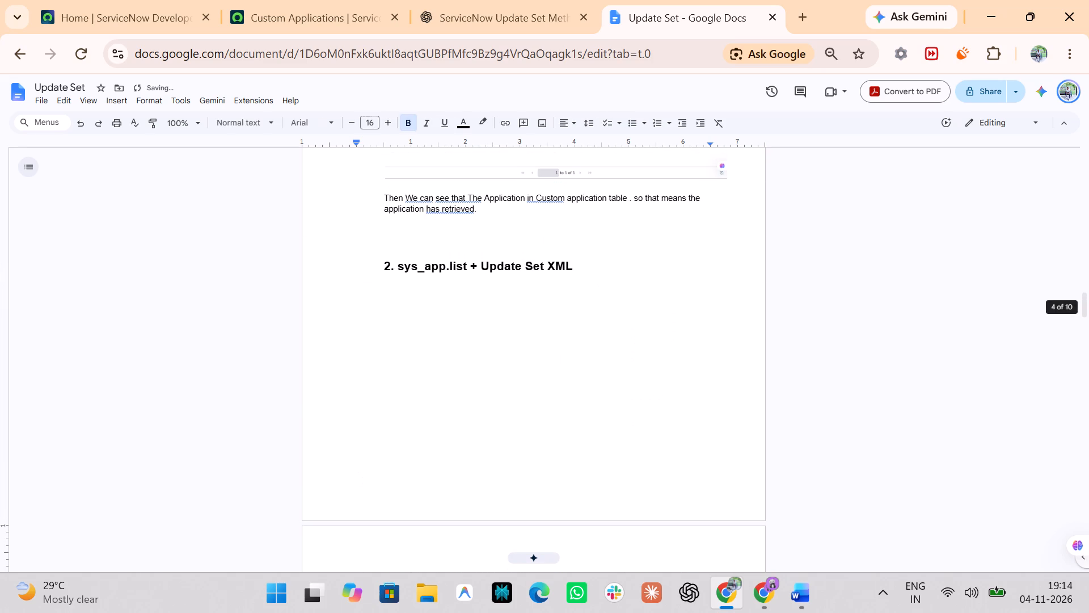
left_click(614, 258)
left_click(594, 262)
key("Return")
key("Return")
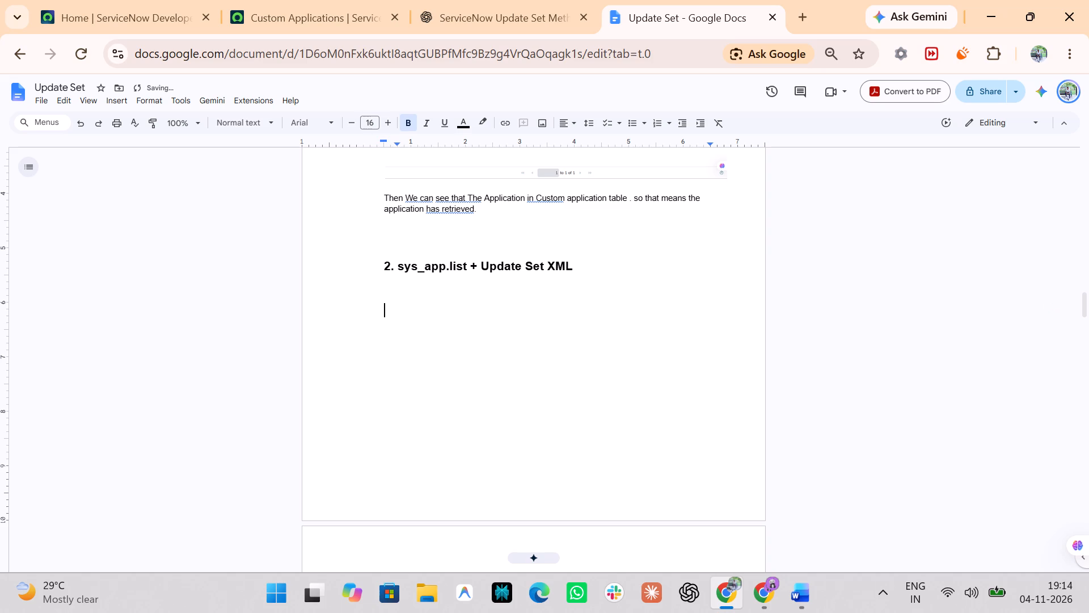
key("ctrl+v")
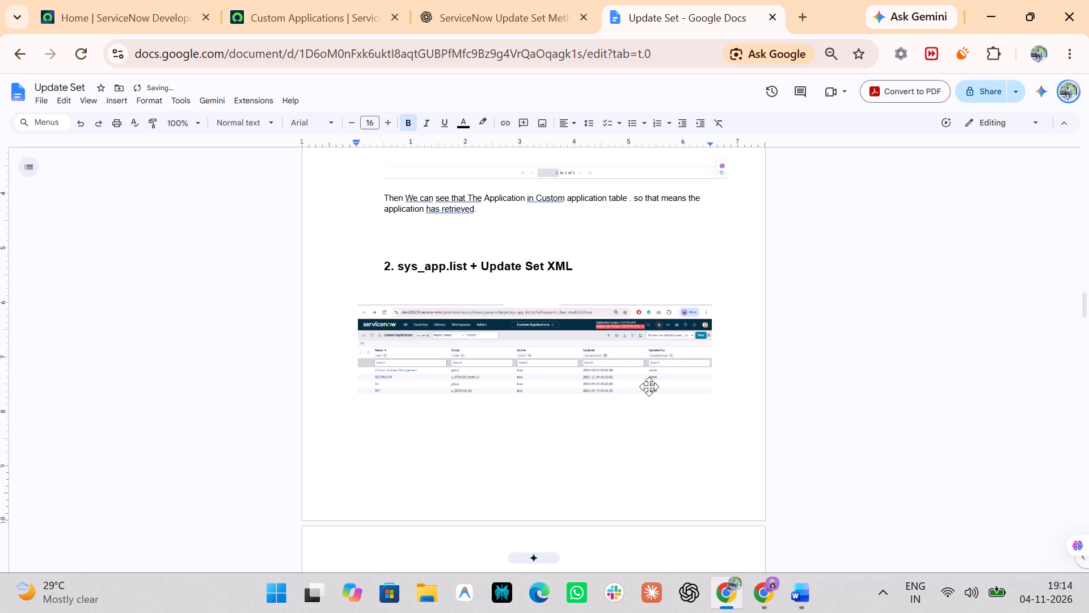
Add the caption "Now, We Will Go in the Custom Application [ sys_app.list ]" below the Custom Applications list screenshot.
key("Return")
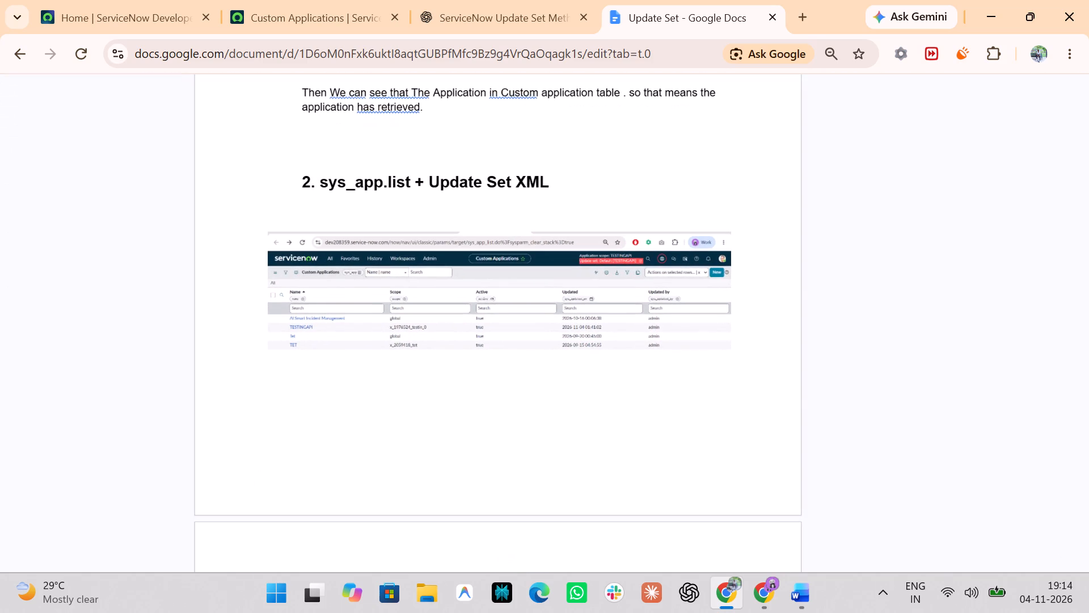
type("Now, We Will")
key("space")
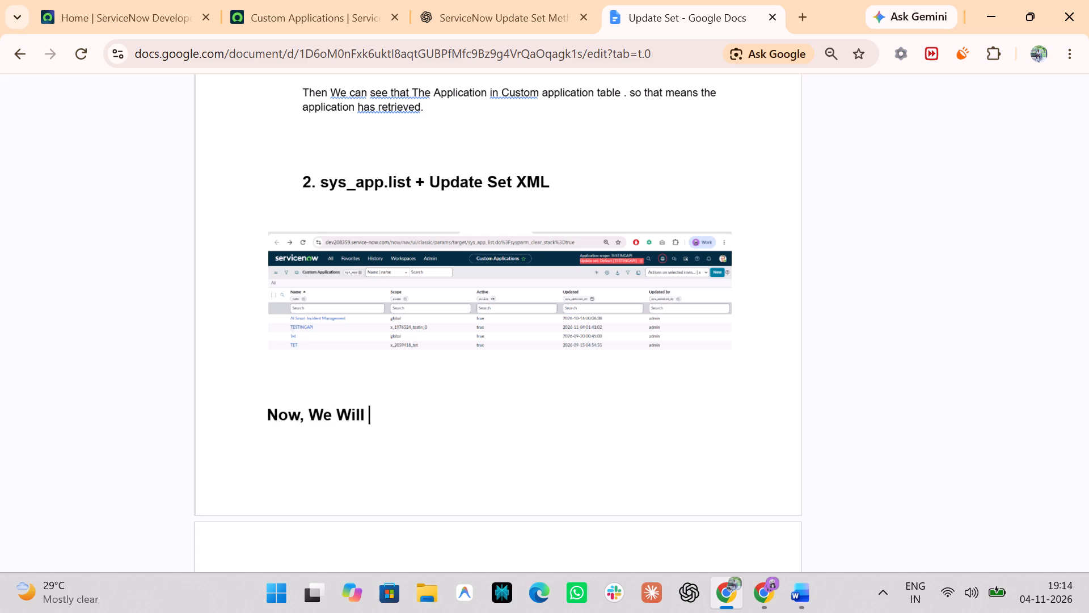
type("Go in the Cua")
key("BackSpace")
type("stom Applica")
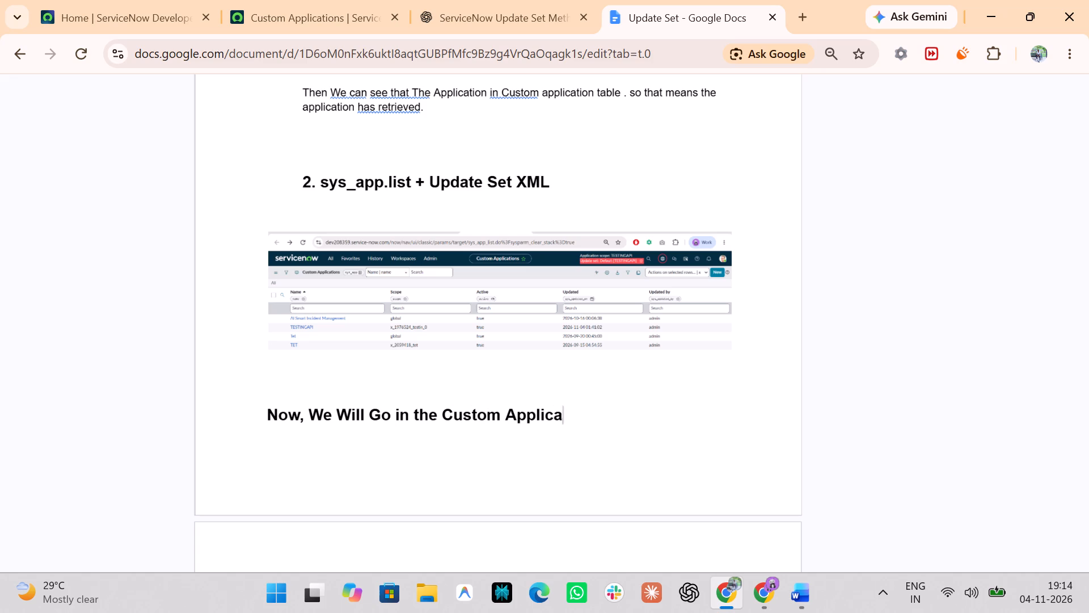
type("tion '")
key("BackSpace")
type(";sys_")
key("BackSpace")
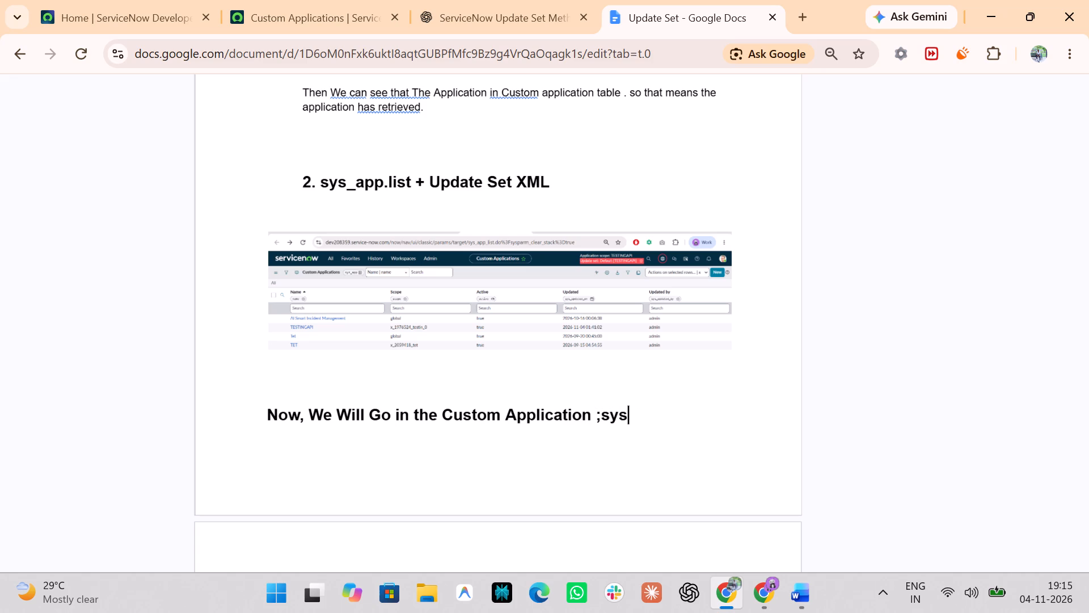
key("BackSpace")
key("BackSpace")
key("BackSpace")
key("BackSpace")
key("bracketleft")
key("space")
type("sys_app.LIST")
key("bracketright")
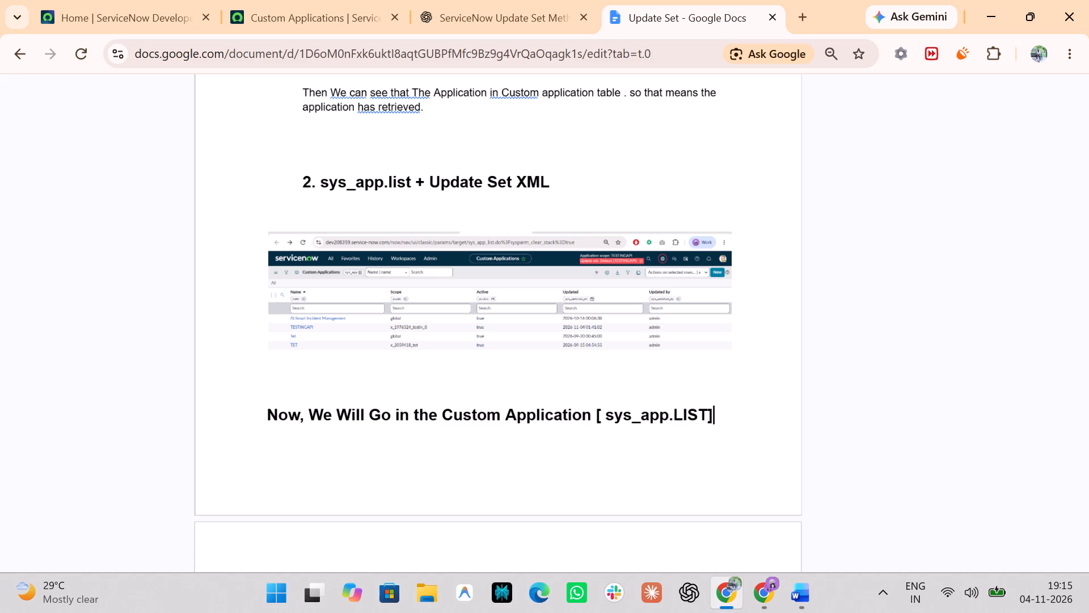
key("Left")
key("space")
key("Left")
key("BackSpace")
key("BackSpace")
key("BackSpace")
key("BackSpace")
type("list")
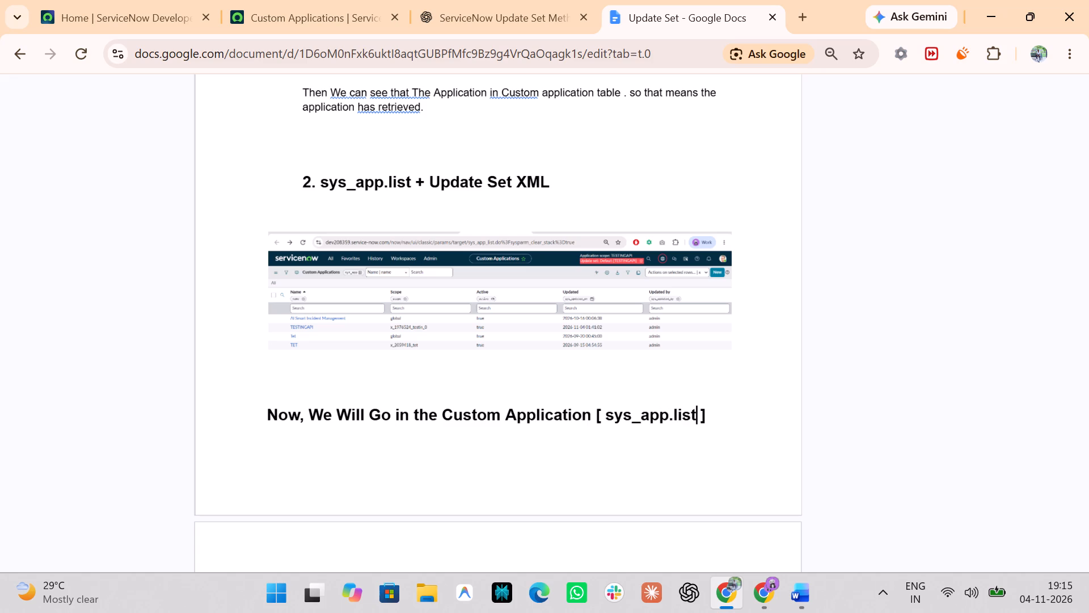
left_click(728, 417)
Delete the surplus blank lines between the "[ sys_app.list ]" caption and the Update Sets list screenshot.
scroll(728, 417, "down", 4)
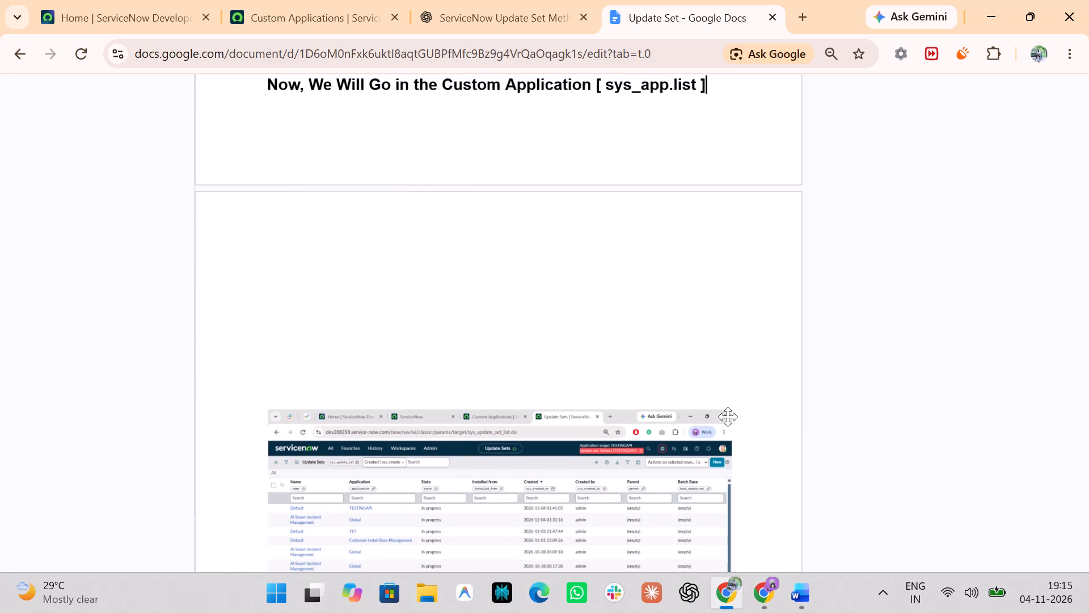
left_click(410, 335)
key("BackSpace")
key("BackSpace")
key("BackSpace")
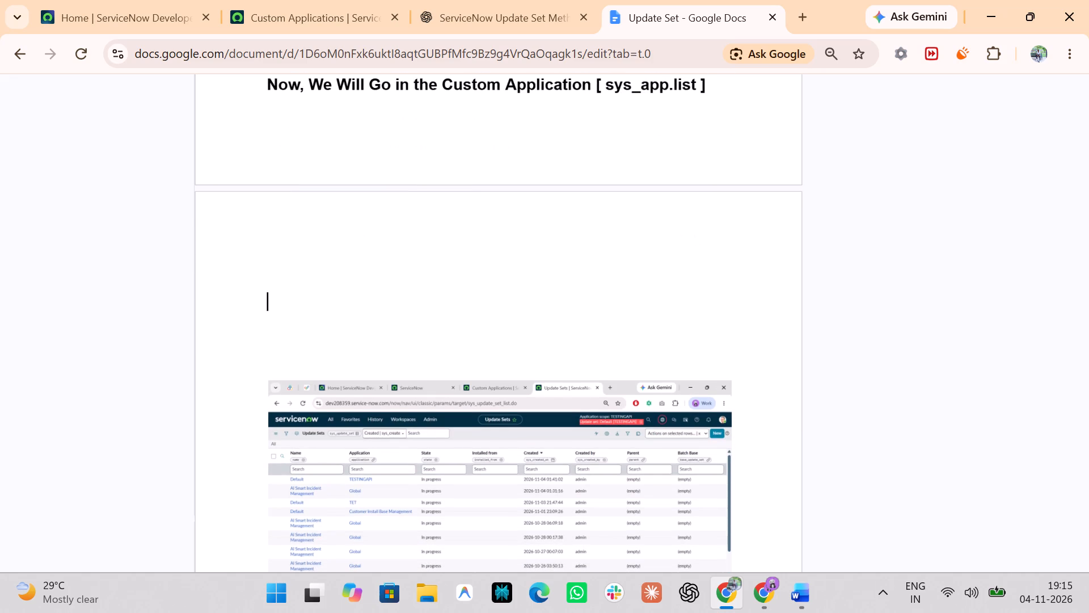
key("BackSpace")
key("BackSpace")
key("Down")
key("BackSpace")
key("BackSpace")
key("BackSpace")
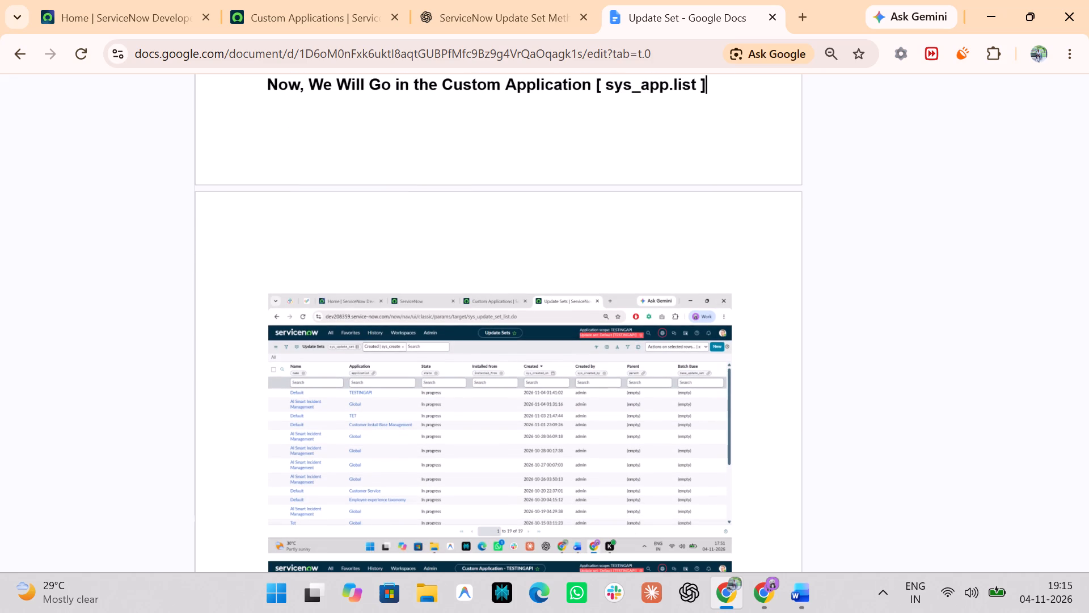
key("Down")
key("BackSpace")
key("BackSpace")
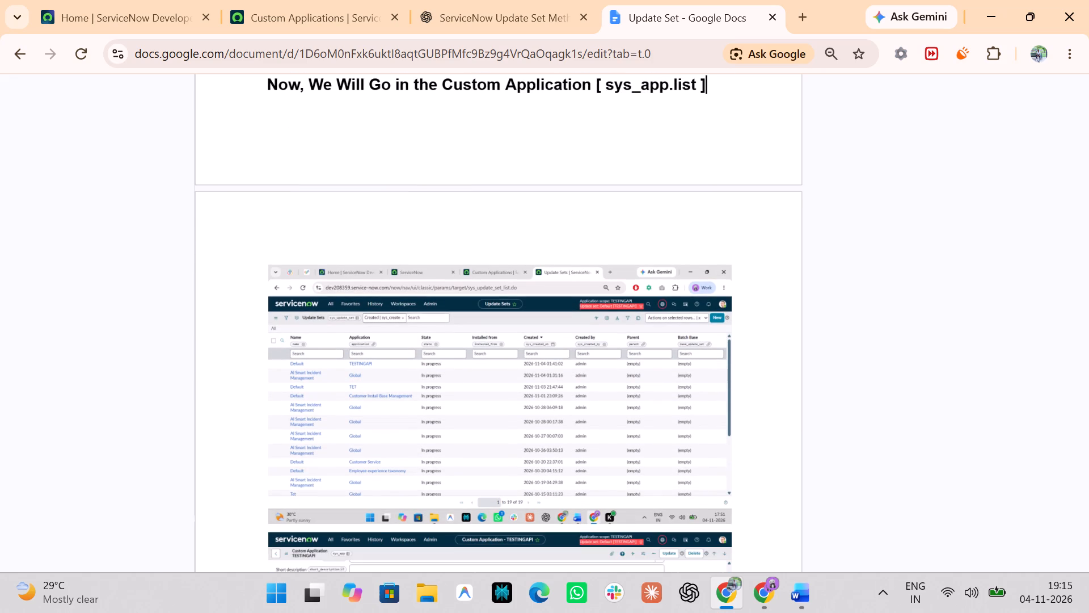
Cut the Update Sets list screenshot from the page following the "[ sys_app.list ]" caption.
left_click(372, 451)
scroll(372, 451, "down", 2)
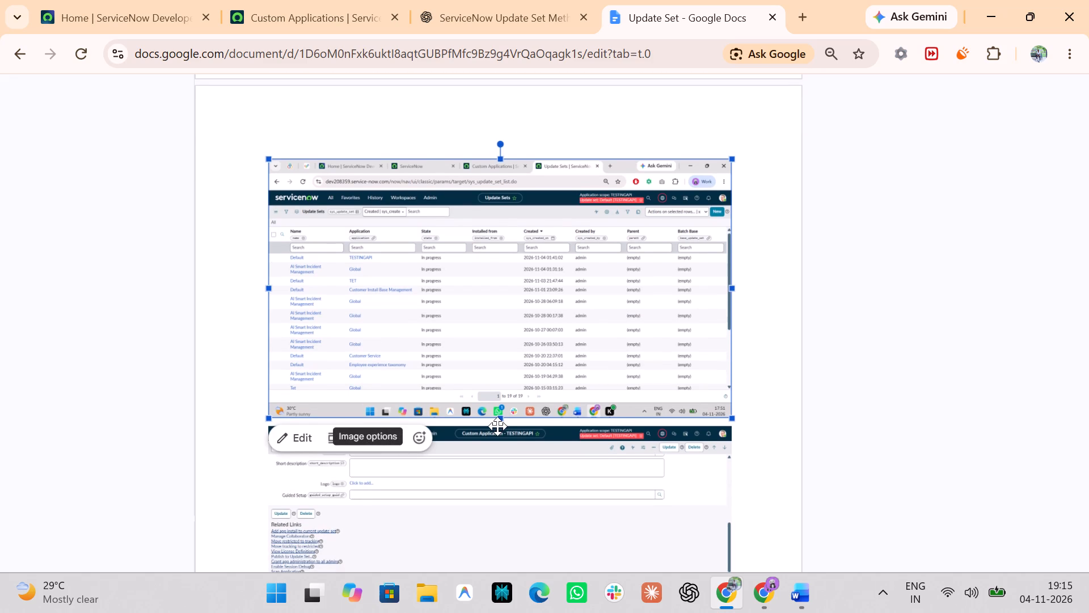
scroll(497, 426, "down", 6)
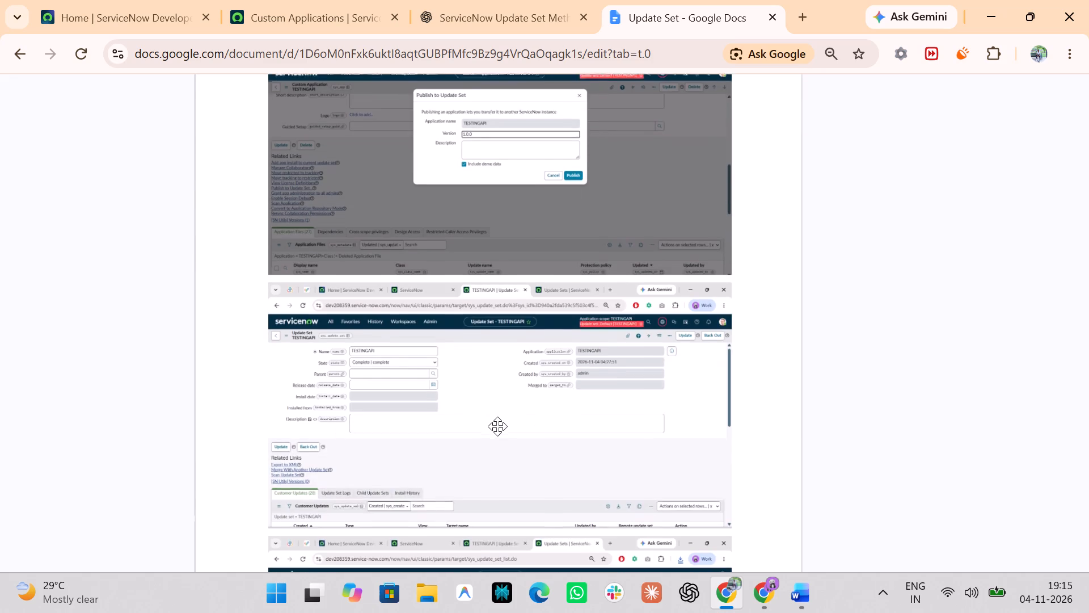
scroll(497, 426, "up", 2)
scroll(497, 426, "down", 1)
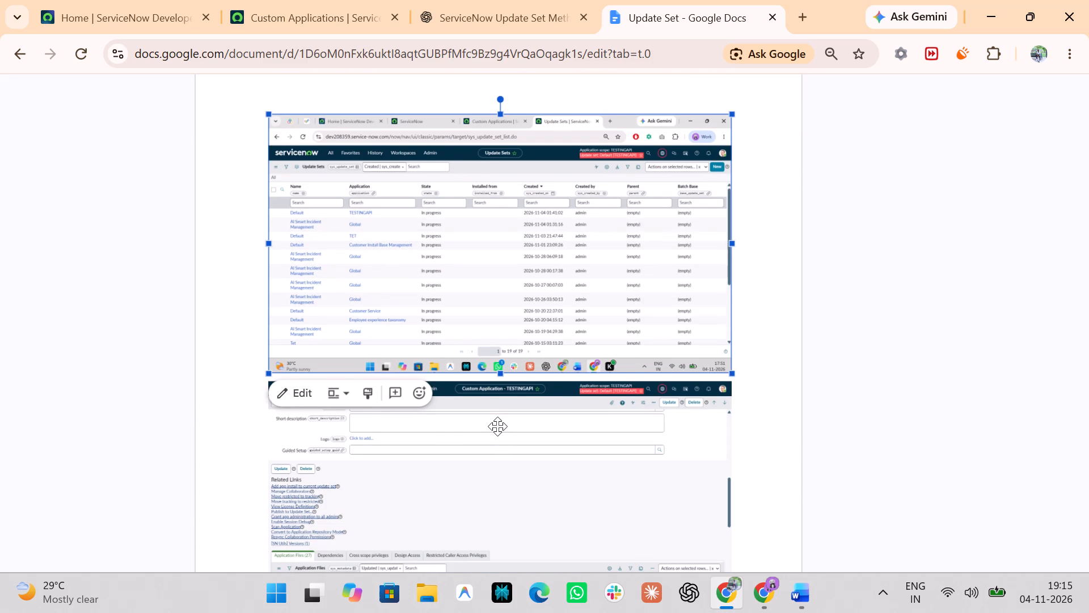
key("ctrl+x")
scroll(497, 426, "up", 1)
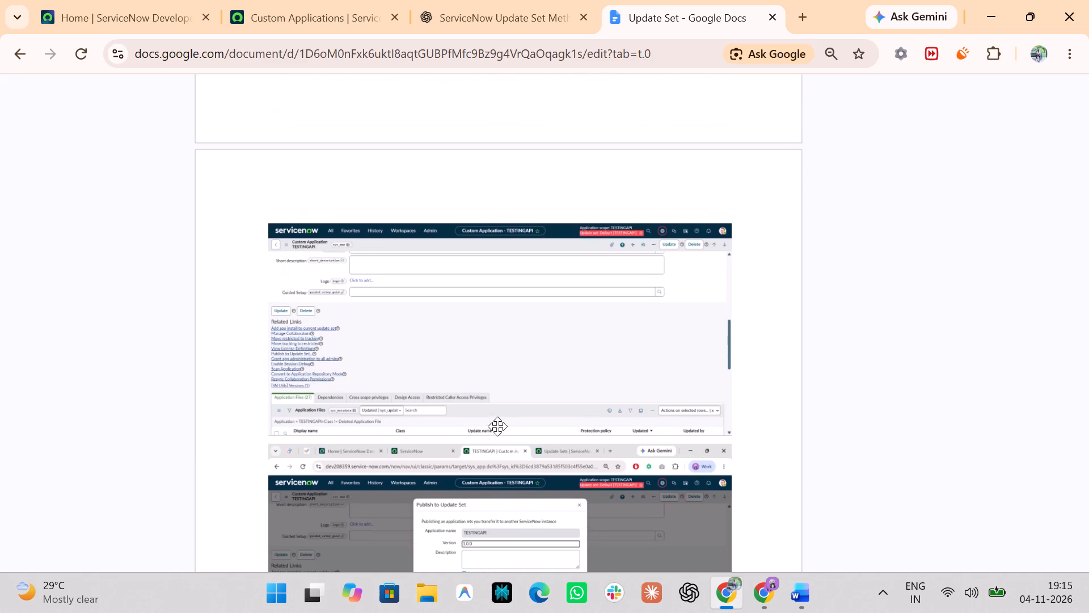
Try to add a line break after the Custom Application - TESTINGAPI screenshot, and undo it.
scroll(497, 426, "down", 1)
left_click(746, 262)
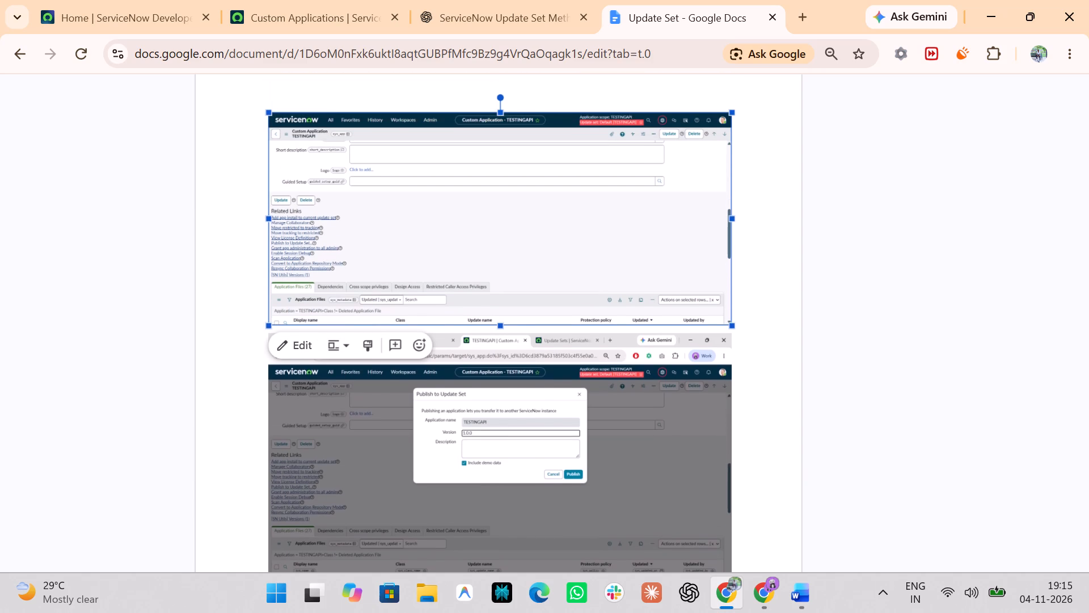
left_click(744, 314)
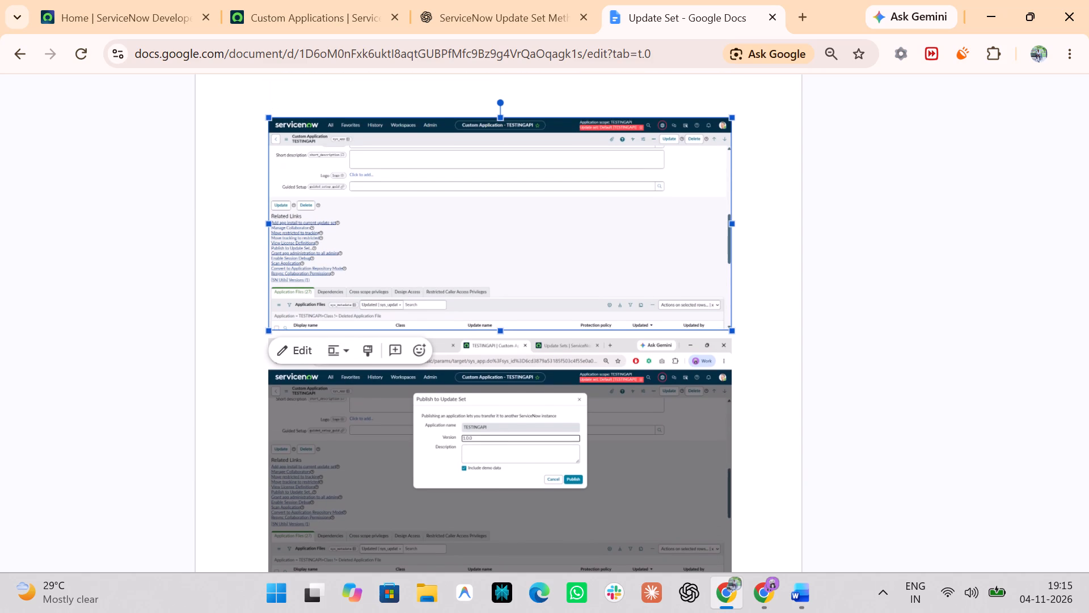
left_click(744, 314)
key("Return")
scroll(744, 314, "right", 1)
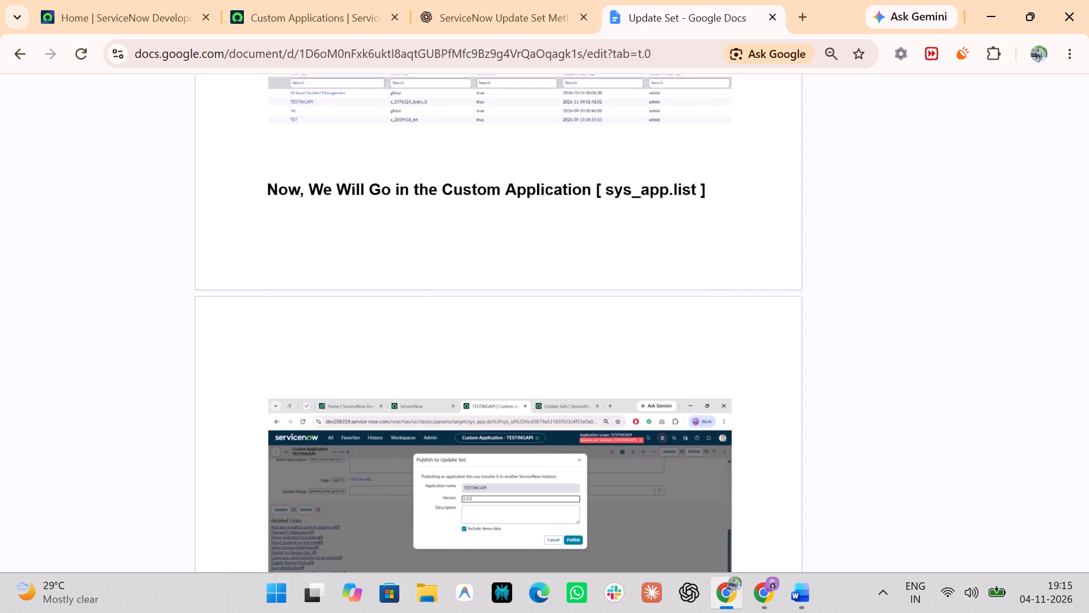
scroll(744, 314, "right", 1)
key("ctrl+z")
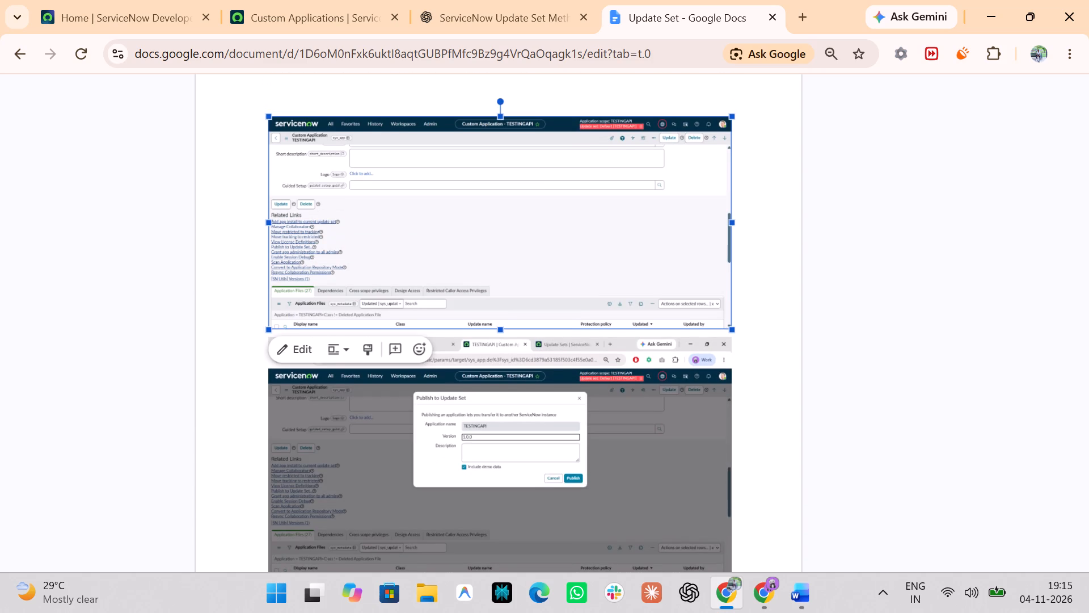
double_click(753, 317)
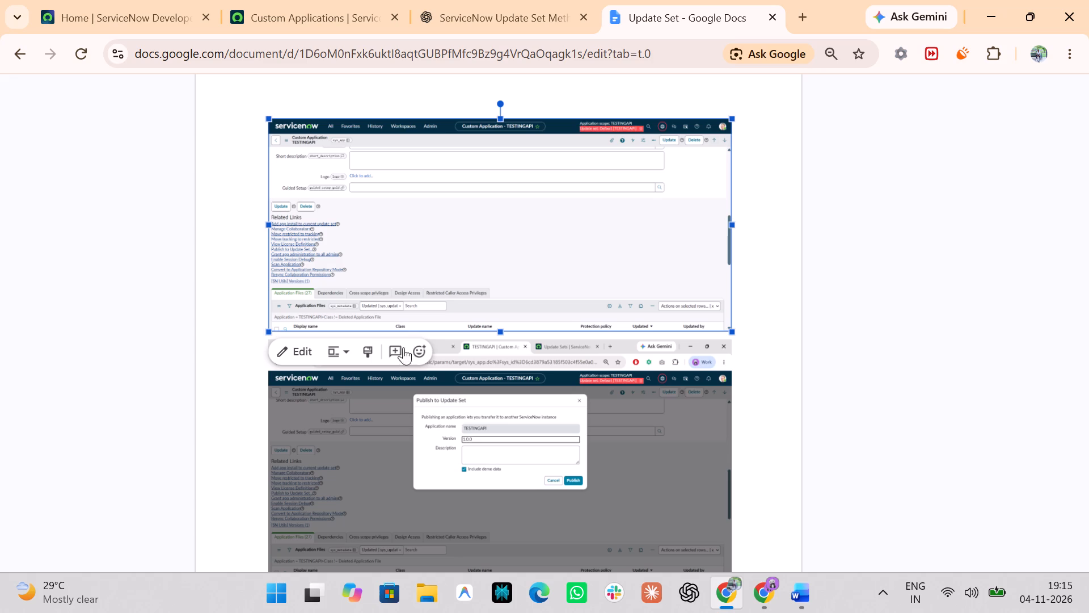
Shrink the Publish to Update Set screenshot slightly, keeping its proportions.
left_click(246, 367)
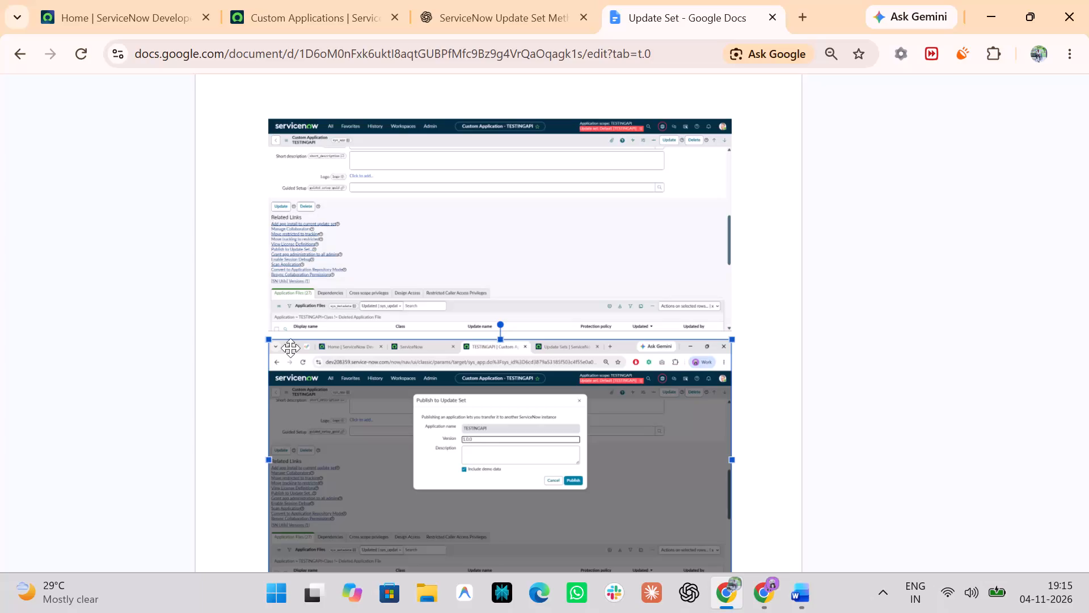
left_click_drag(268, 341, 335, 435)
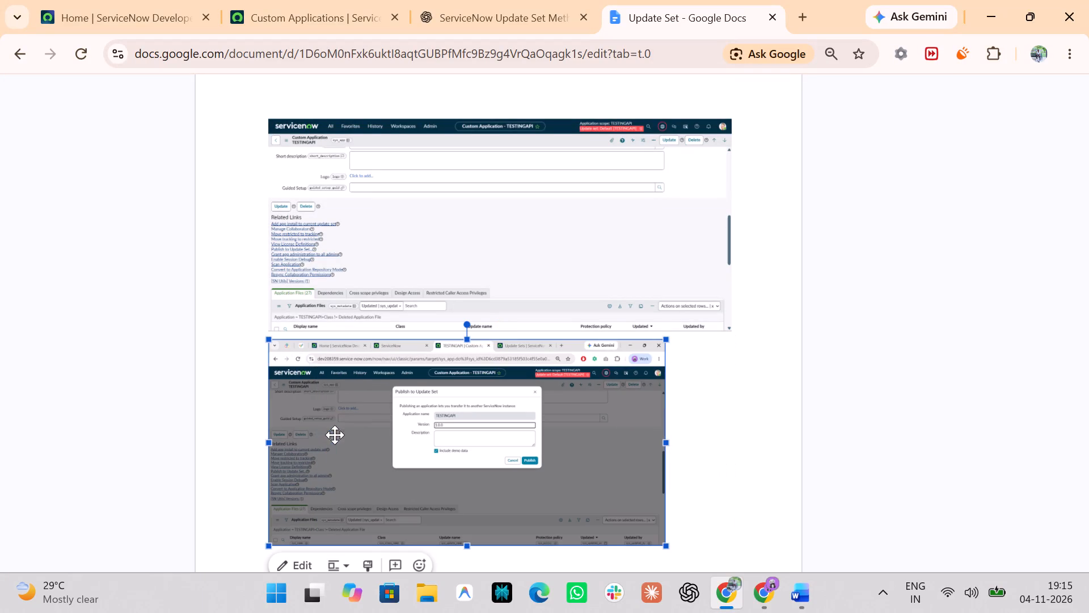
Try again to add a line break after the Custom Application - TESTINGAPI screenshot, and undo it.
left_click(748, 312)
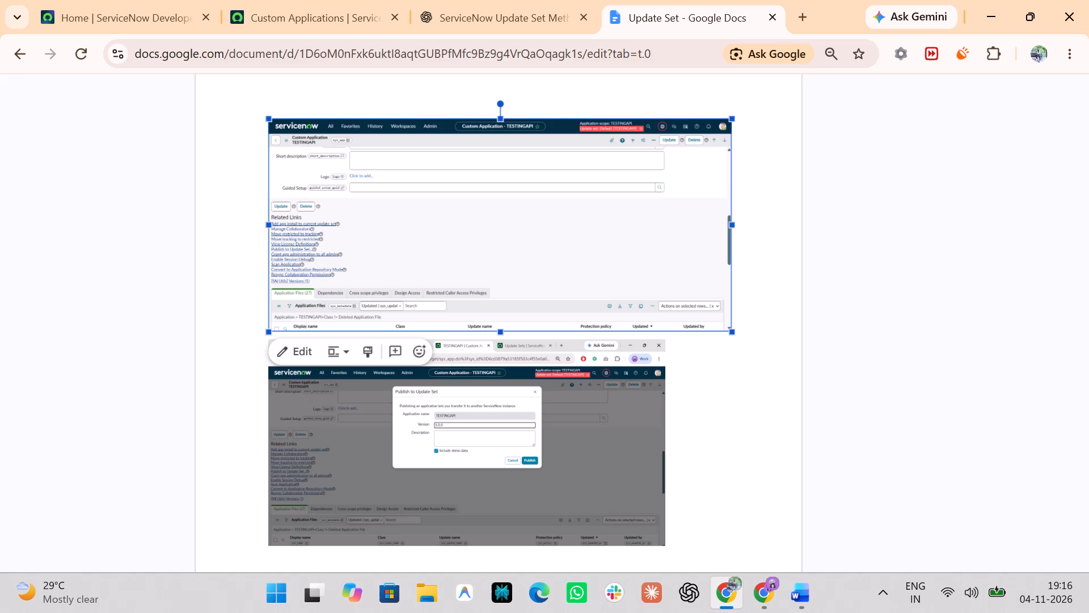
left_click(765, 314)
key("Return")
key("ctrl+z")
Reduce only the height of the Publish to Update Set screenshot, leaving its width as it is.
left_click(742, 339)
left_click(742, 339)
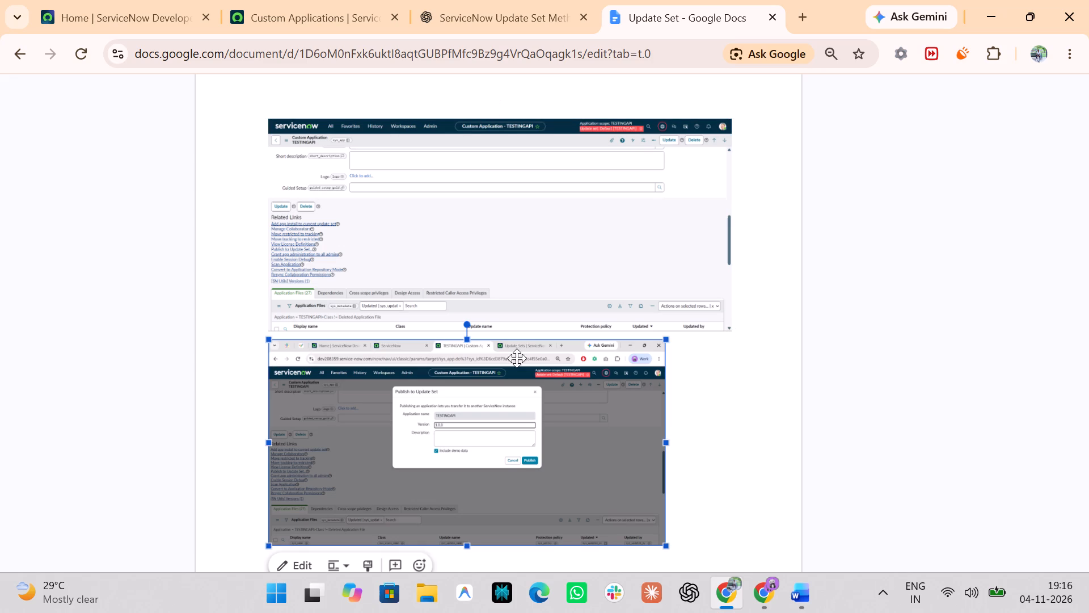
left_click_drag(468, 335, 467, 392)
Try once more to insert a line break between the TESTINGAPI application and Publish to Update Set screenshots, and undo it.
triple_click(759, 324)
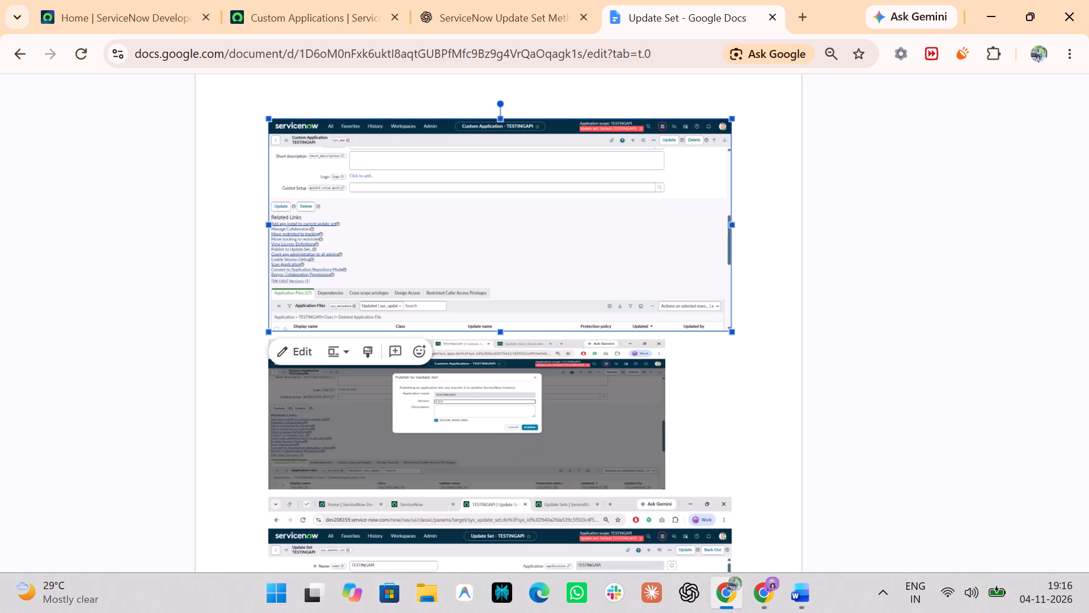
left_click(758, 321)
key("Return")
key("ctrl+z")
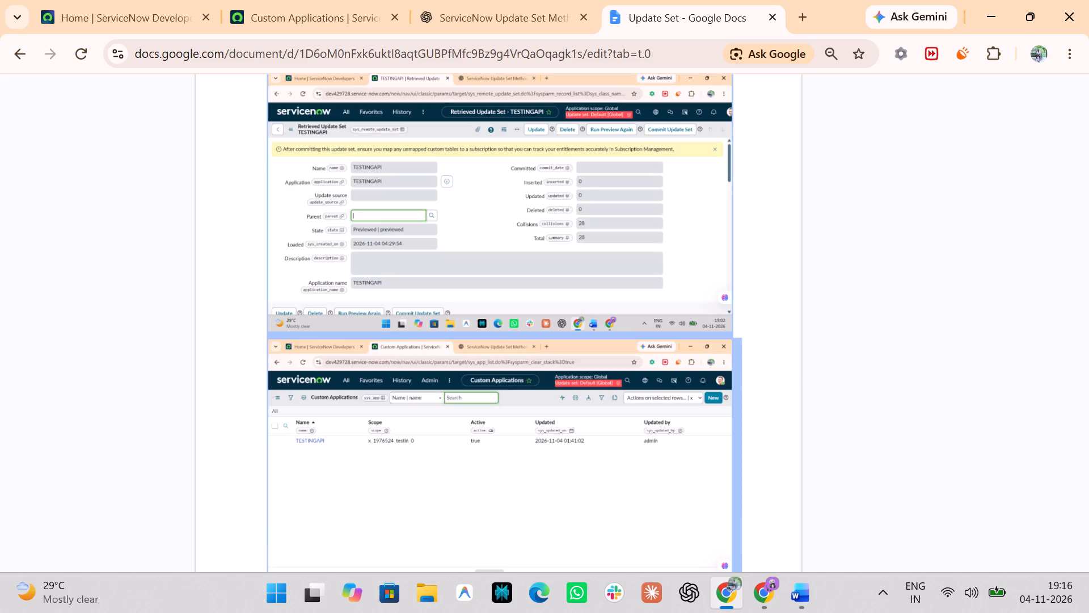
Add the caption "Now , We can See in the Related List" above the Custom Application - TESTINGAPI screenshot.
scroll(758, 321, "up", 10)
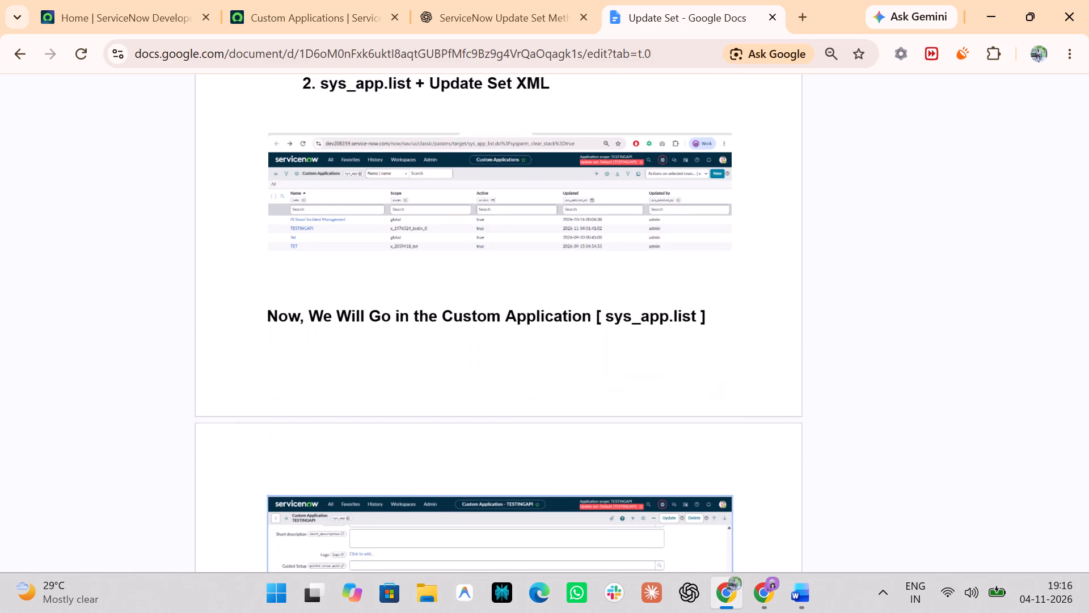
left_click(966, 259)
scroll(966, 259, "down", 1)
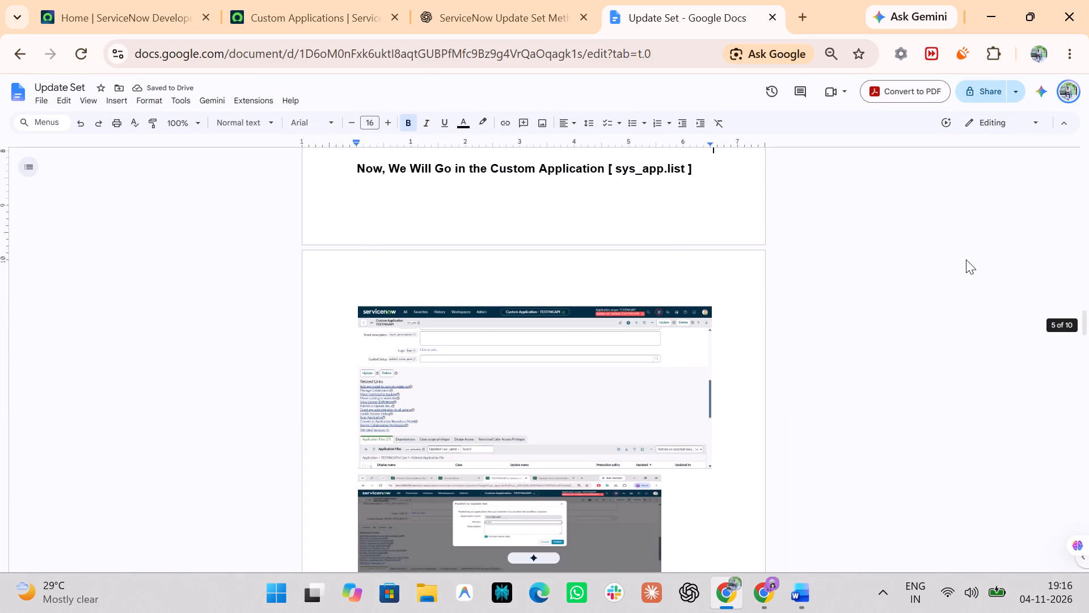
scroll(966, 259, "down", 1)
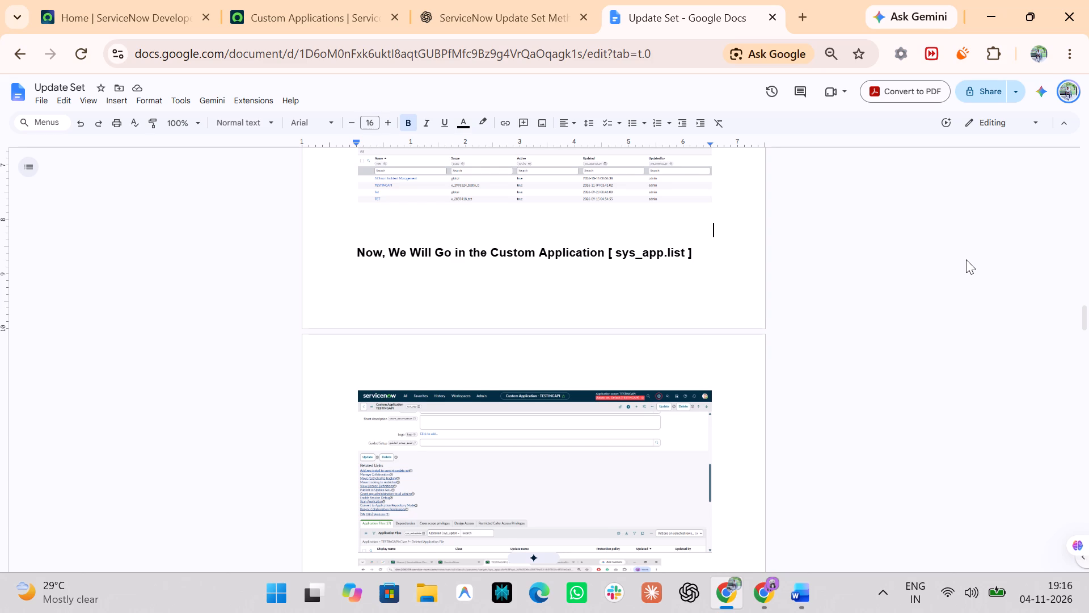
scroll(966, 259, "down", 1)
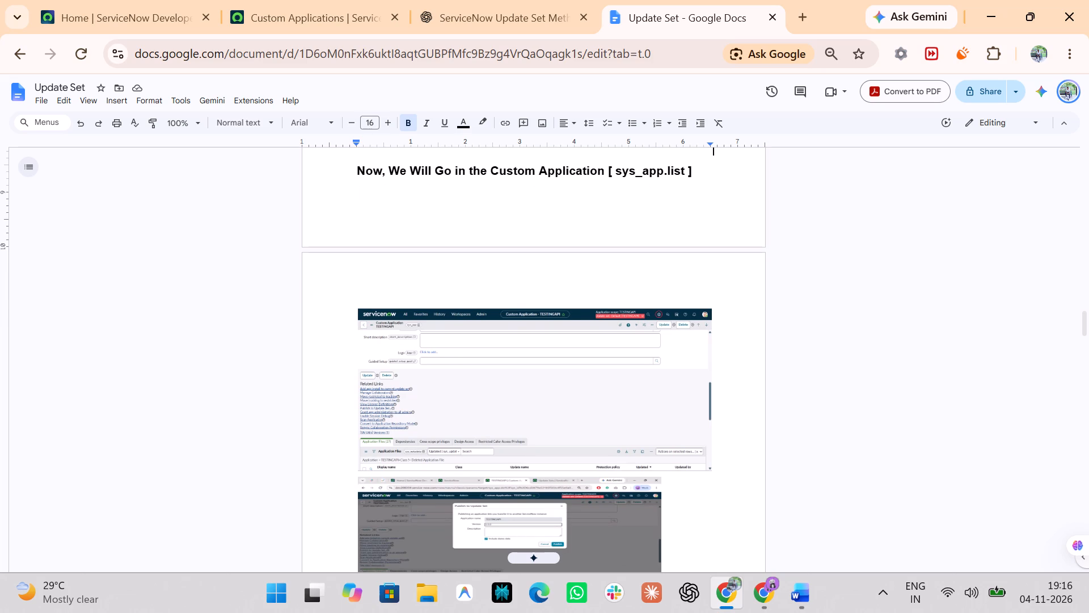
left_click(686, 272)
left_click(718, 189)
key("Return")
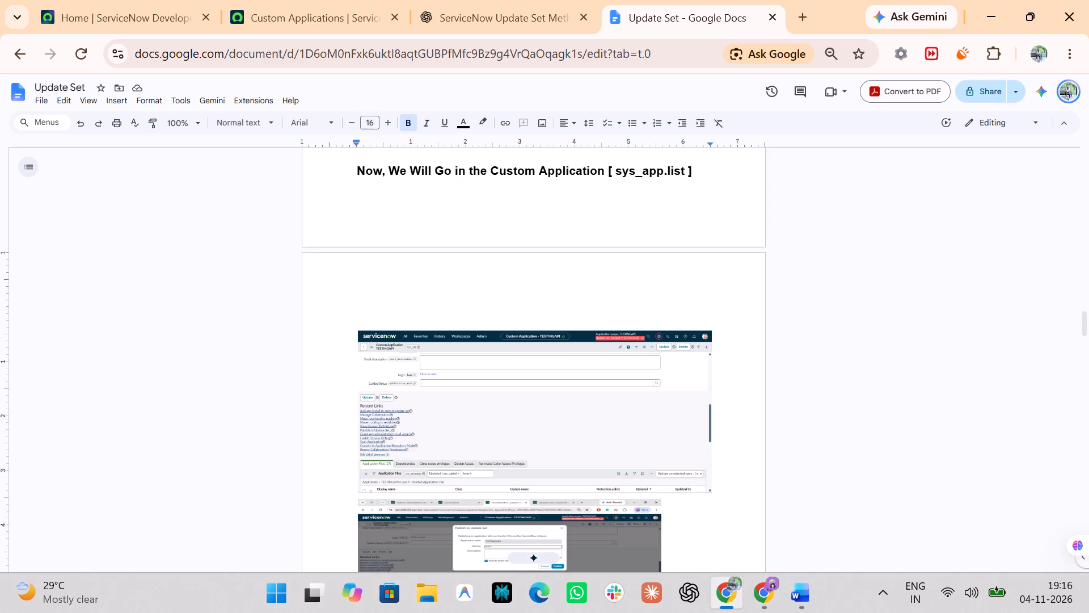
type("Now , We can Seen")
key("space")
key("BackSpace")
key("BackSpace")
key("space")
type("in the Re")
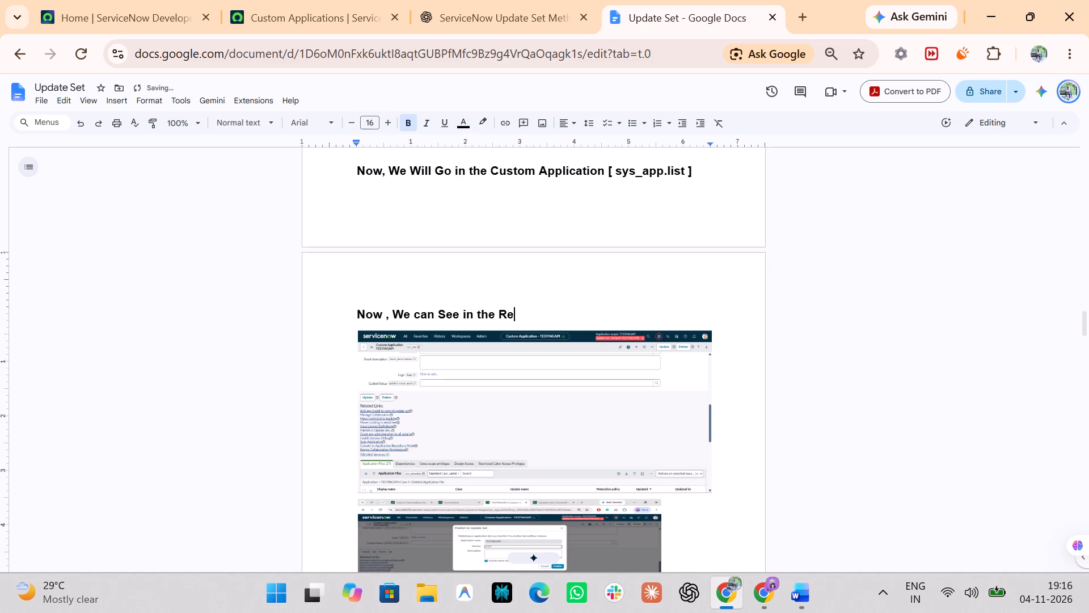
type("layed")
key("BackSpace")
key("BackSpace")
key("BackSpace")
type("ted List")
Add a second caption line reading "----> Publish To Update Set." below the Related List caption.
key("Return")
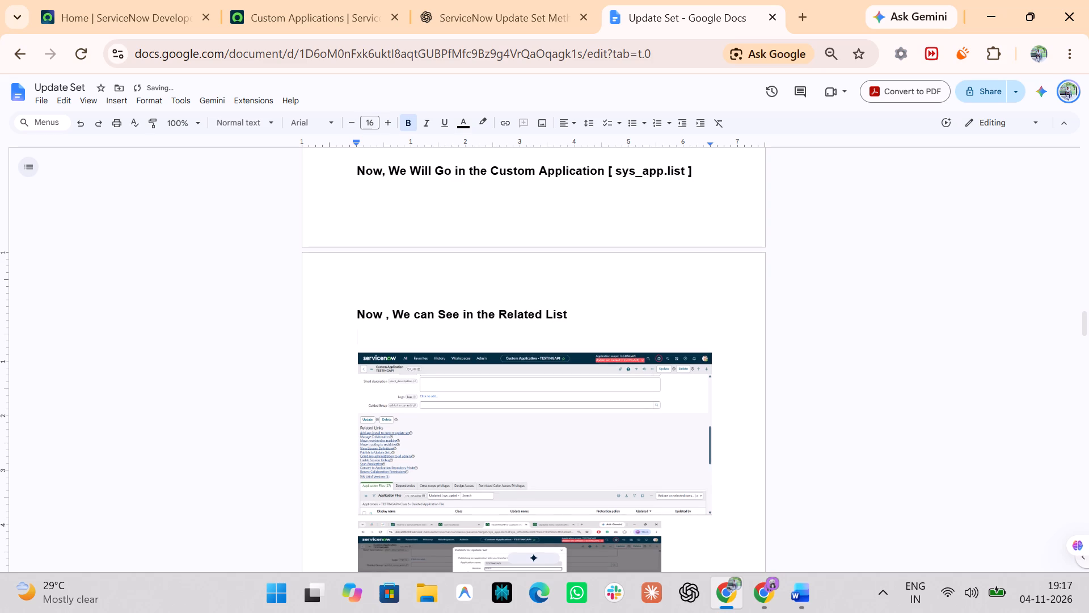
type("----> Punlish To")
key("space")
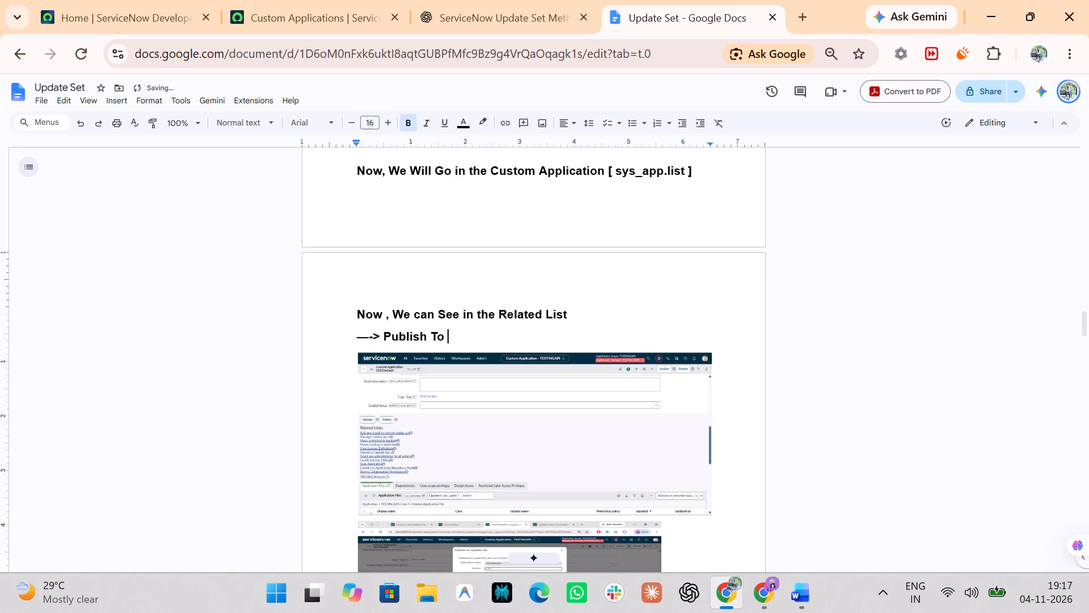
type("Update Set.")
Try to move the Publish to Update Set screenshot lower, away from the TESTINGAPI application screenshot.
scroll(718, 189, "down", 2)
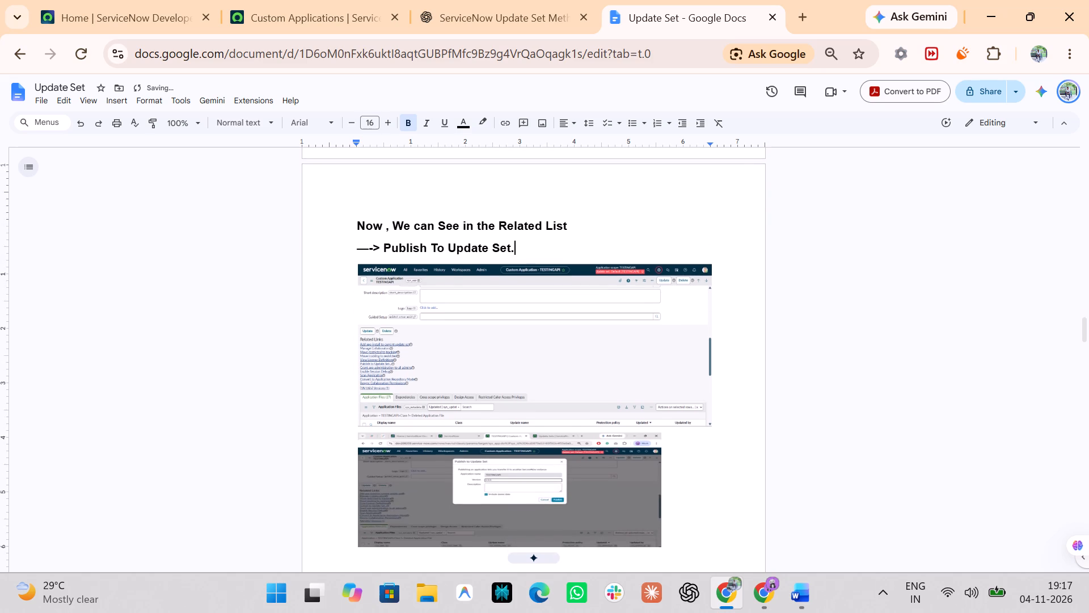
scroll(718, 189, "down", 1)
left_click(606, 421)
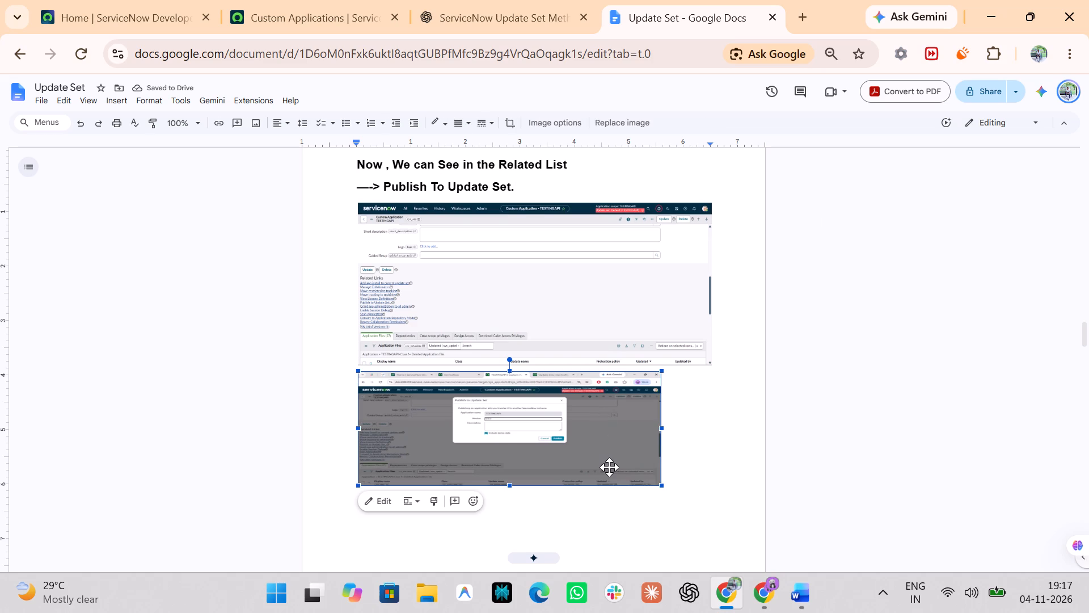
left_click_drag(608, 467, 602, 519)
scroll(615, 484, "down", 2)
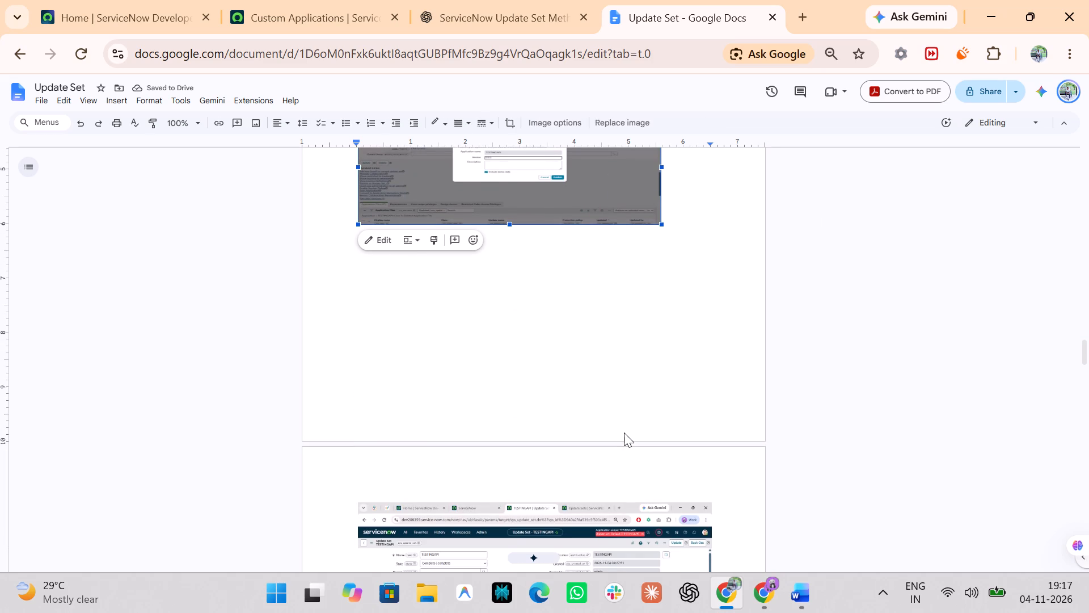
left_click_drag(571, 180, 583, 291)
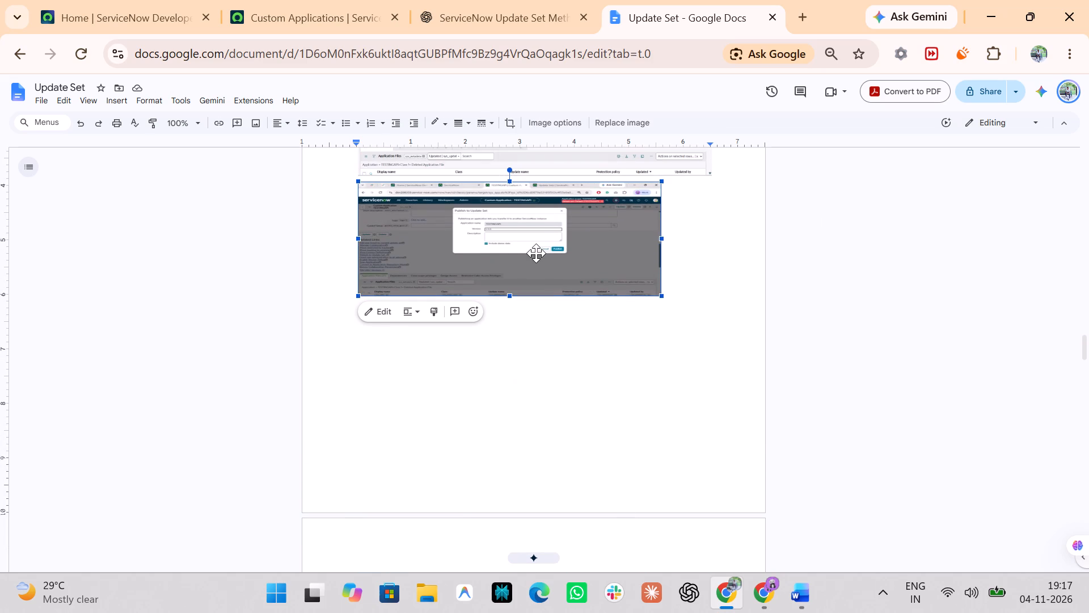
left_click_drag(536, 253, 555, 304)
Enlarge the Publish to Update Set screenshot proportionally until it is slightly wider than the TESTINGAPI screenshot above it.
left_click_drag(659, 295, 658, 321)
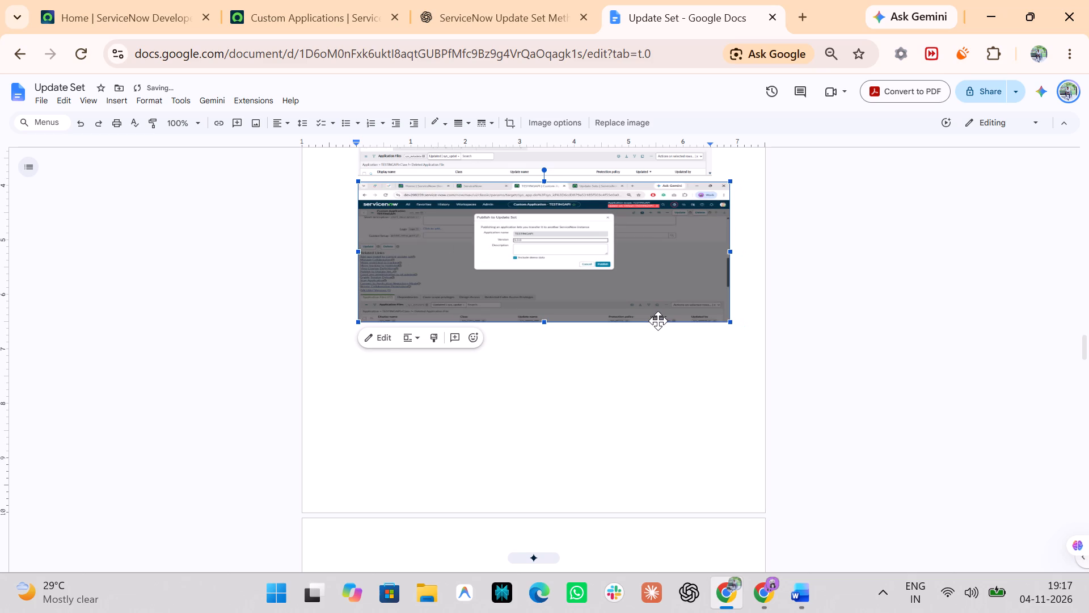
left_click(615, 391)
left_click(595, 275)
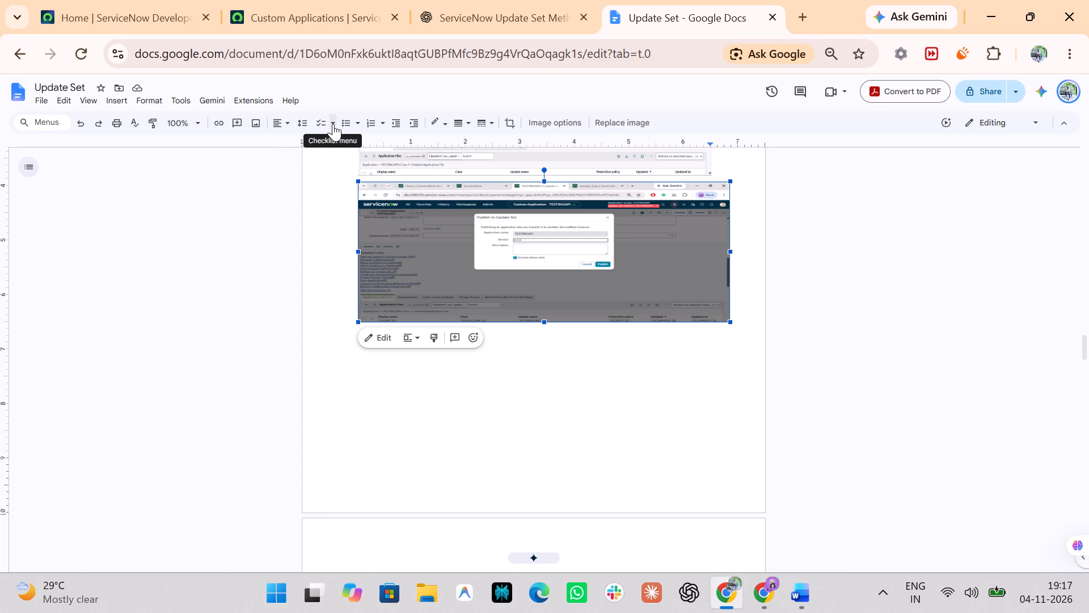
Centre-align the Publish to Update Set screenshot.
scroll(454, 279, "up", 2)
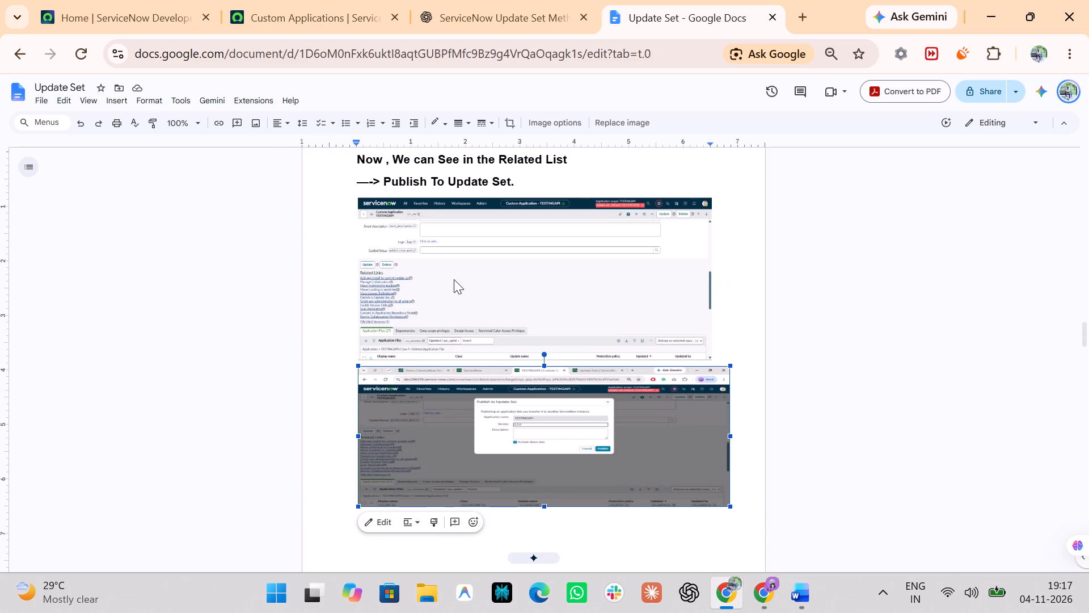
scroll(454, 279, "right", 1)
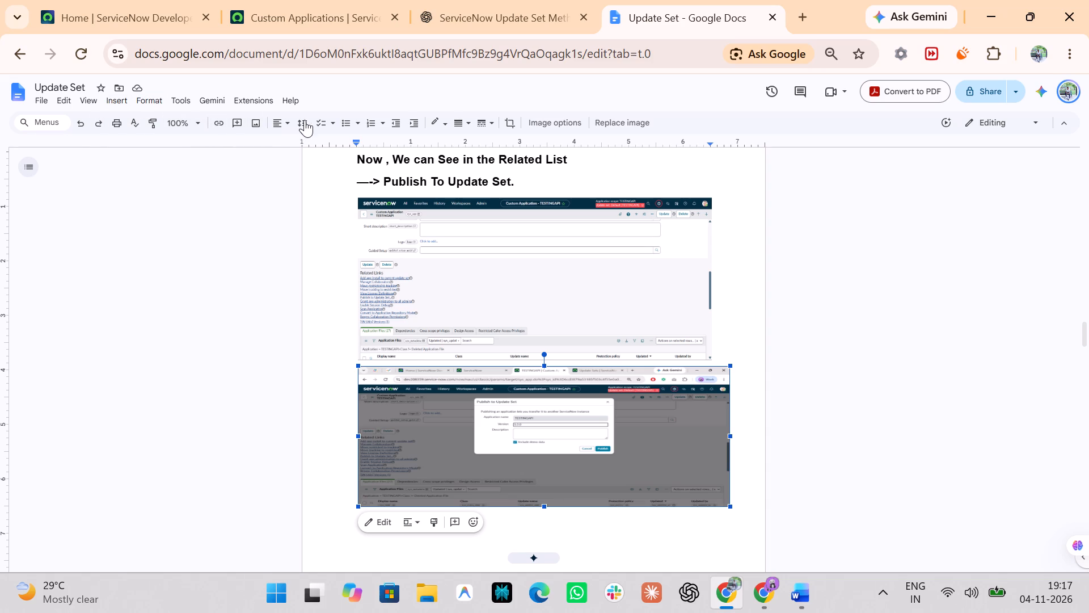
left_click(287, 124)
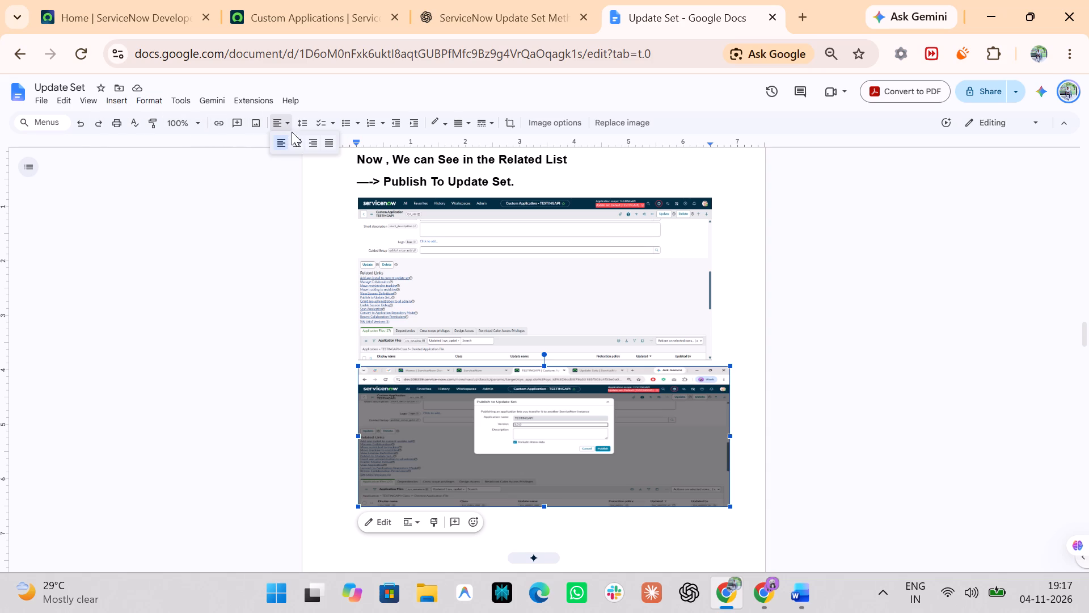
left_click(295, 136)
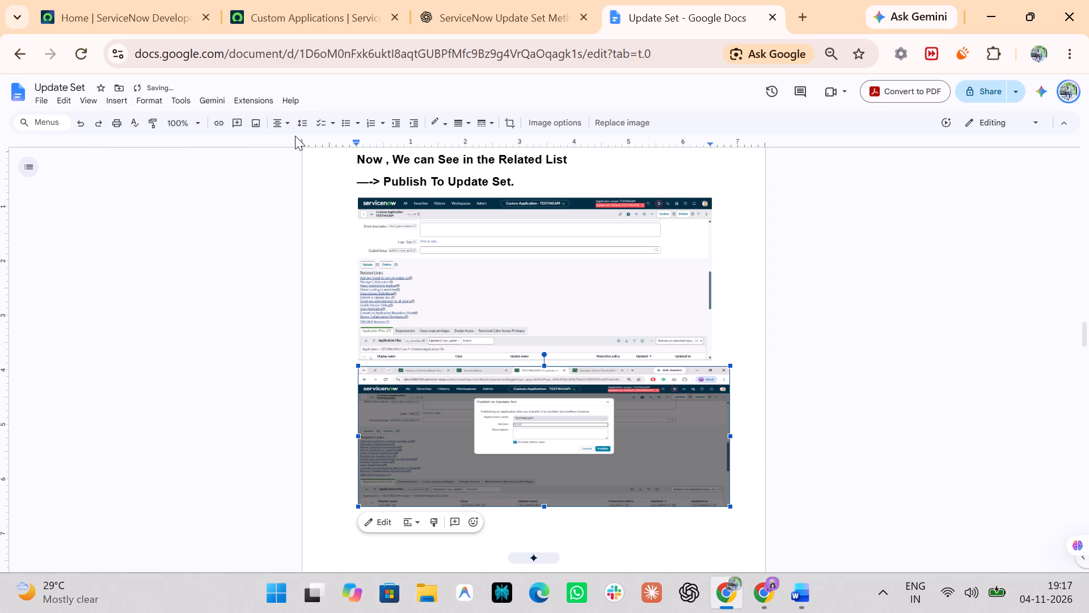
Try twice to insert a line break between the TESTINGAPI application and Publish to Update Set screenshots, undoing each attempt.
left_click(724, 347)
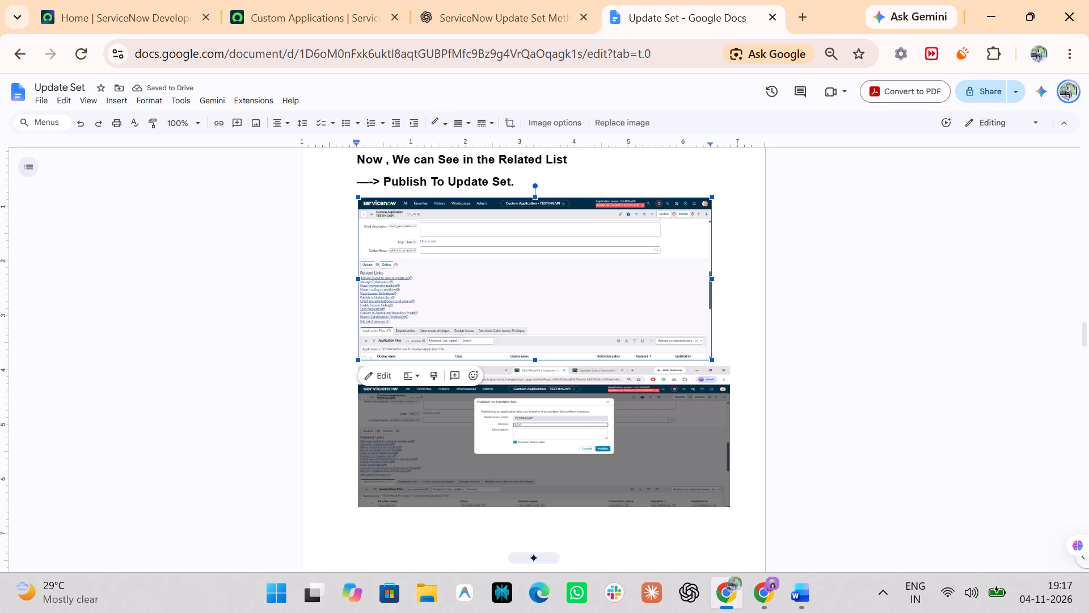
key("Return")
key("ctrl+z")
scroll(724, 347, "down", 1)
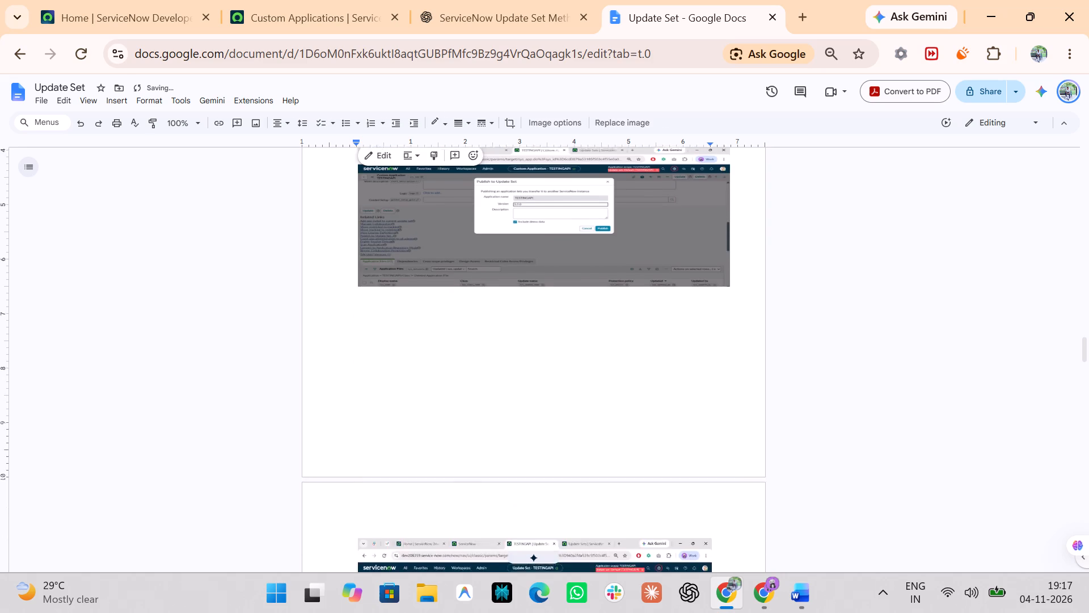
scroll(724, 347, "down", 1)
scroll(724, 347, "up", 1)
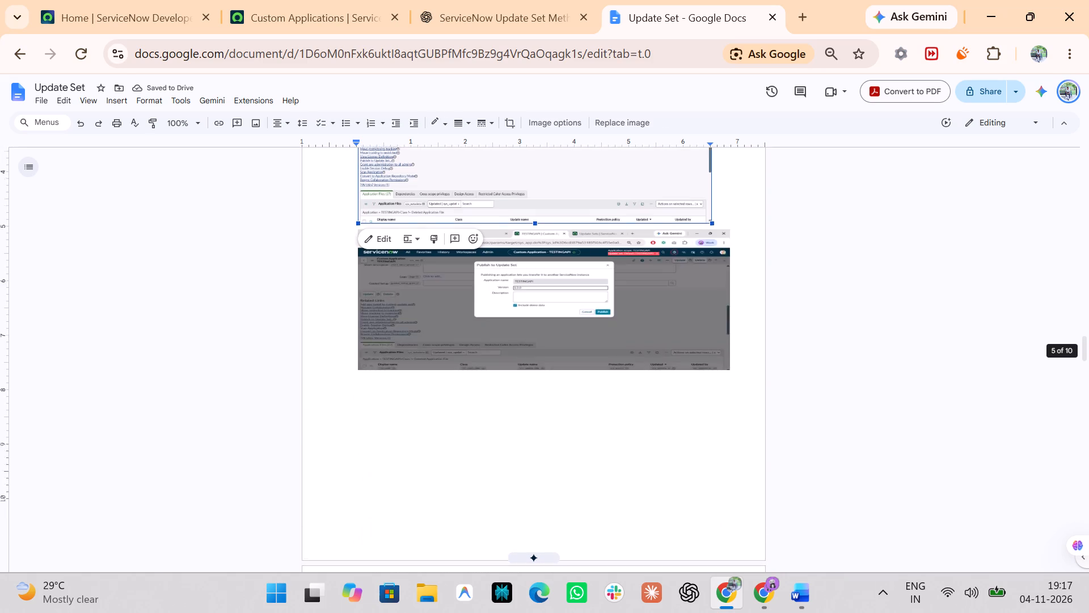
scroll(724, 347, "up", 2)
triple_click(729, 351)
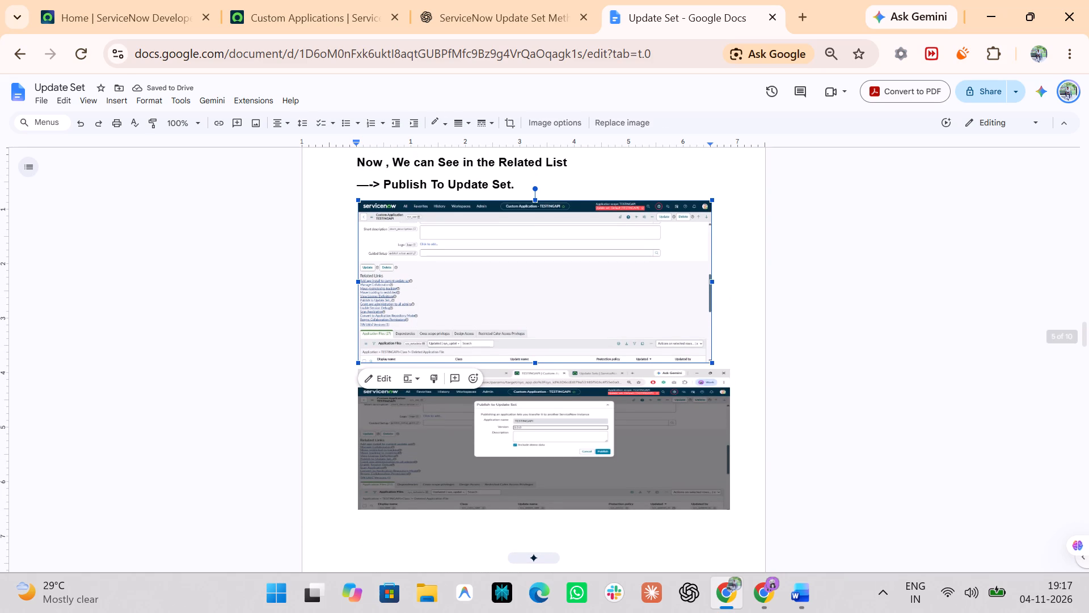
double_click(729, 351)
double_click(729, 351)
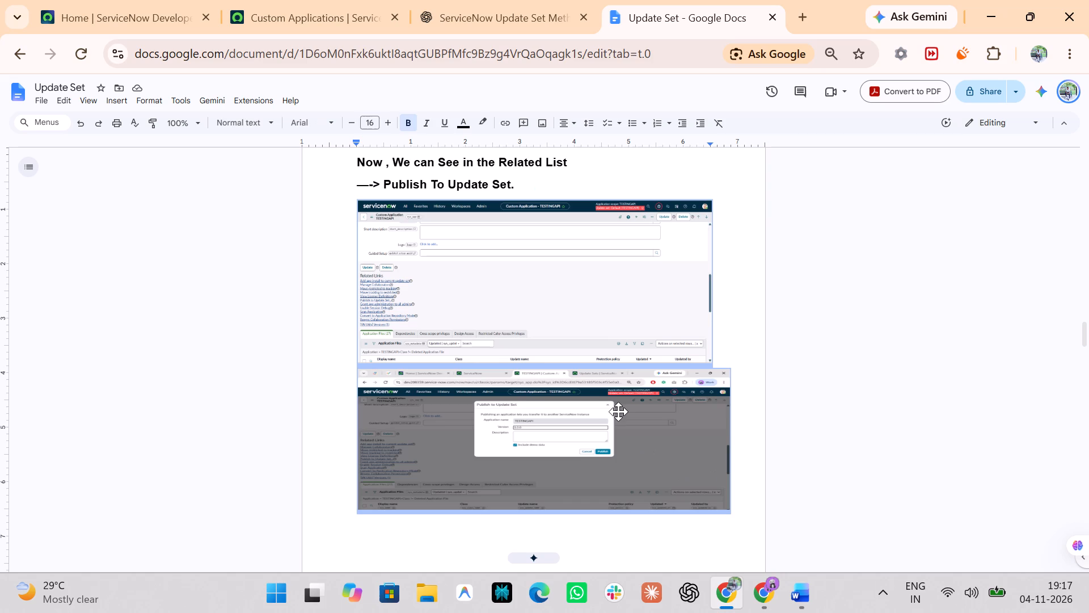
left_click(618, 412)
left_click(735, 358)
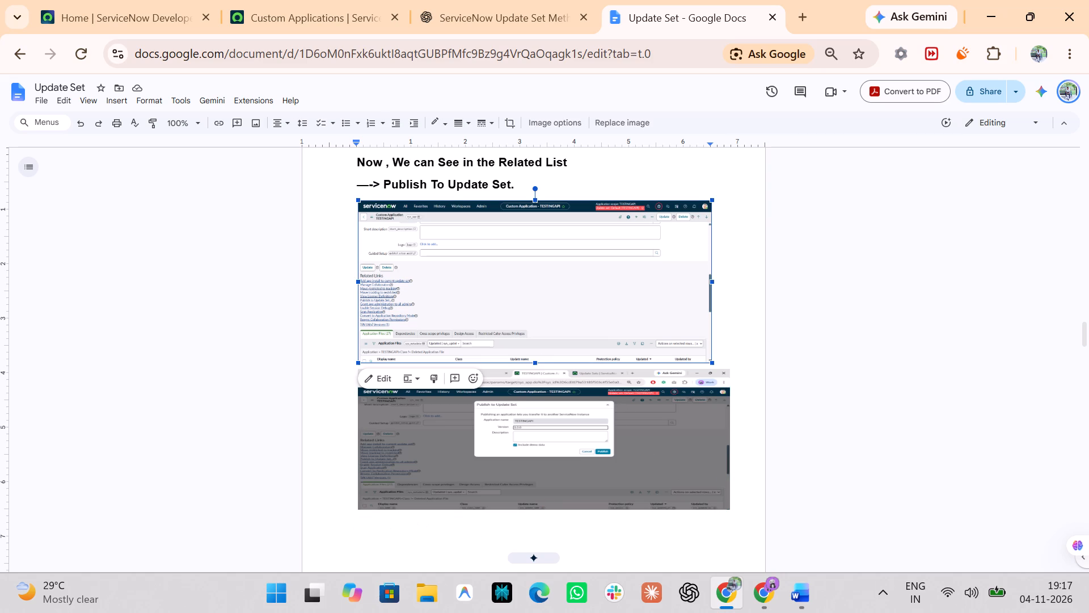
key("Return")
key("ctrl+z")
Insert a blank line between the "Publish To Update Set." caption and the TESTINGAPI application screenshot.
left_click(529, 184)
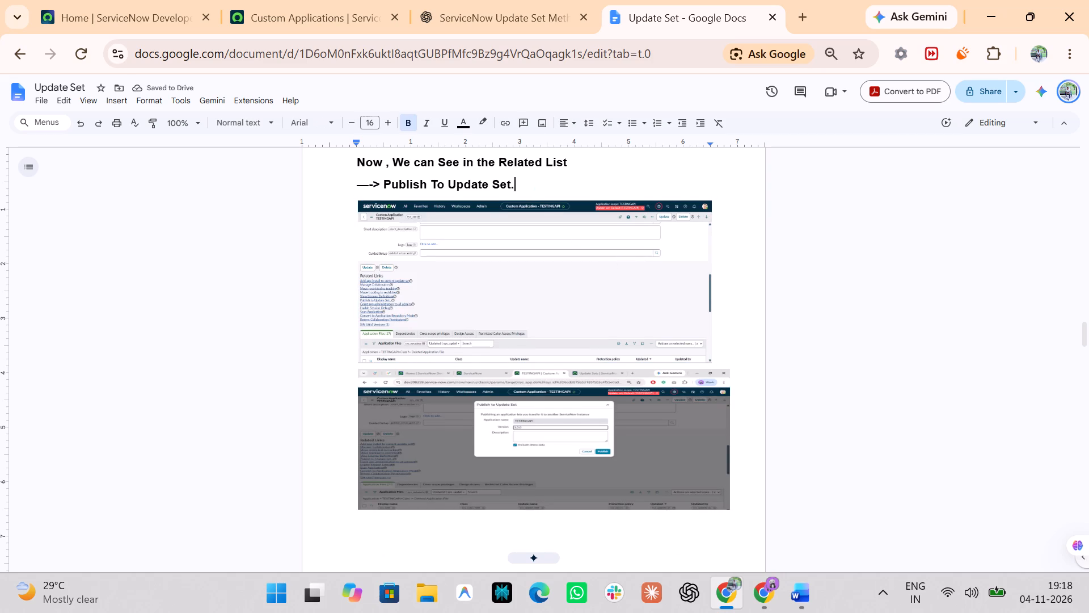
key("Return")
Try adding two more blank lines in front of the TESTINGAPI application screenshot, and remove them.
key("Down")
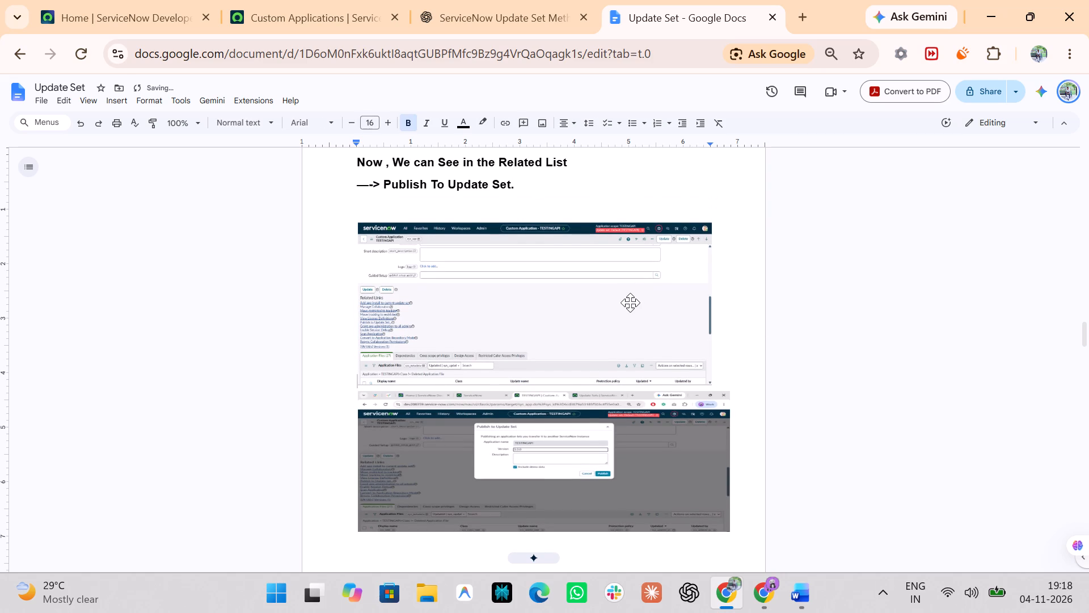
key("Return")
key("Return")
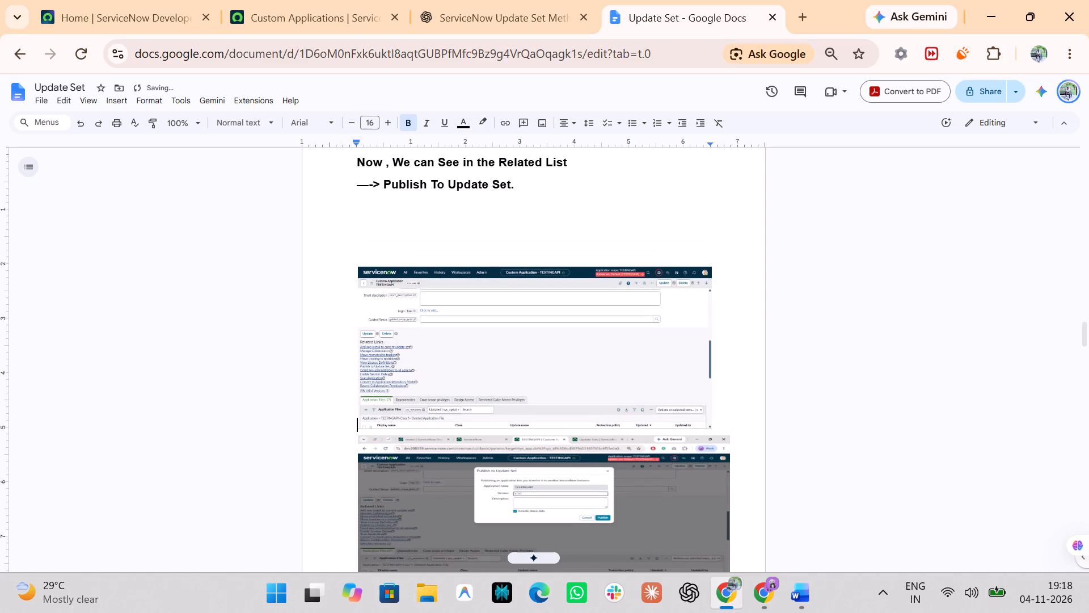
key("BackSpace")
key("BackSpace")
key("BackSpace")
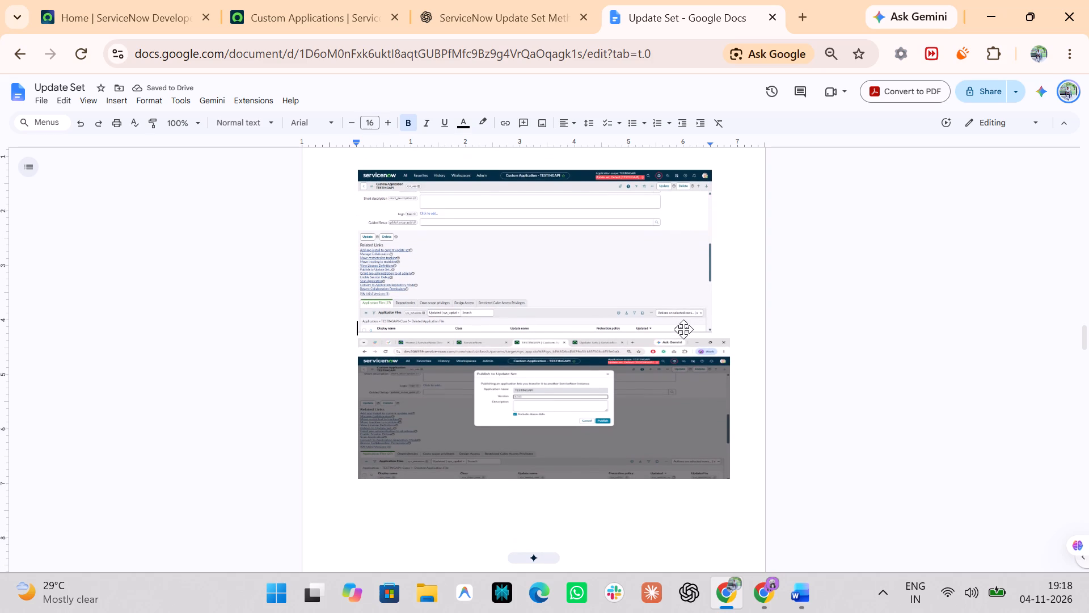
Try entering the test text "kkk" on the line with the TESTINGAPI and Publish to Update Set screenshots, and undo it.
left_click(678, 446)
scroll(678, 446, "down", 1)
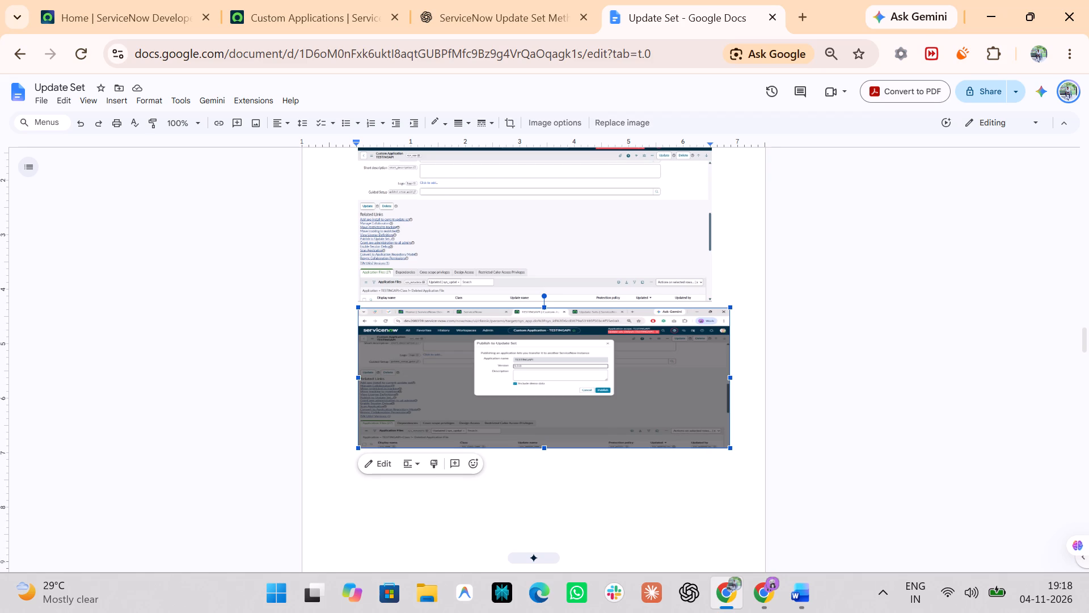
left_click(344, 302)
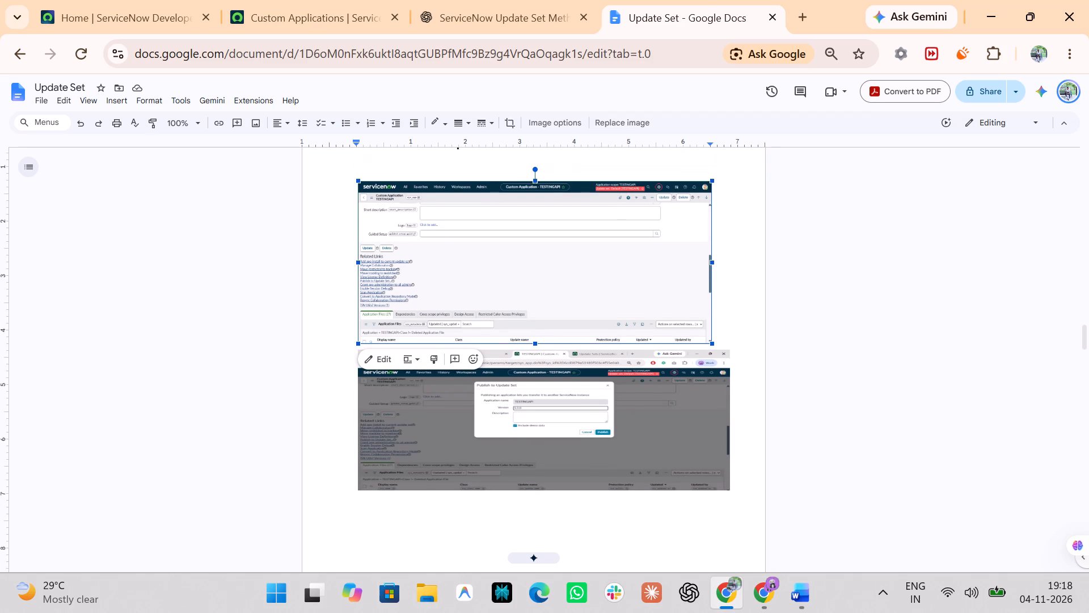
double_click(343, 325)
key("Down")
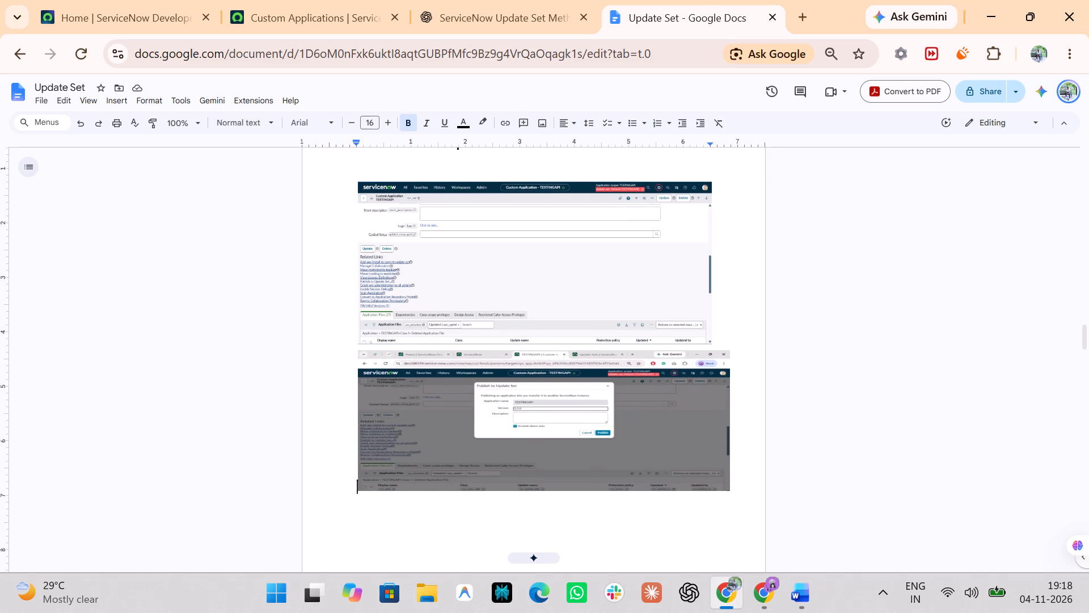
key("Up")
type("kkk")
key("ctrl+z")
Remove the blank line between the "Publish To Update Set." caption and the TESTINGAPI application screenshot.
key("BackSpace")
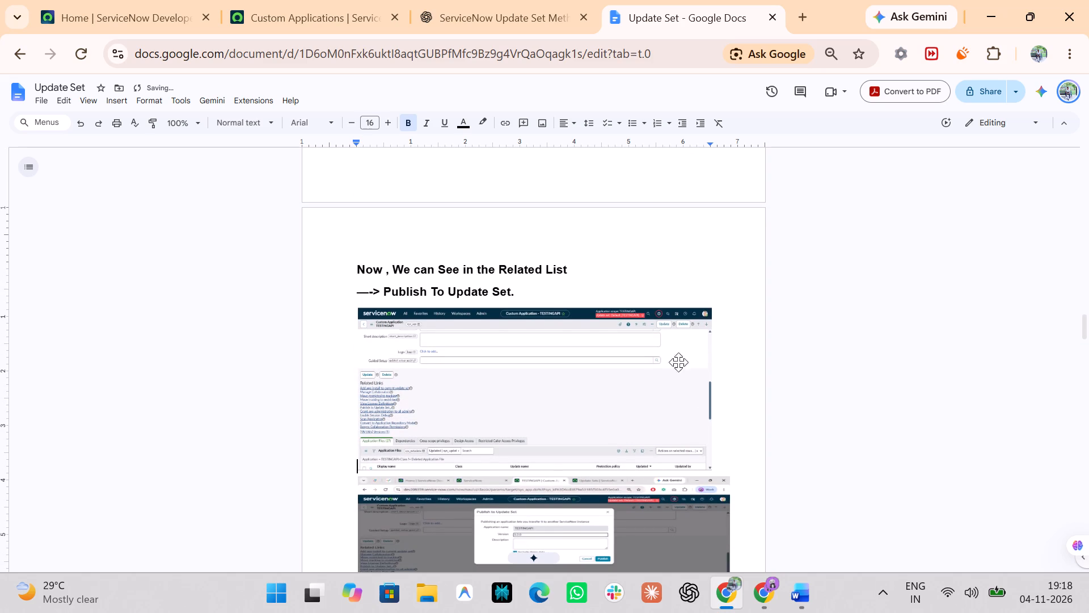
Overwrite the Publish to Update Set dialog screenshot with the test text "sxx" and erase that text.
scroll(726, 442, "down", 2)
left_click(410, 504)
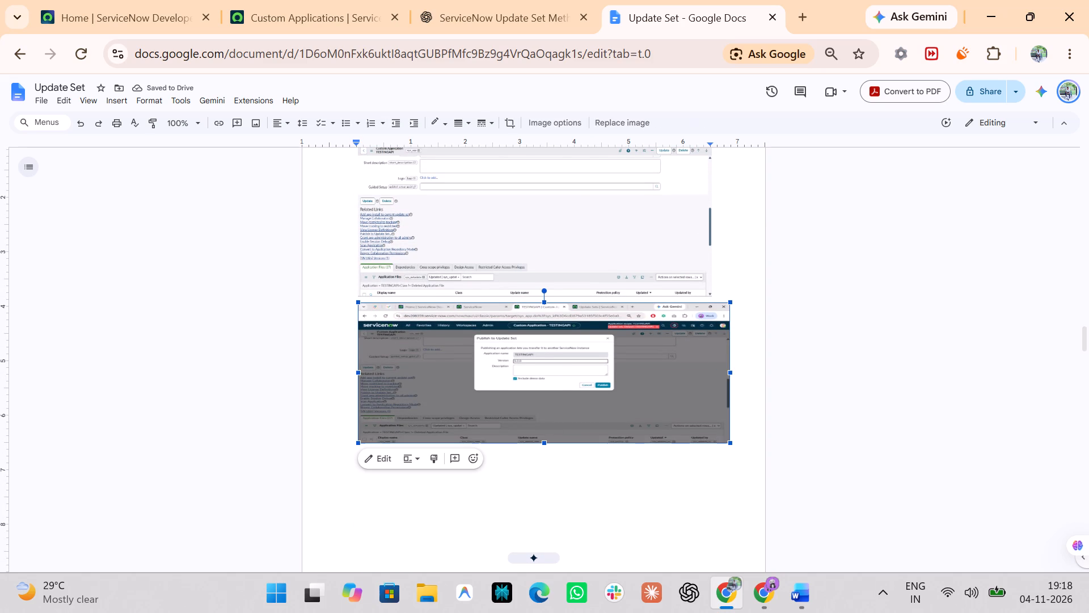
double_click(345, 501)
left_click(640, 479)
left_click(423, 530)
key("s")
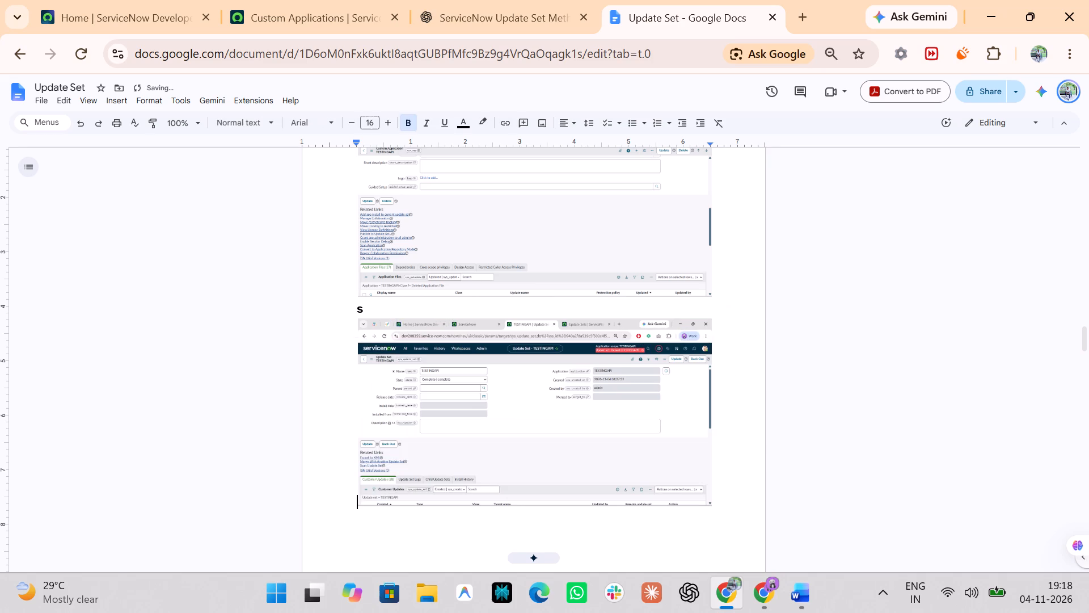
scroll(423, 530, "up", 1)
key("x")
scroll(423, 530, "down", 1)
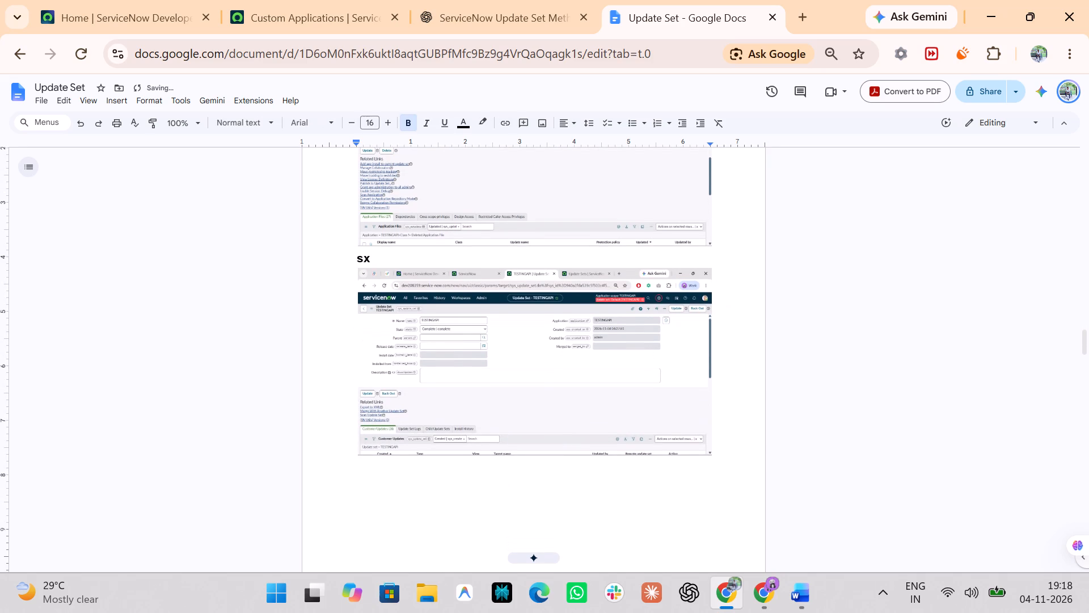
key("x")
key("BackSpace")
key("BackSpace")
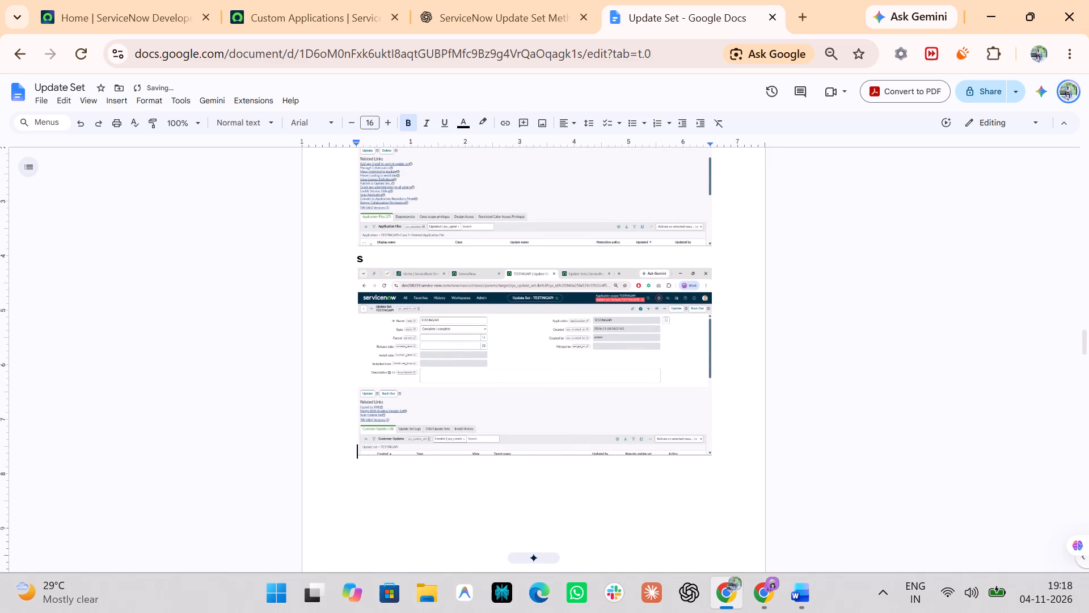
key("BackSpace")
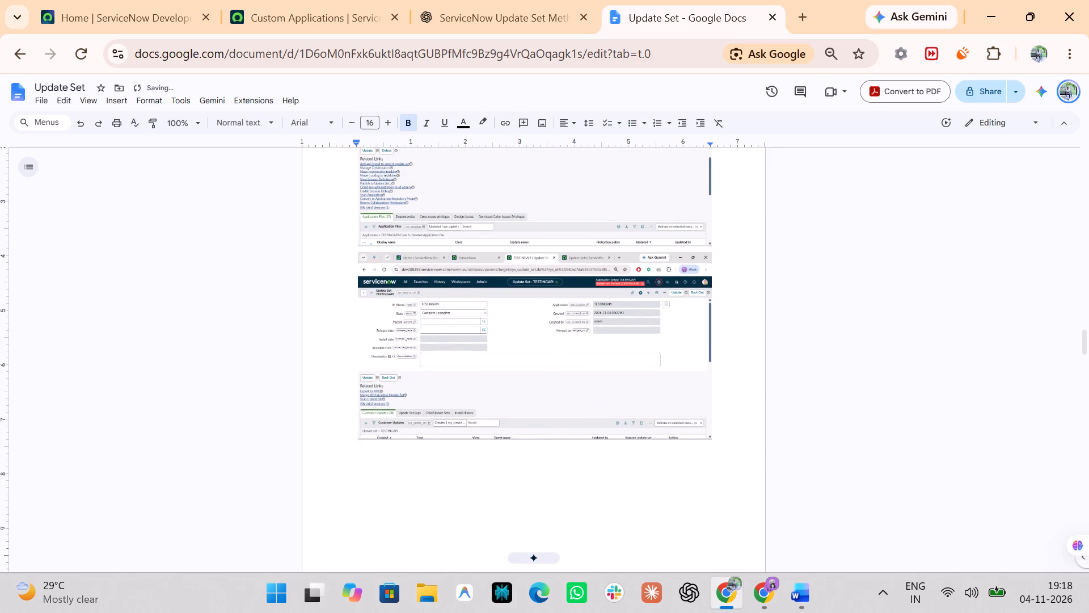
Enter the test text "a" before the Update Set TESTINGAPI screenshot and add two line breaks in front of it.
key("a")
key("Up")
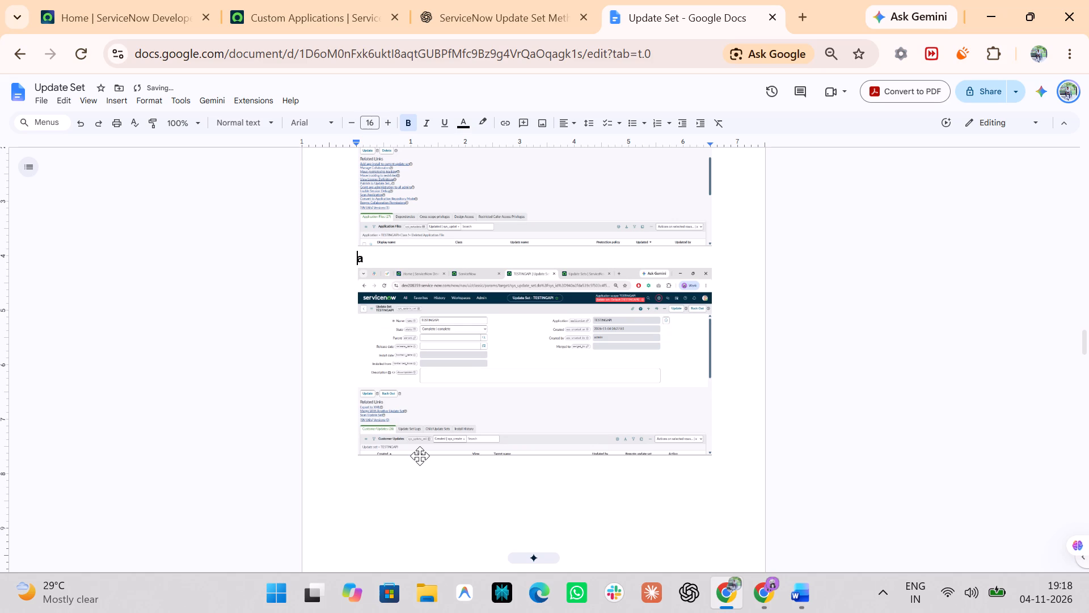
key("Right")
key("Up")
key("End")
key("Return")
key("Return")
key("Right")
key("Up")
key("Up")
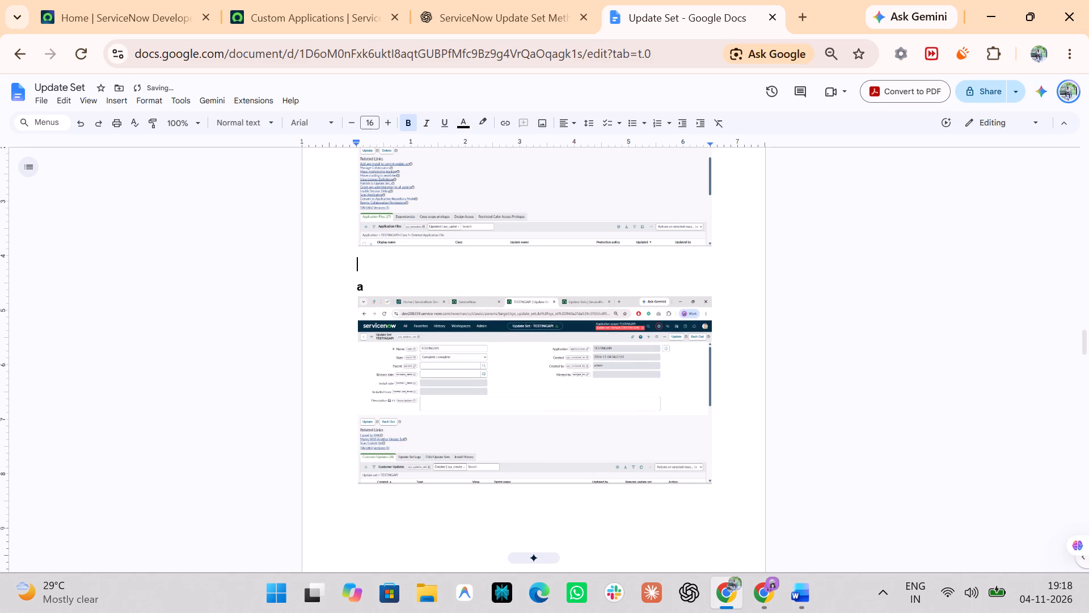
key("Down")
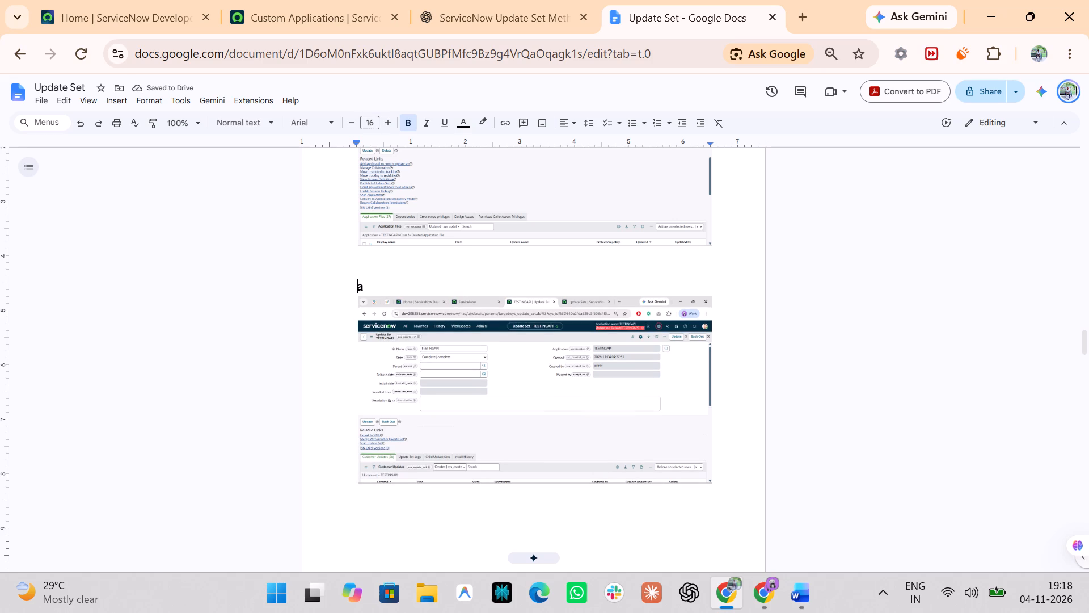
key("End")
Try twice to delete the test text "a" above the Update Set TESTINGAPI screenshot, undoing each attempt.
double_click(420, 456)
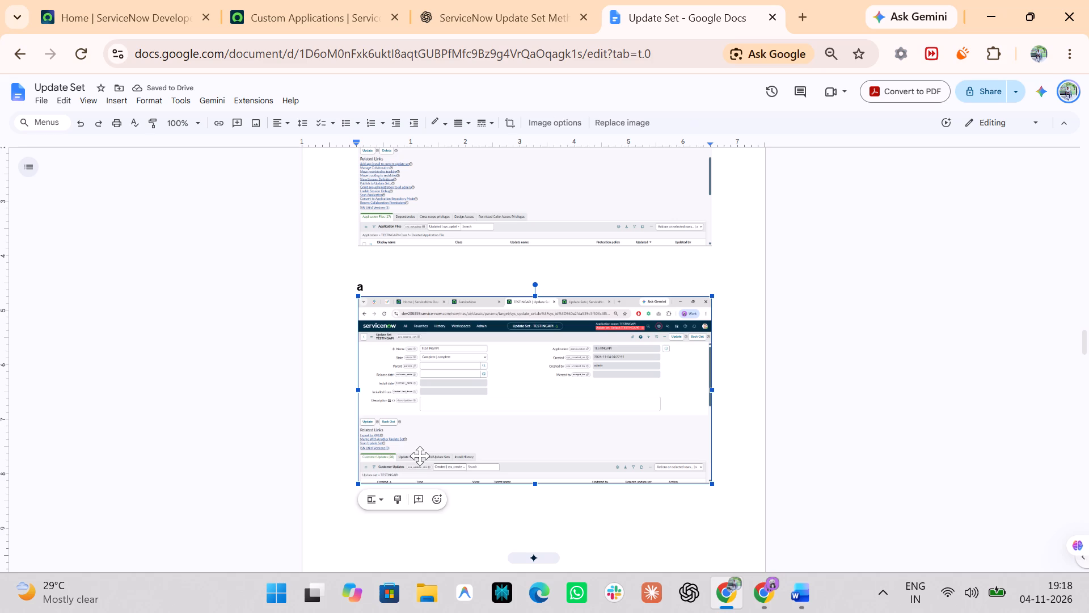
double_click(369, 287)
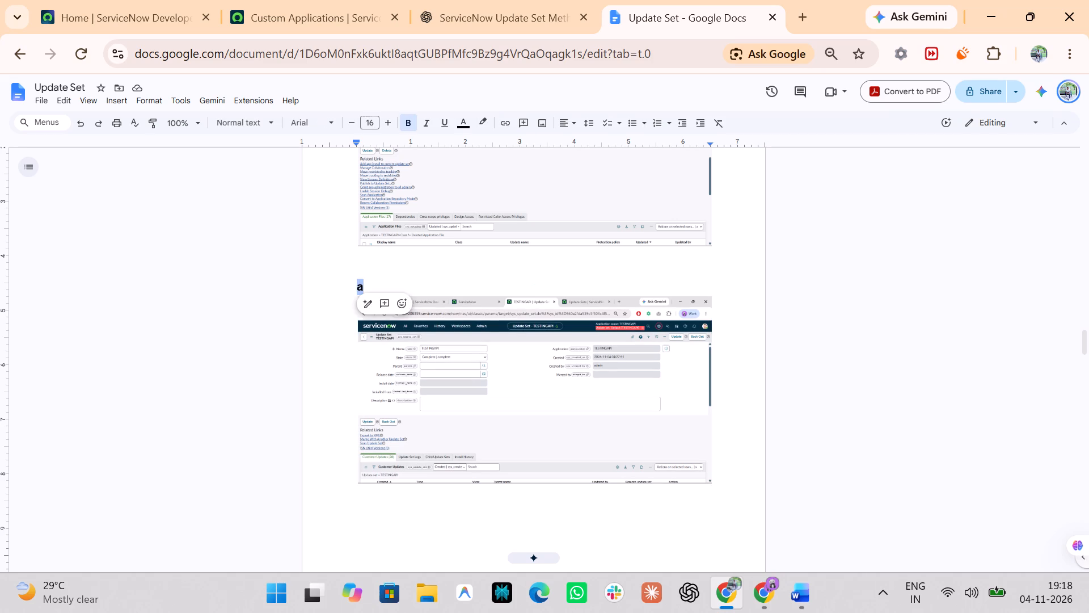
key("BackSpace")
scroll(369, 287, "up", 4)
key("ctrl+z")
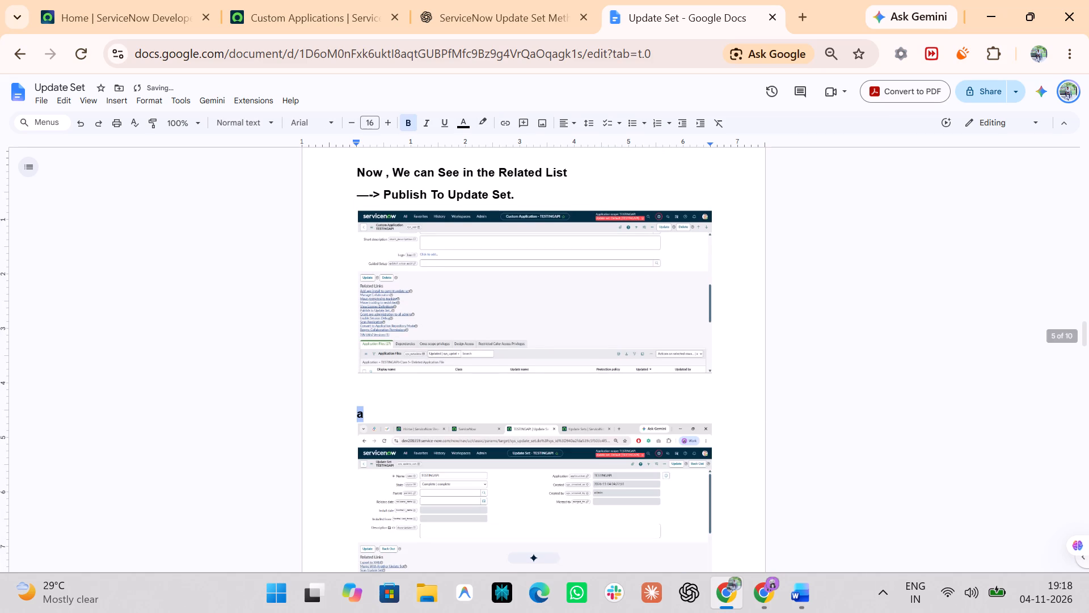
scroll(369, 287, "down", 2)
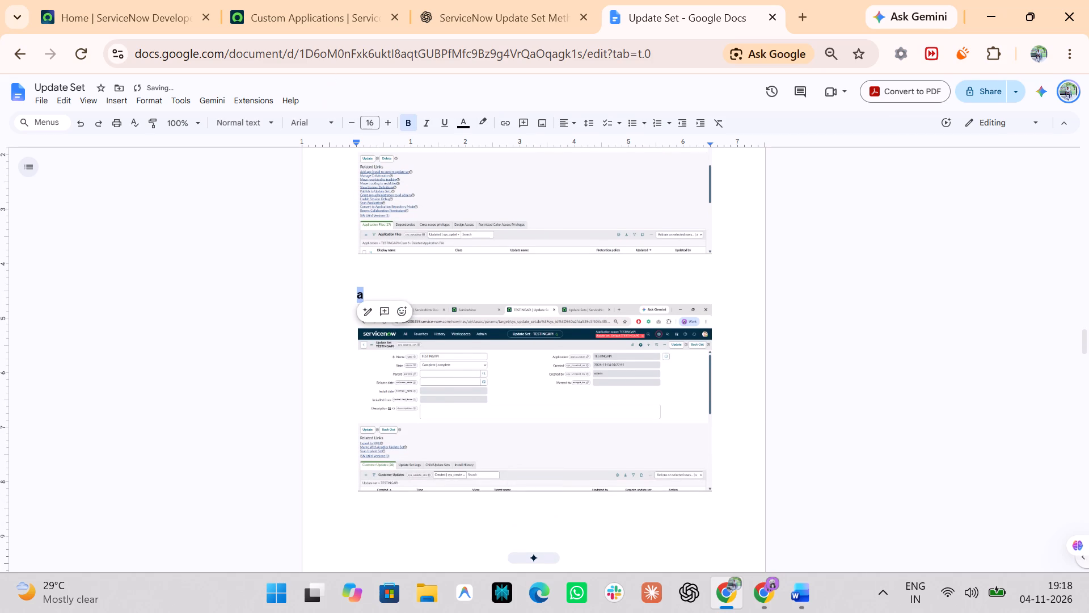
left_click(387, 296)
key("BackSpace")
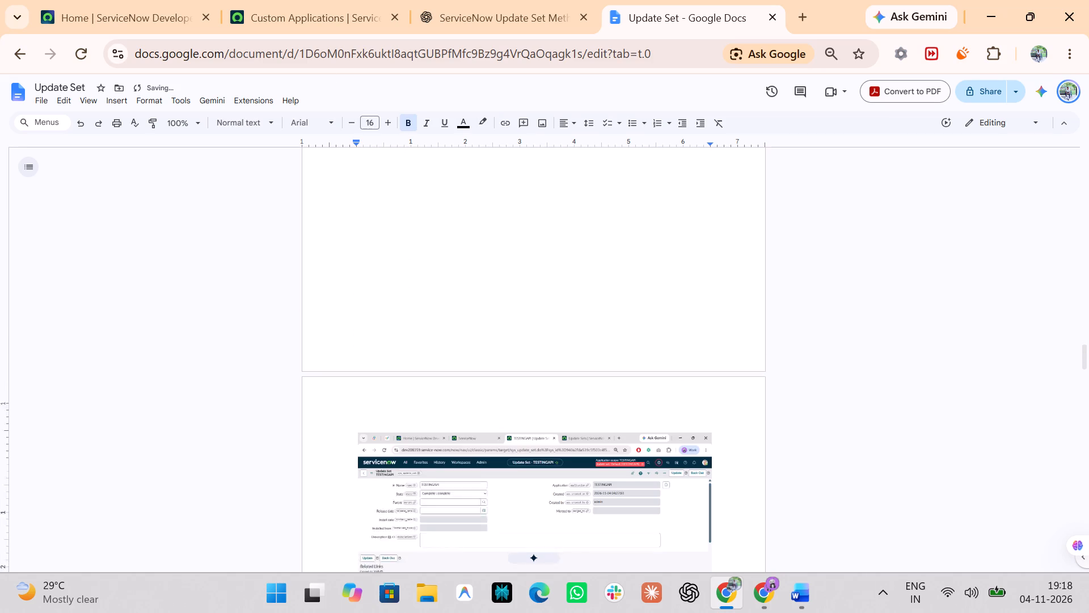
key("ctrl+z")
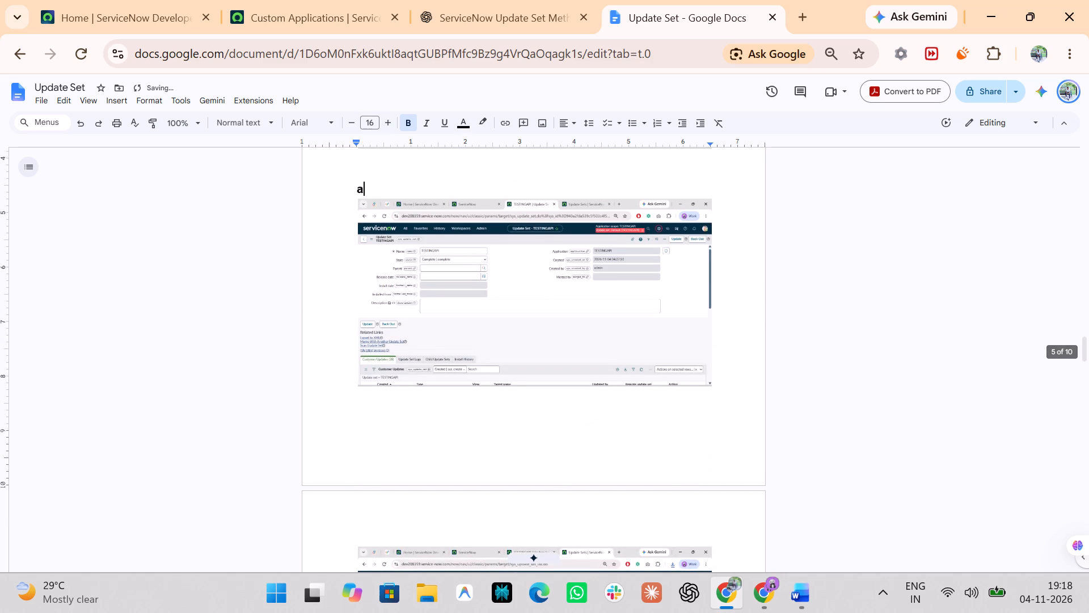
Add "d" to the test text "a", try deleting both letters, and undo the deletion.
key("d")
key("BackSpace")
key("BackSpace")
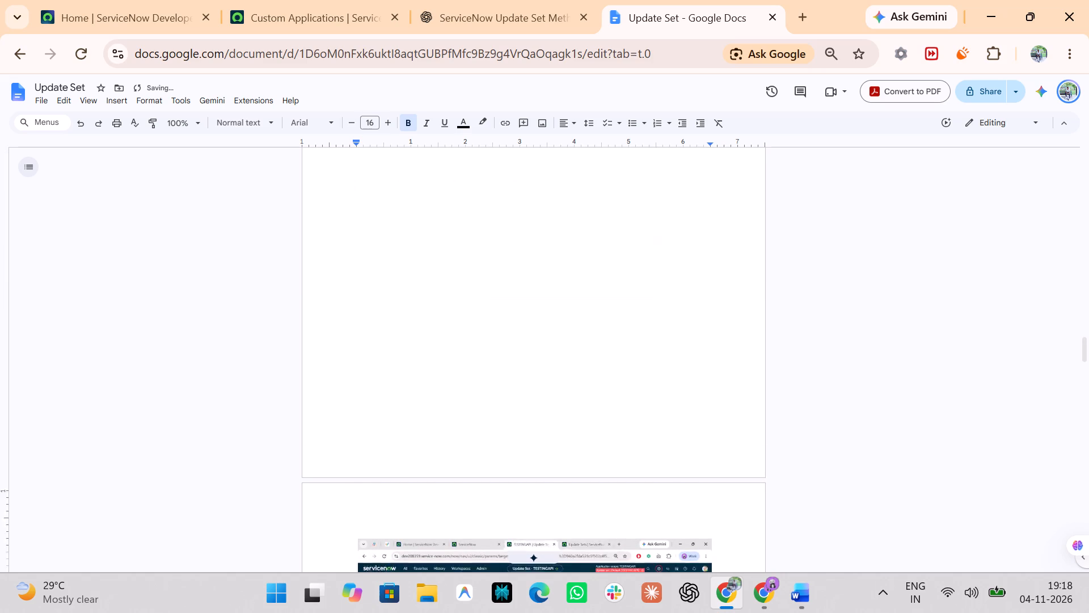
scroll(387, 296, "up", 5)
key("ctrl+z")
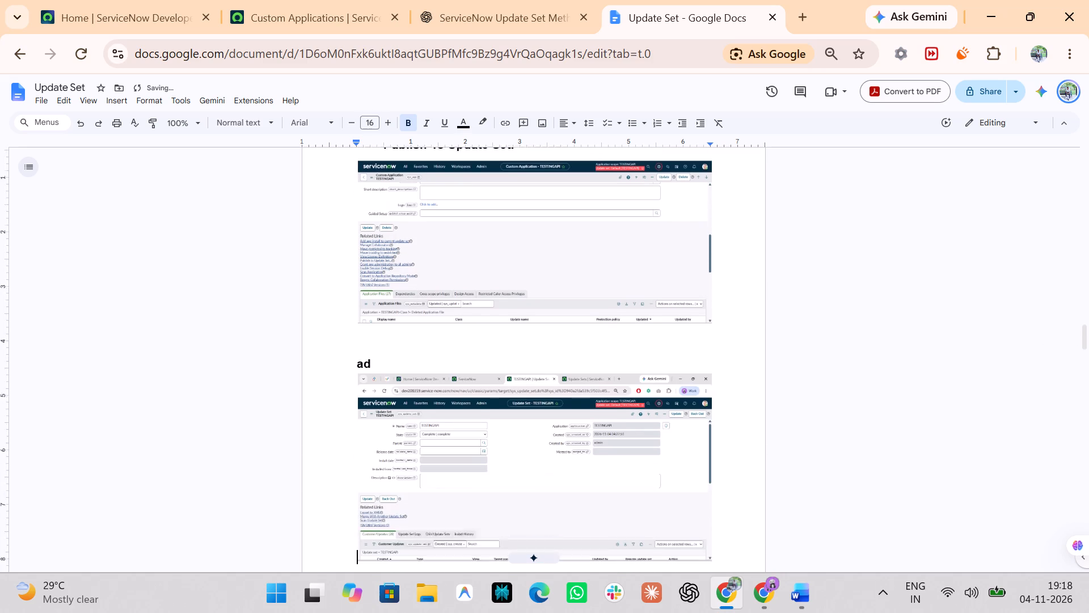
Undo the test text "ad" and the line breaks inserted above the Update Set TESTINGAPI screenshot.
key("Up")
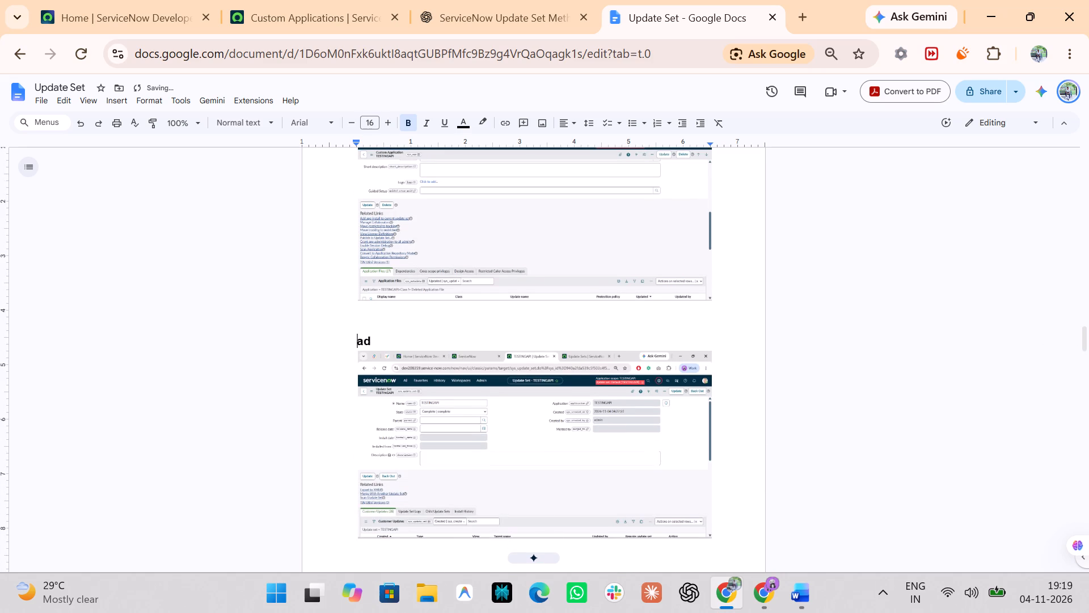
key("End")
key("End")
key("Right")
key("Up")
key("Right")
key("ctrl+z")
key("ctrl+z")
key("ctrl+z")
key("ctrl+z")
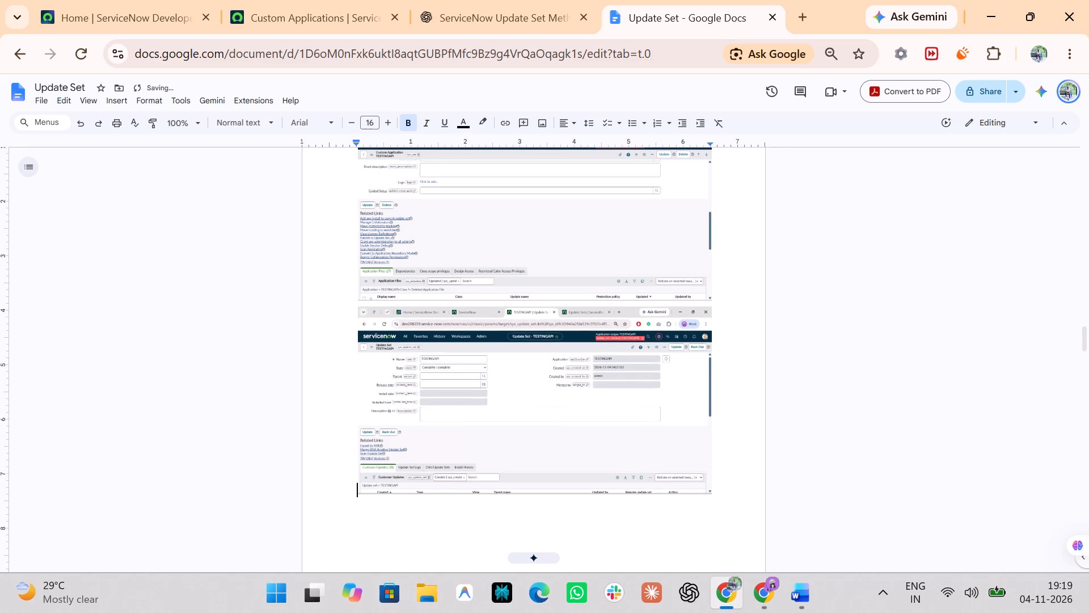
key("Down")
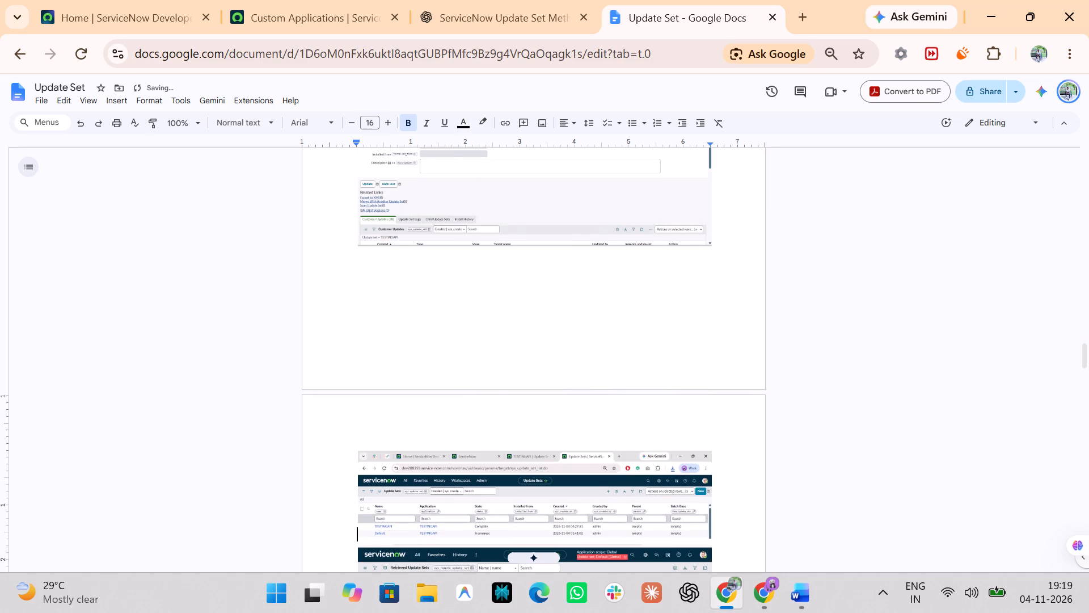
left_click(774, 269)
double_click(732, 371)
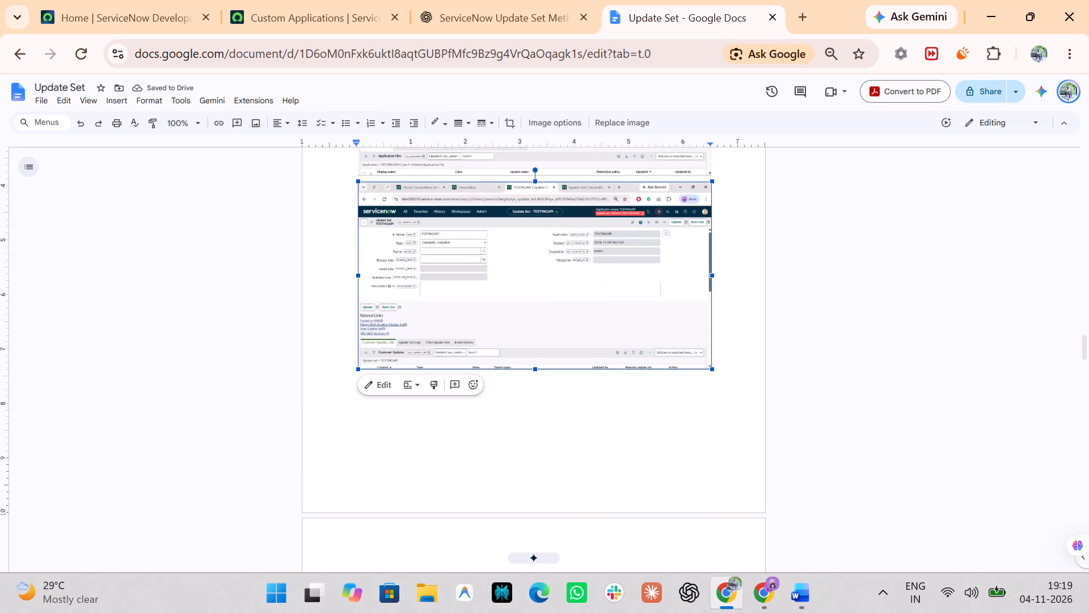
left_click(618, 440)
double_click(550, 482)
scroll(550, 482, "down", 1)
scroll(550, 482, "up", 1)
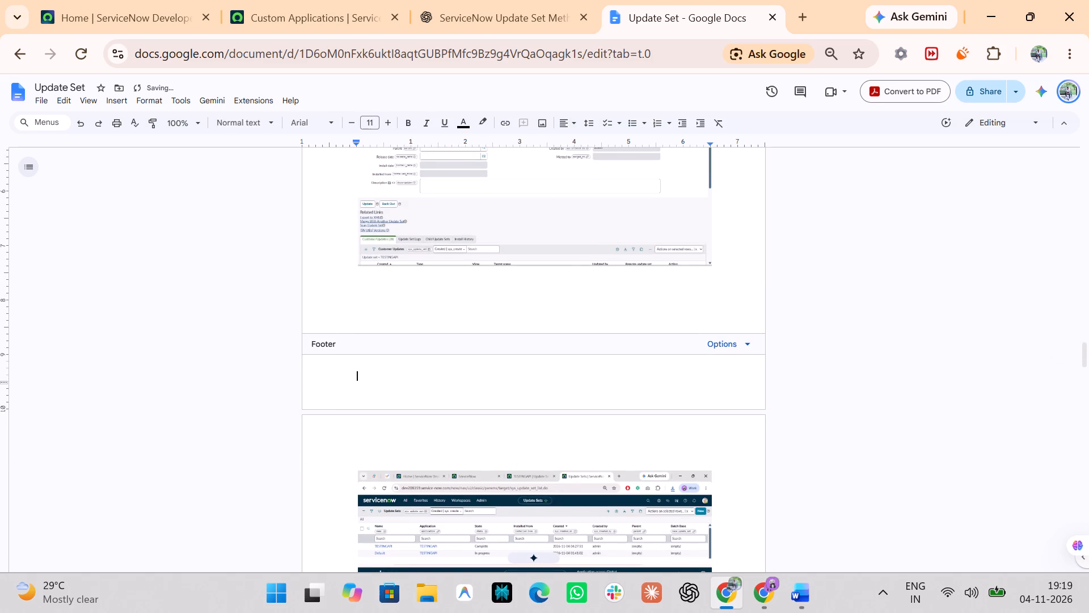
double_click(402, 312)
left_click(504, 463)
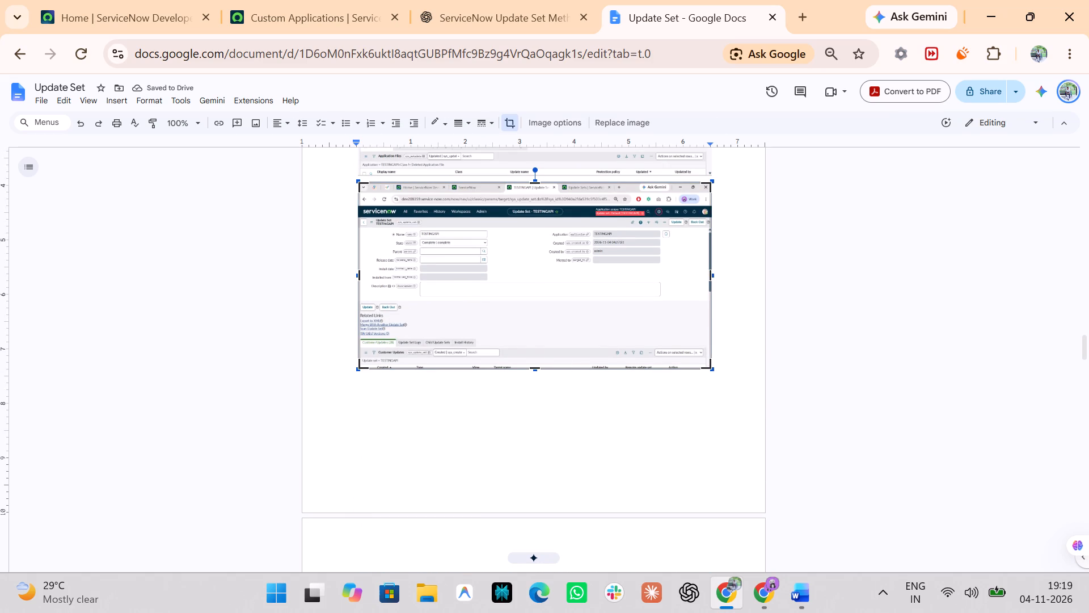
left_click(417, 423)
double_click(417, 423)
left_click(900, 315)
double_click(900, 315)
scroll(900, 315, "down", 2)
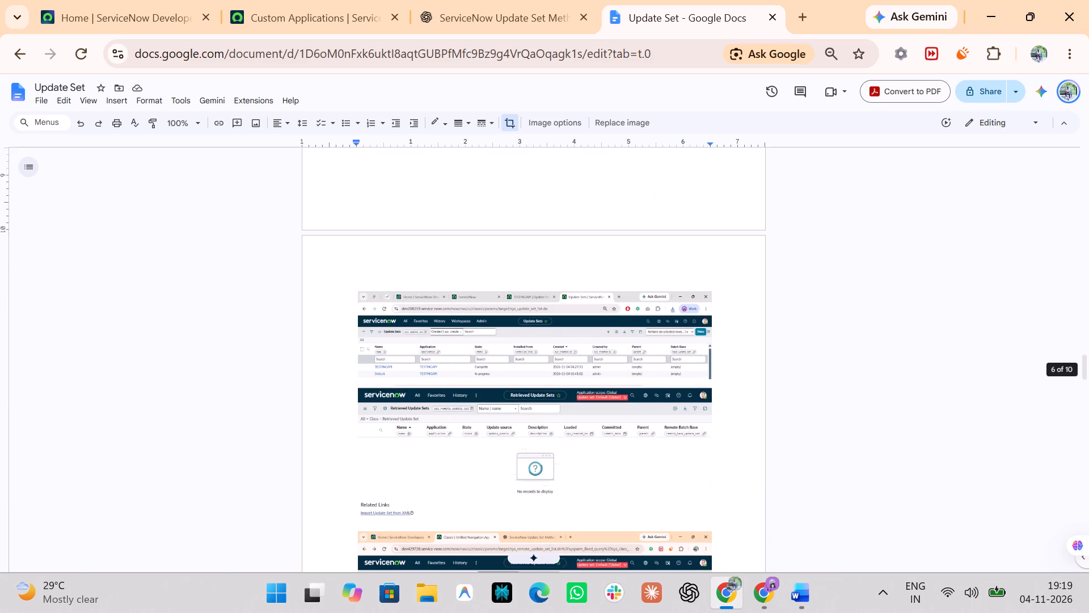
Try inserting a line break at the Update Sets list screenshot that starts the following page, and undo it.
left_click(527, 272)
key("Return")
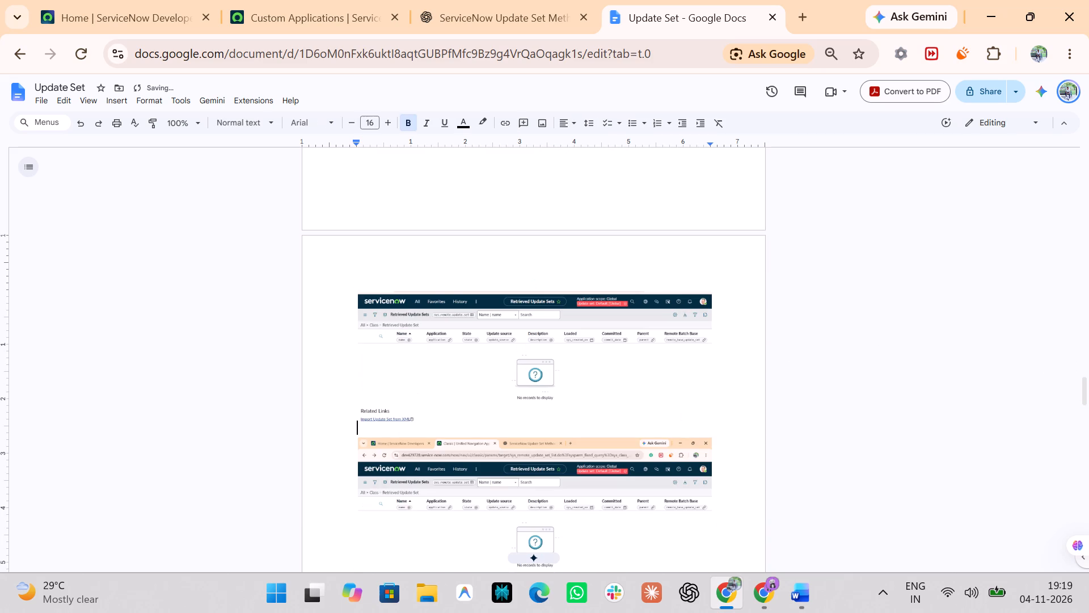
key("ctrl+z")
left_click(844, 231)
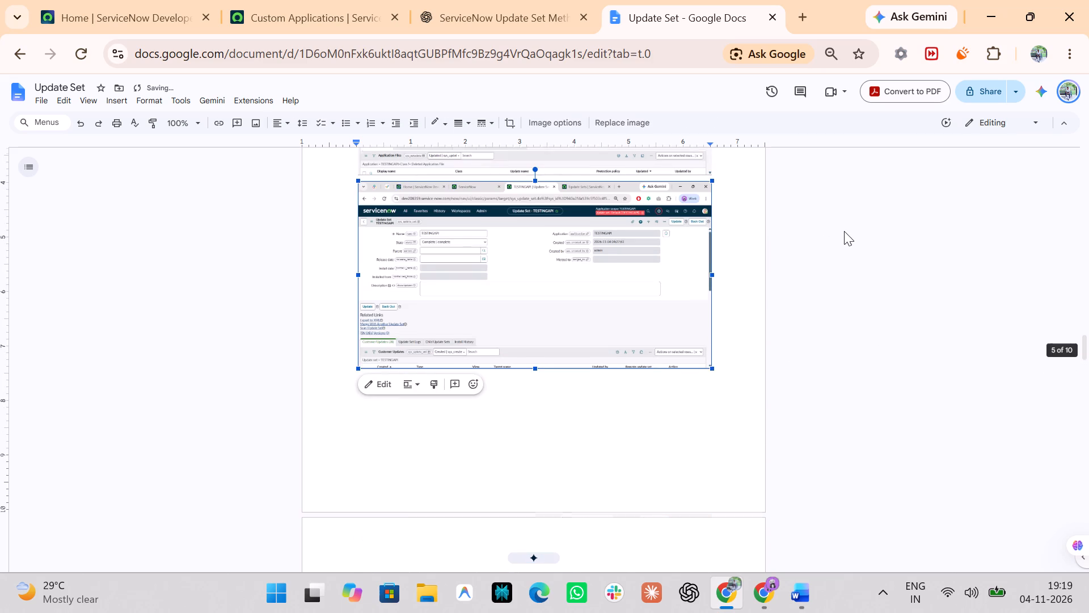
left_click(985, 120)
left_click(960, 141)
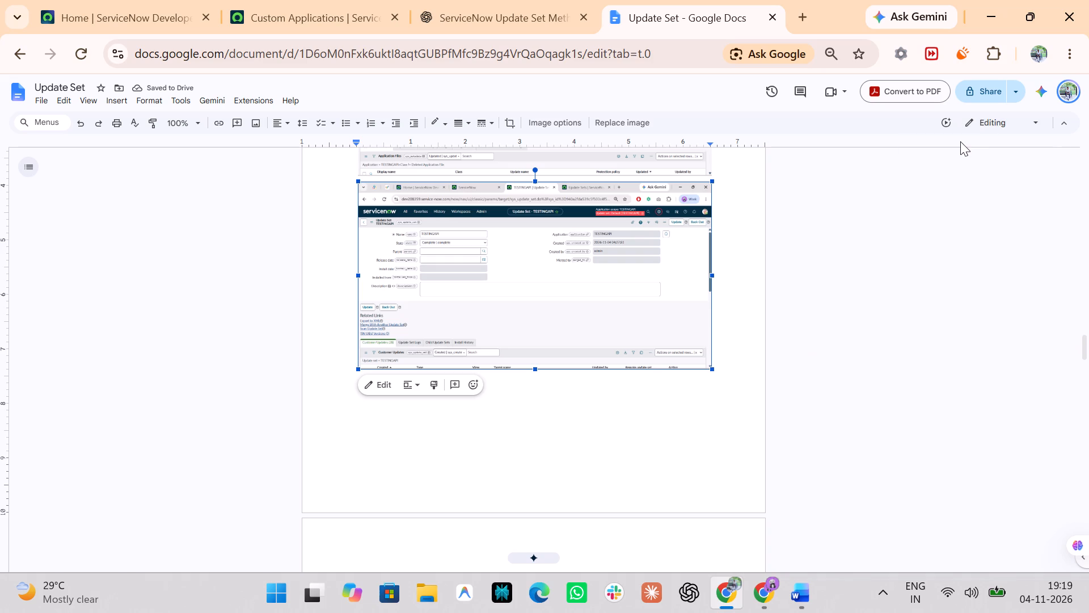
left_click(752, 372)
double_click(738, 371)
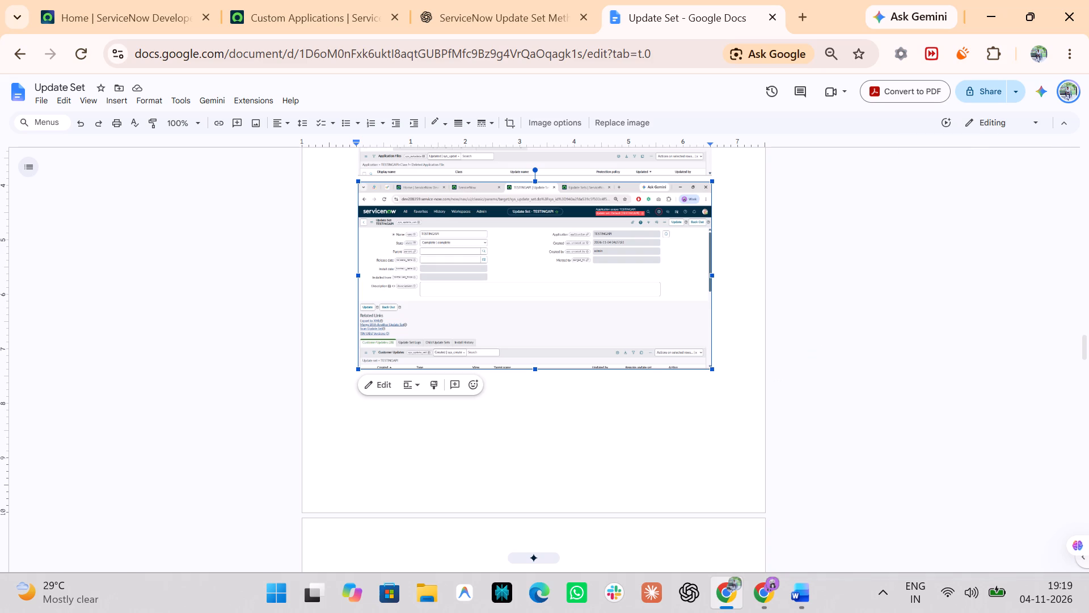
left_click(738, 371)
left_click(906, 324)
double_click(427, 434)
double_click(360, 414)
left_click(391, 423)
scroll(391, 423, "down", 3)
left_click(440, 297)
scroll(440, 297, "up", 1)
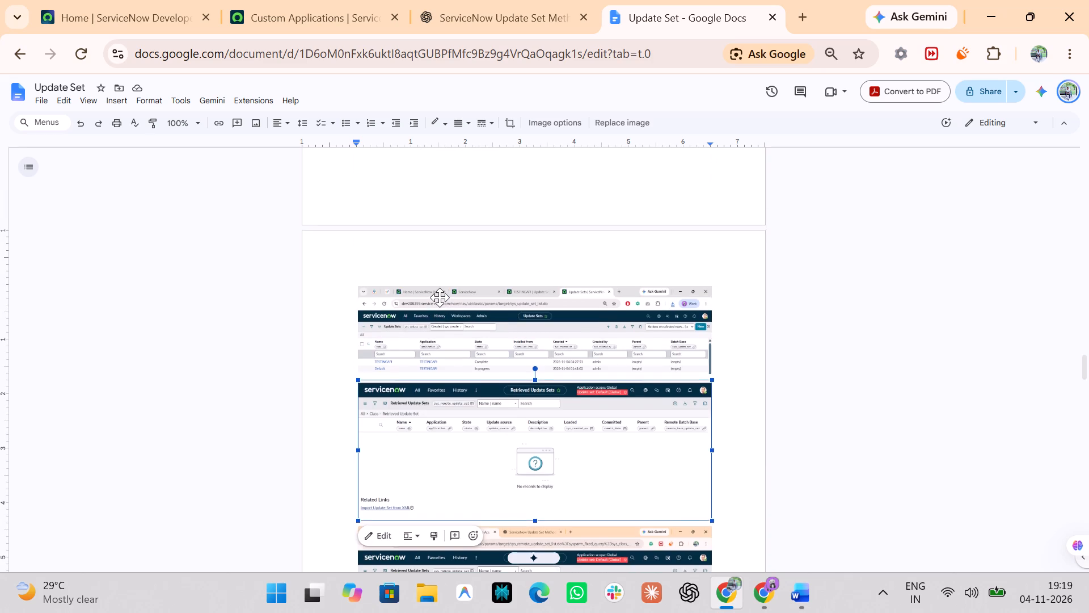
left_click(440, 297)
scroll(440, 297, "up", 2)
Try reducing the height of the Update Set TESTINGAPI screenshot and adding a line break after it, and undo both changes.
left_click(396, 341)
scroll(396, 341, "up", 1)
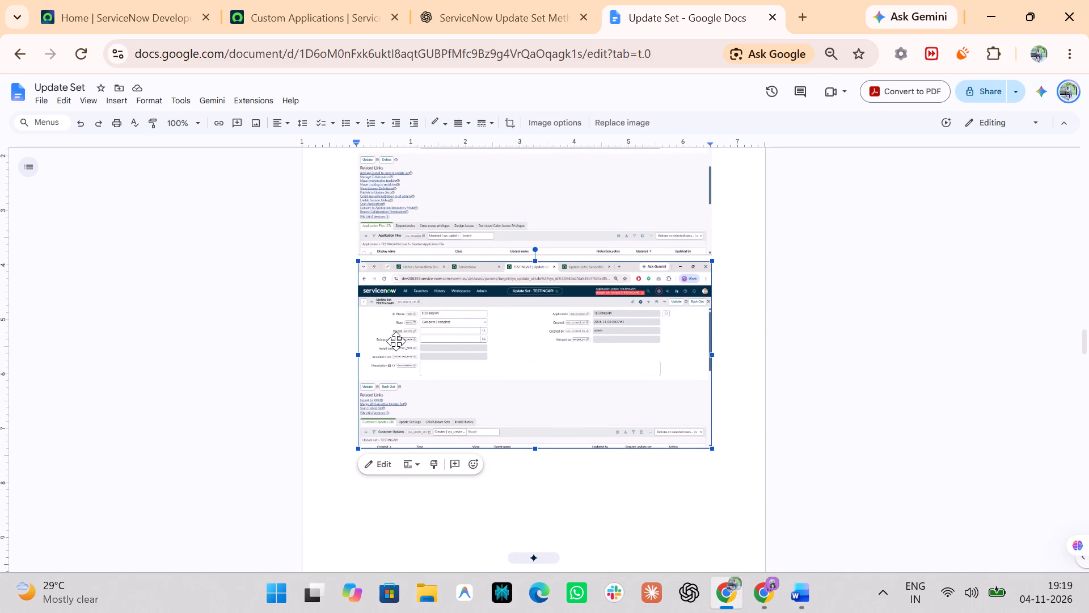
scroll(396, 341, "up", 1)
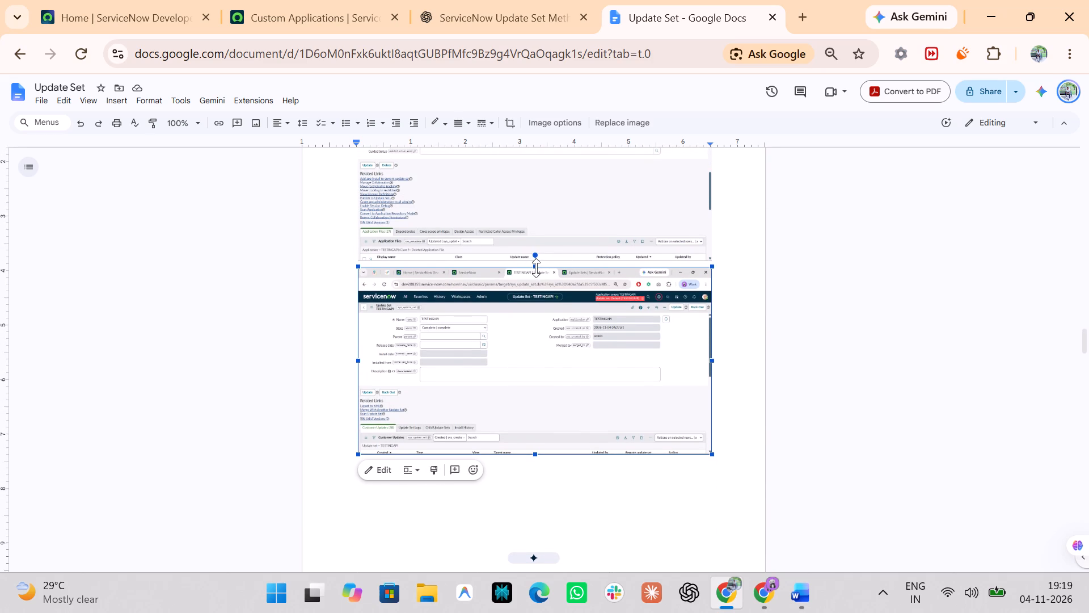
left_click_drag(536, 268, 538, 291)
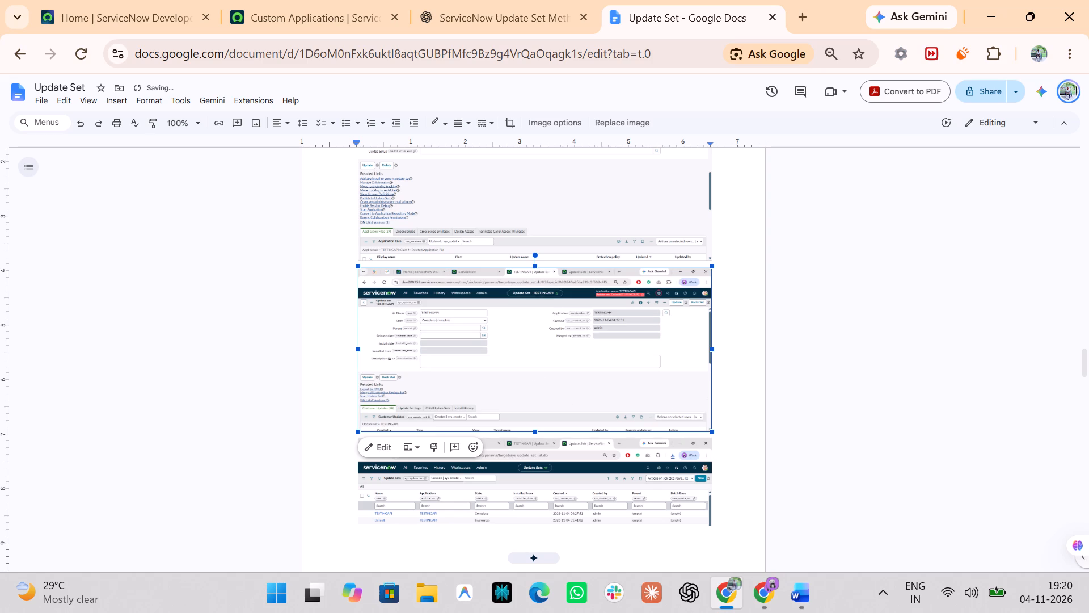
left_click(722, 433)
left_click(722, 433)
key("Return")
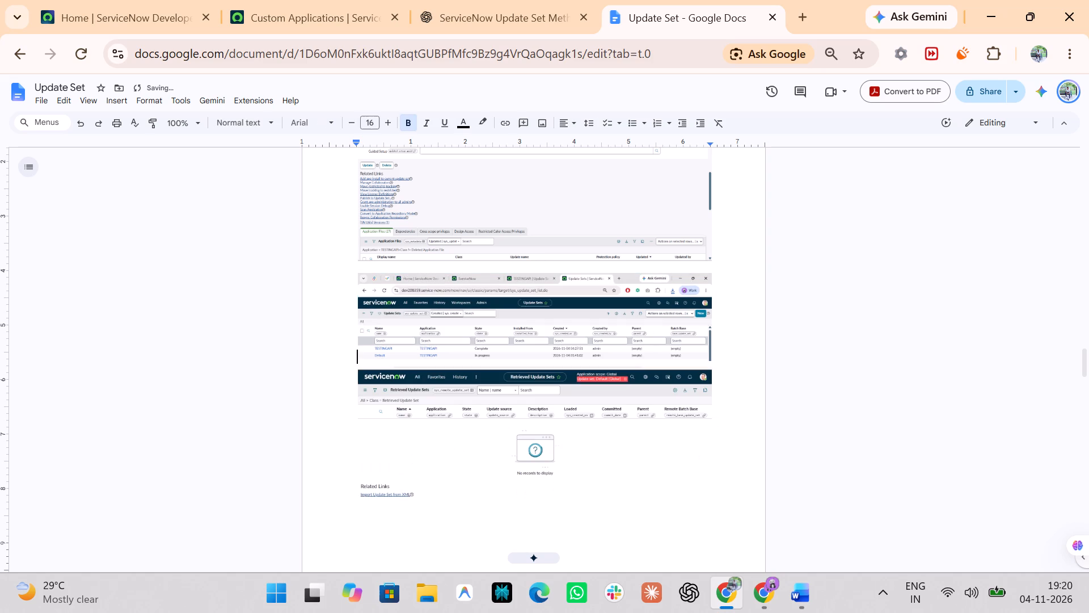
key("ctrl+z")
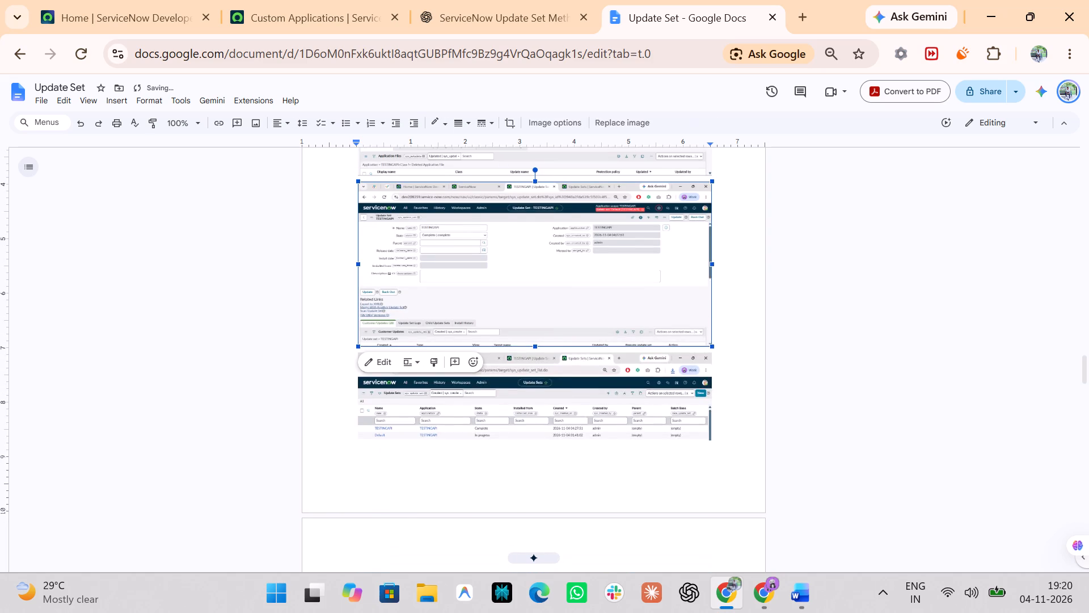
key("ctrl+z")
Review the guide's pages from the XML import screenshots back to the first method and forward to the Publish To Update Set section.
left_click(646, 490)
scroll(646, 490, "down", 3)
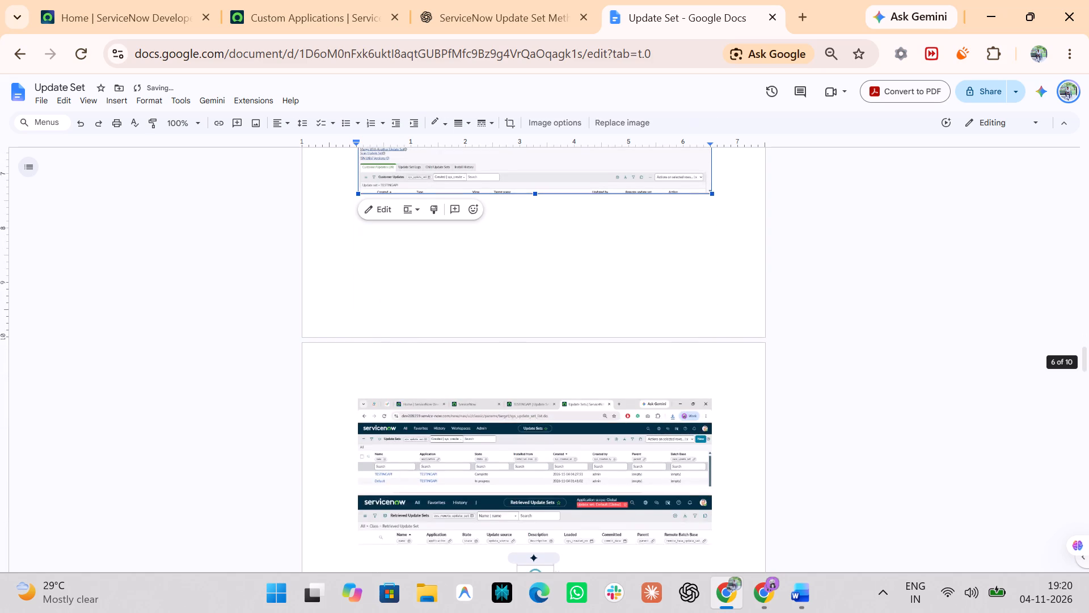
scroll(646, 490, "down", 16)
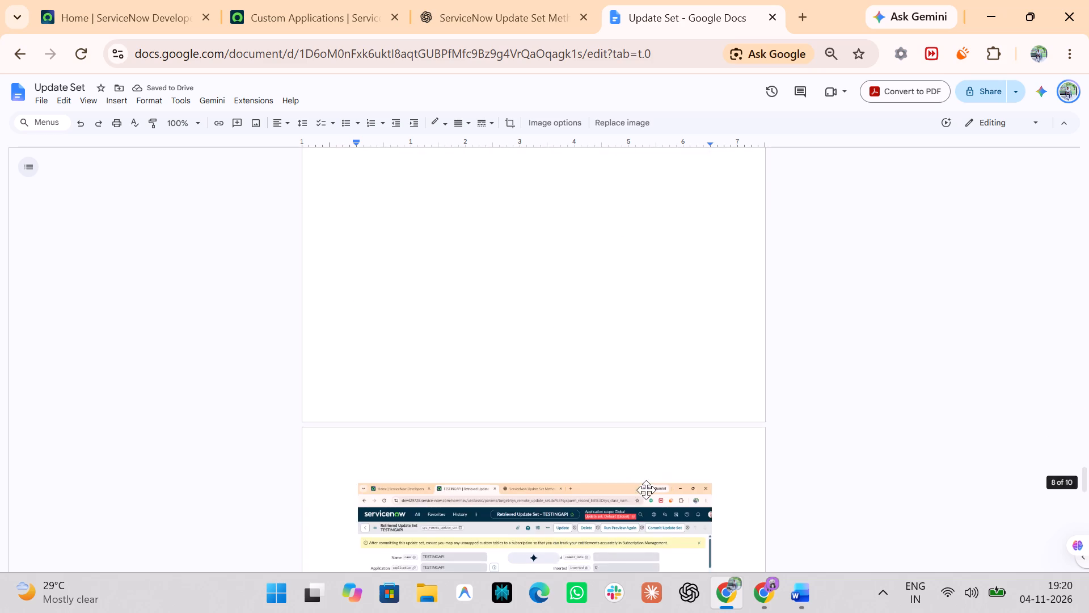
scroll(646, 490, "down", 4)
scroll(646, 490, "up", 12)
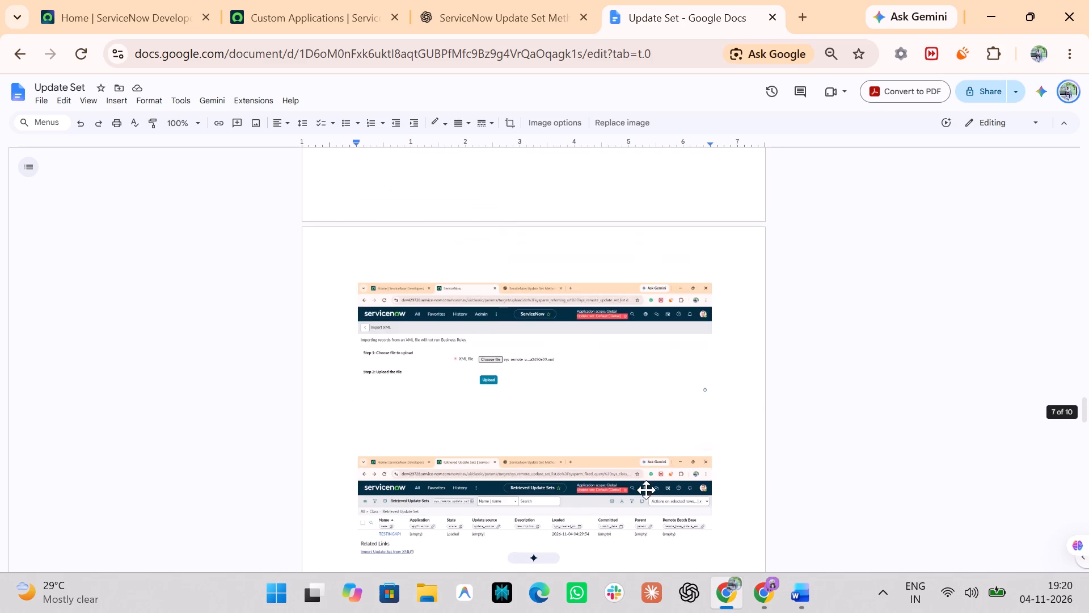
scroll(646, 490, "up", 8)
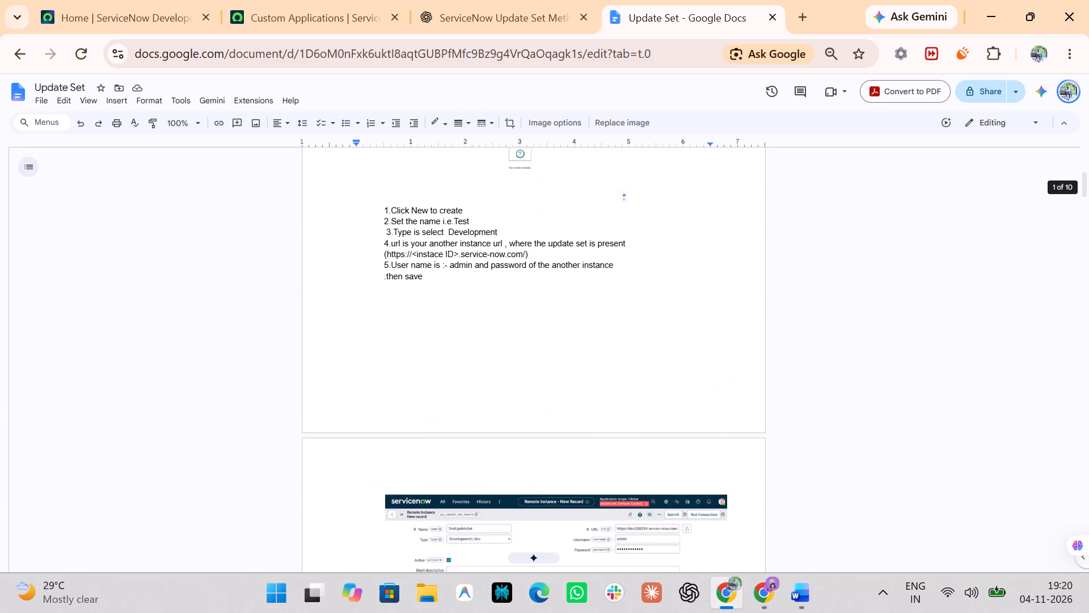
scroll(646, 490, "down", 7)
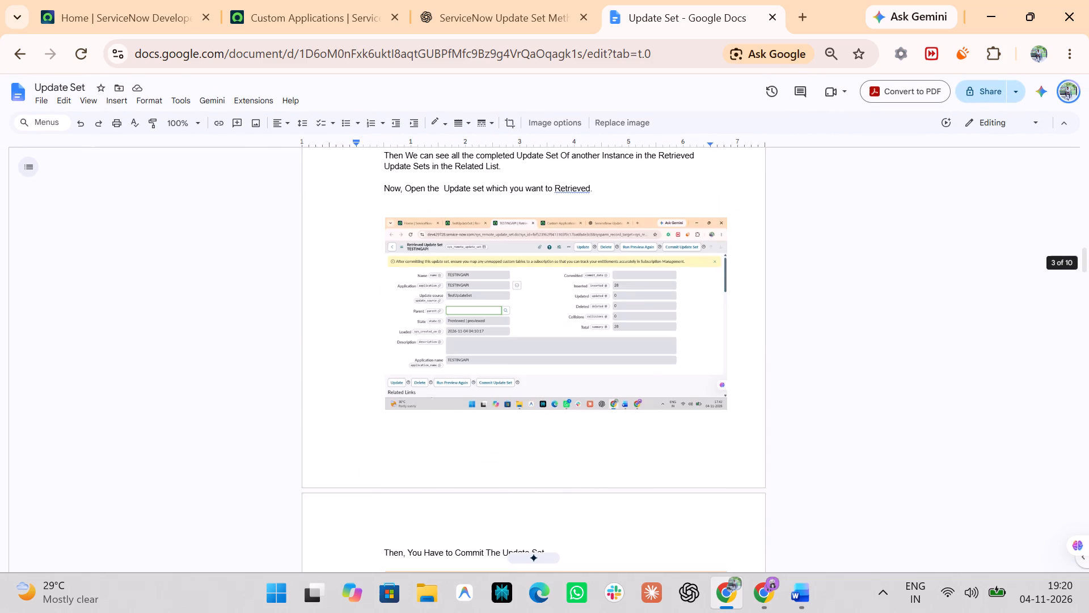
scroll(646, 490, "down", 5)
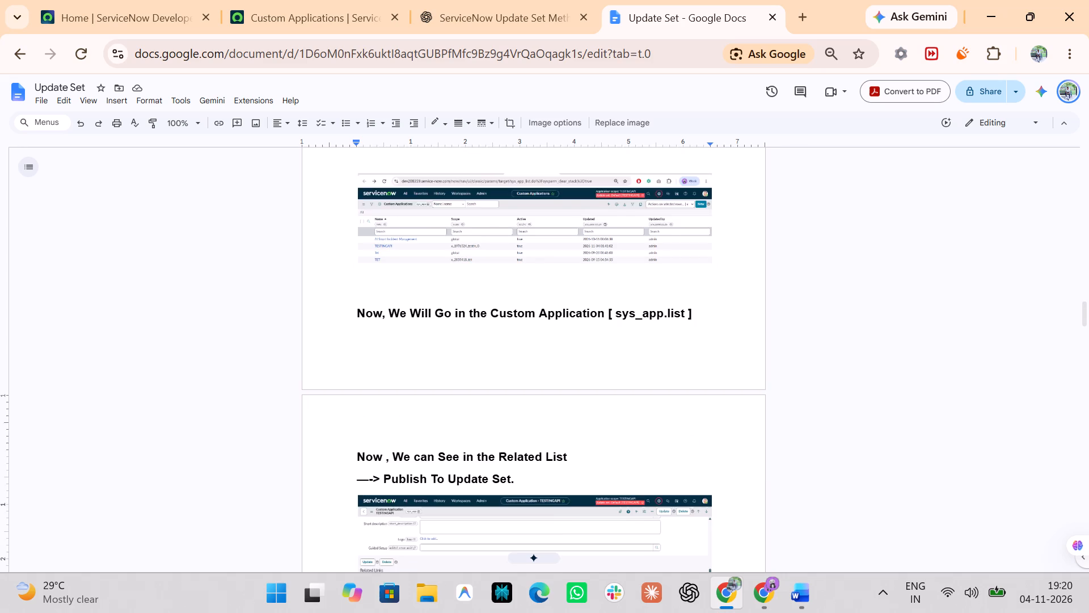
scroll(646, 490, "down", 3)
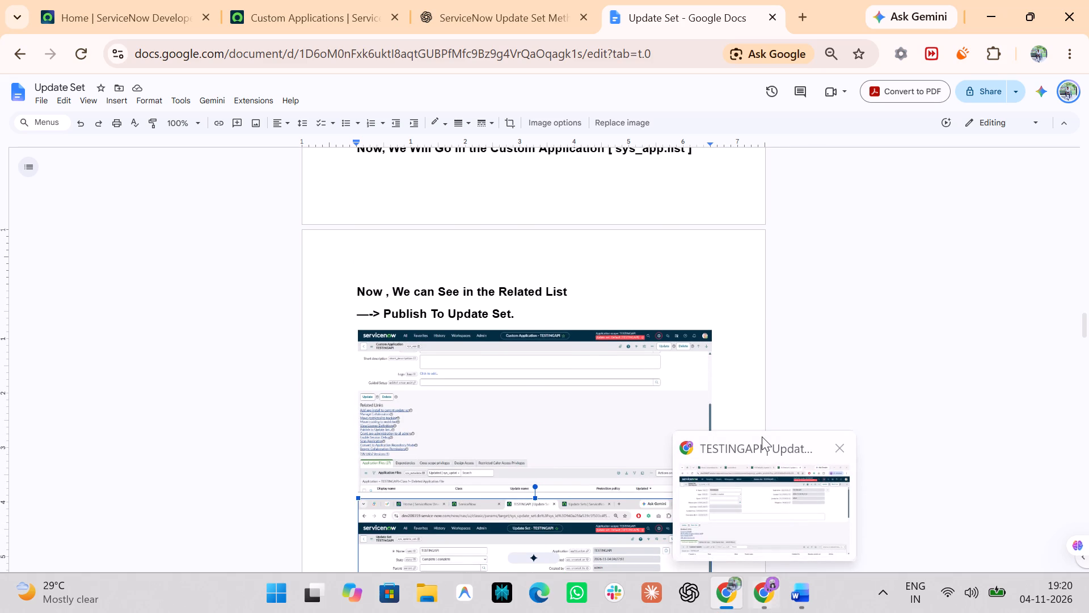
Switch to Zoho Projects and start a new time log for project On-Bench, task "Self Learning task - Team Samarth- NonBillable".
left_click(737, 488)
left_click(90, 0)
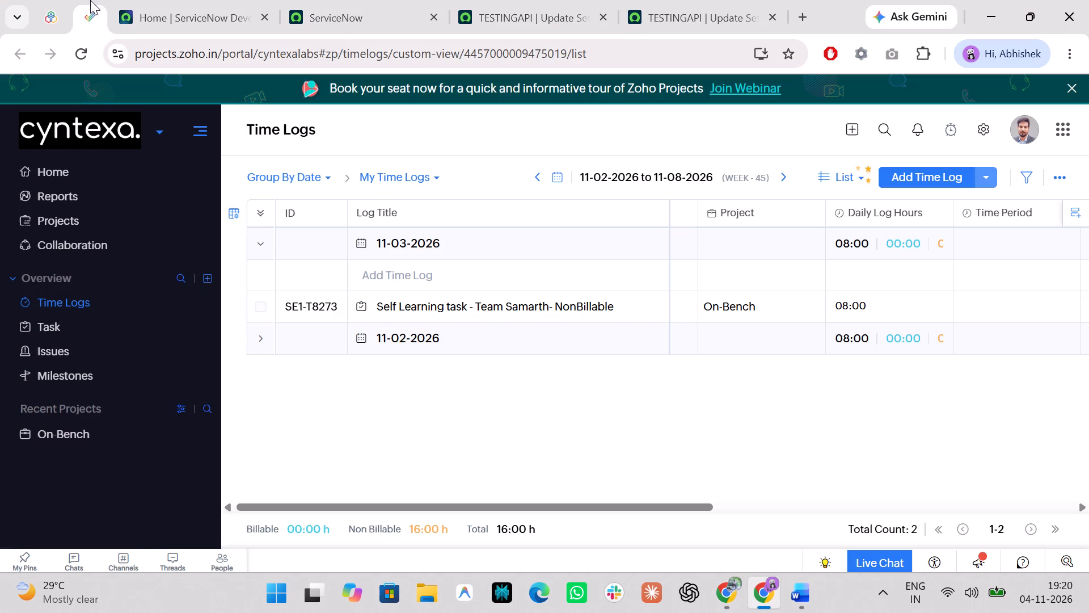
left_click(928, 183)
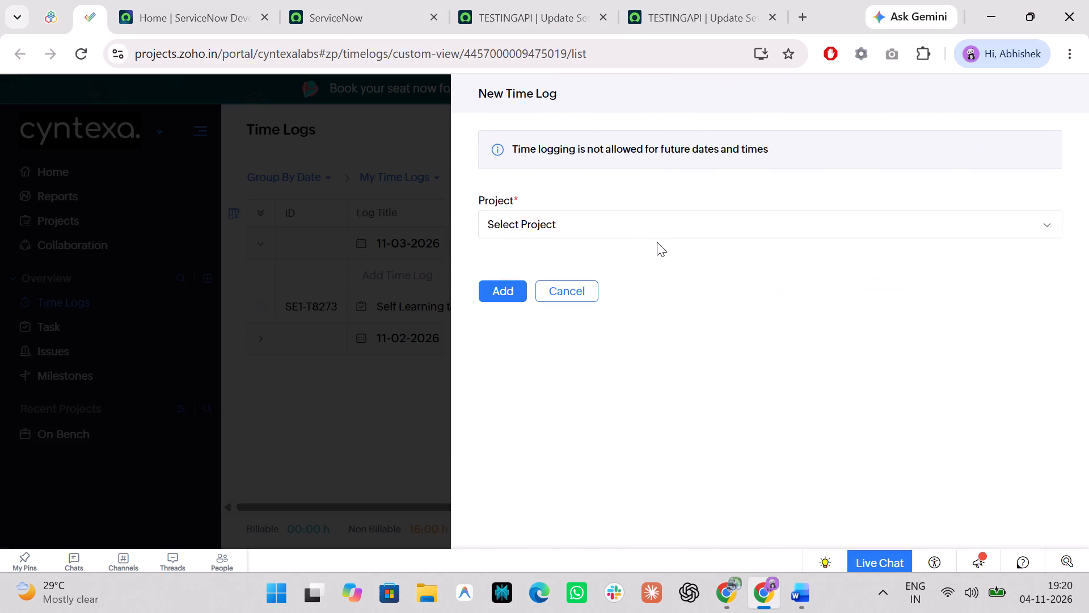
left_click(651, 237)
left_click(594, 291)
left_click(594, 283)
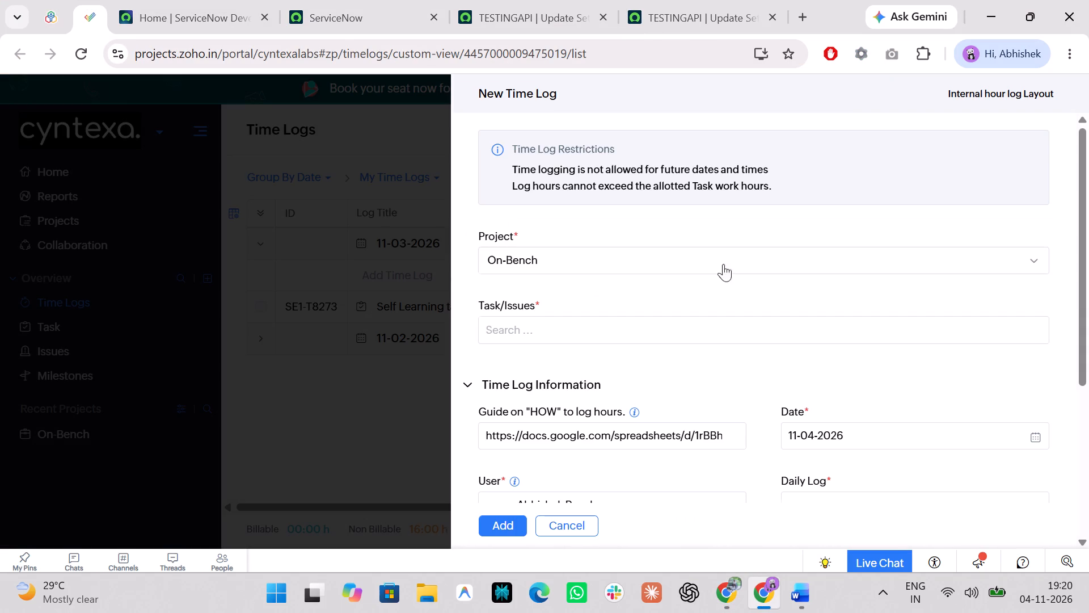
left_click(728, 329)
scroll(708, 444, "down", 1)
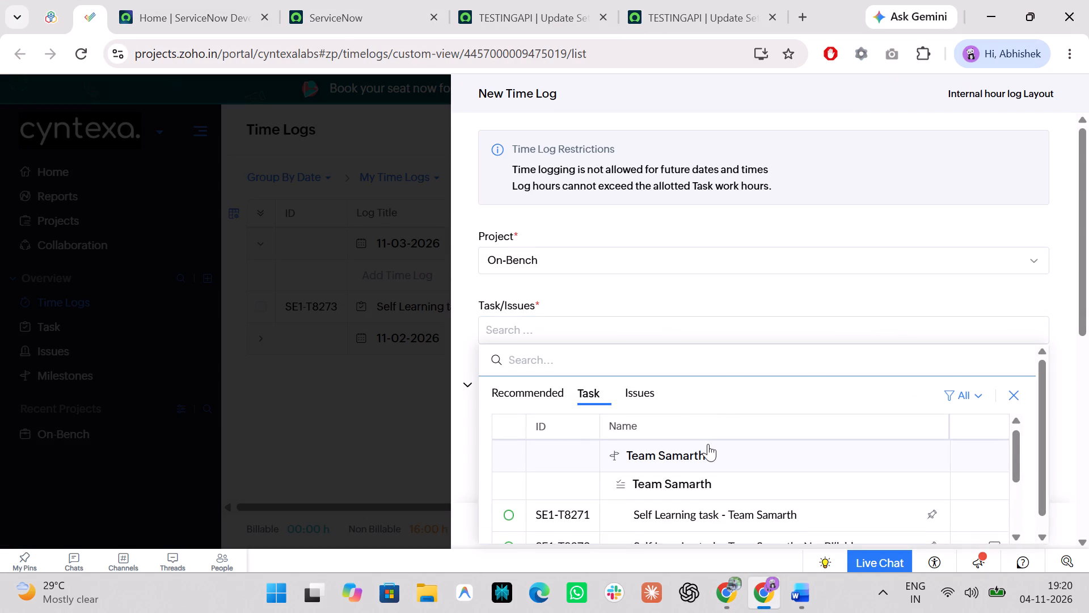
scroll(708, 444, "down", 1)
left_click(705, 489)
scroll(705, 489, "down", 1)
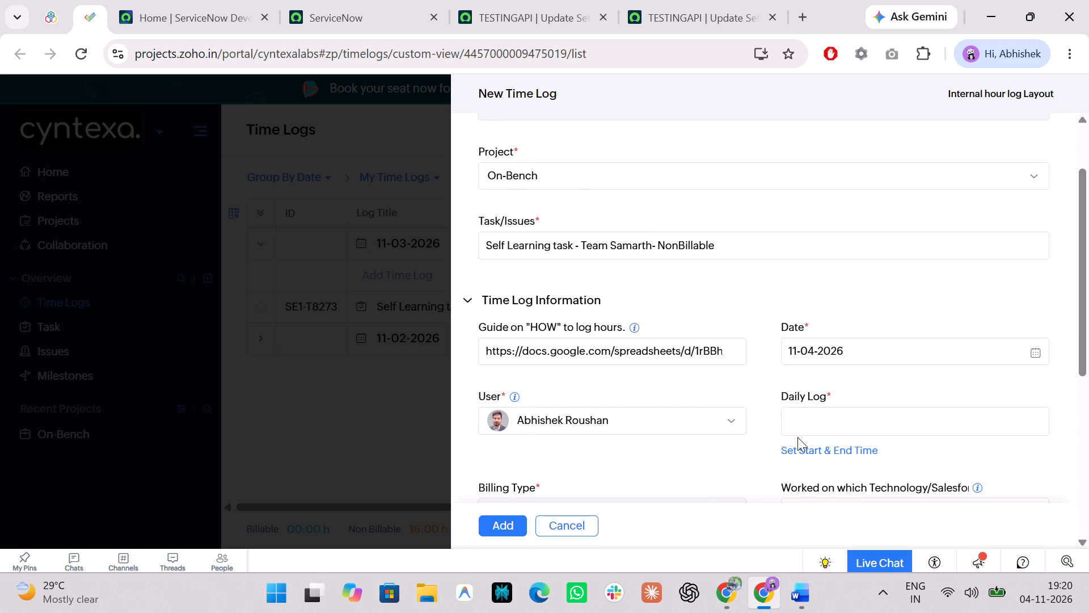
Set the time log's daily log to 8 hours, entered as hours rather than start and end times.
left_click(850, 436)
left_click(811, 456)
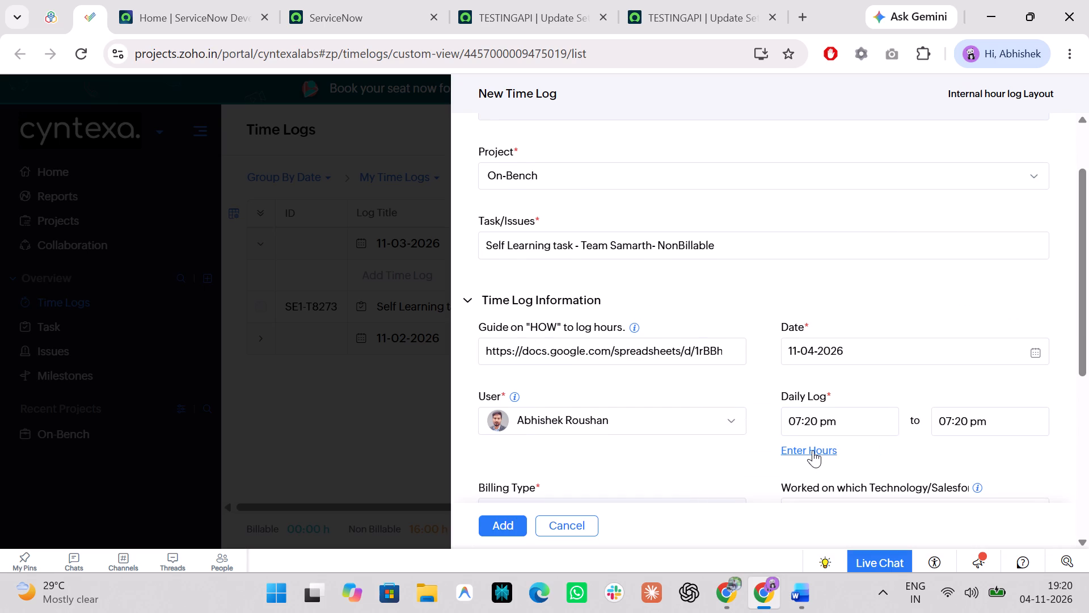
left_click(813, 450)
left_click(859, 428)
key("8")
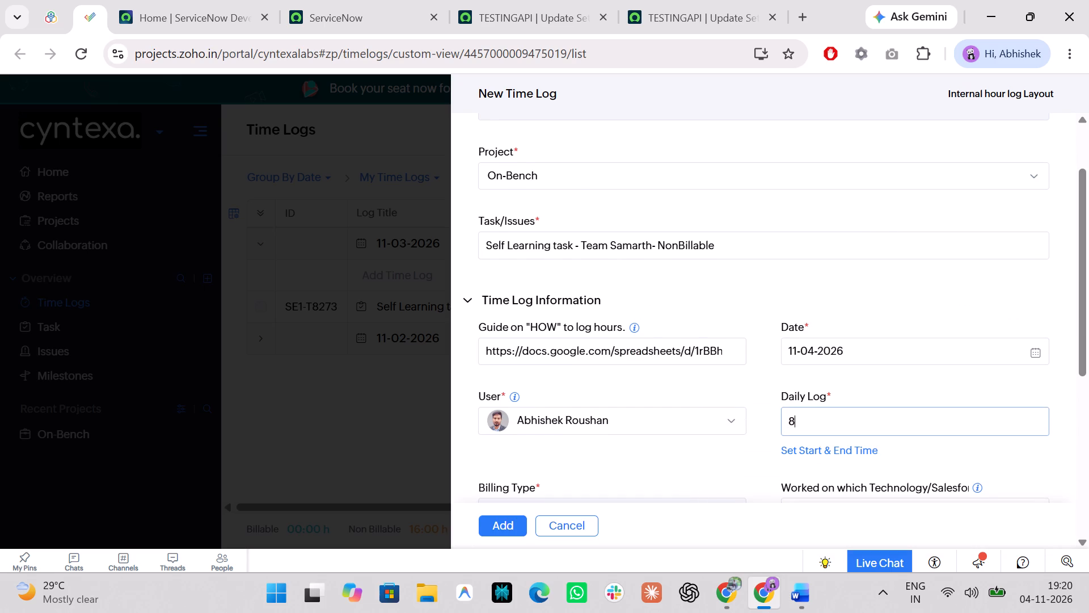
Set the technology worked on to ServiceNow and the hour type to Learn New Cloud or Tech.
scroll(859, 428, "down", 1)
scroll(951, 360, "down", 1)
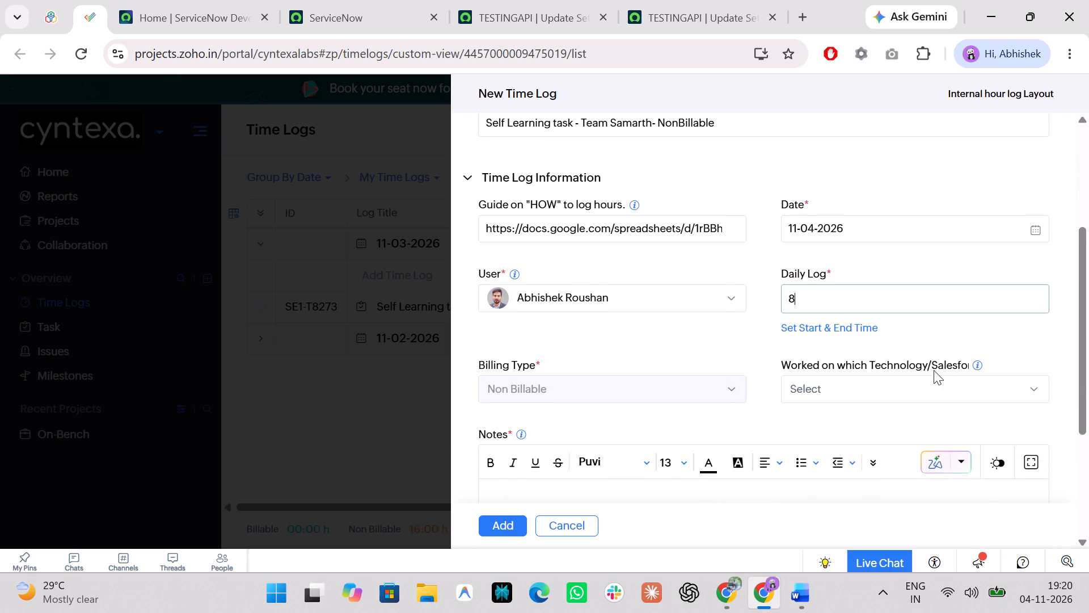
left_click(905, 384)
type("ser")
key("Down")
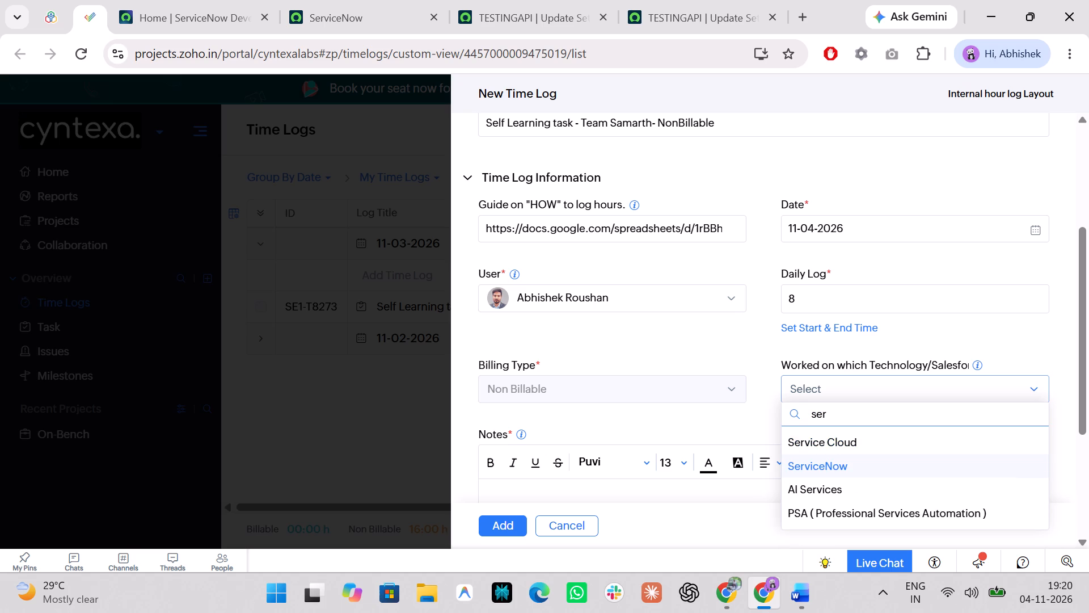
key("Return")
scroll(905, 384, "down", 4)
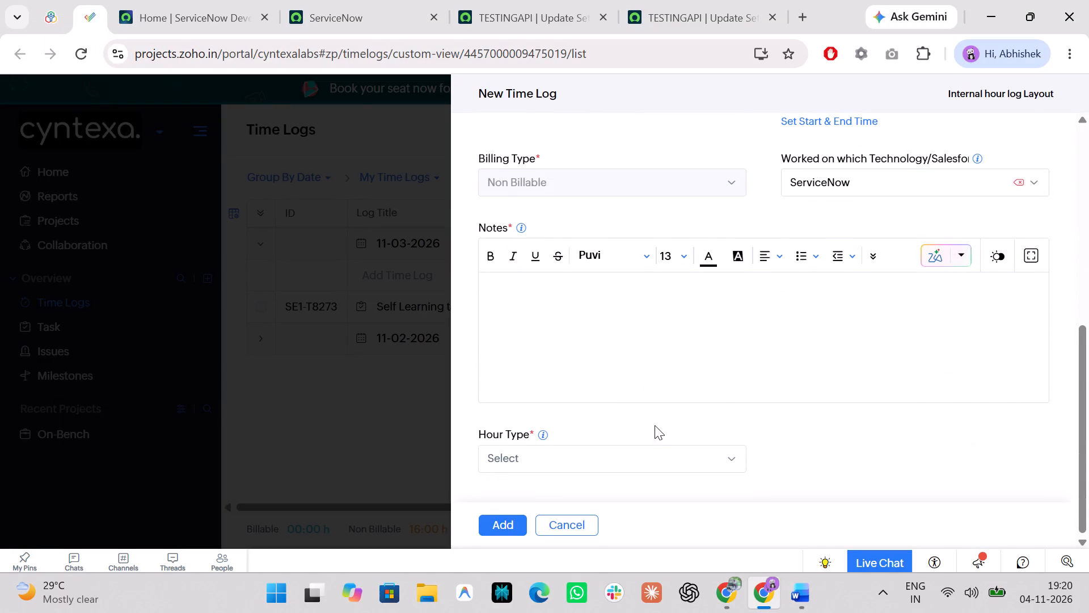
left_click(634, 451)
type("le")
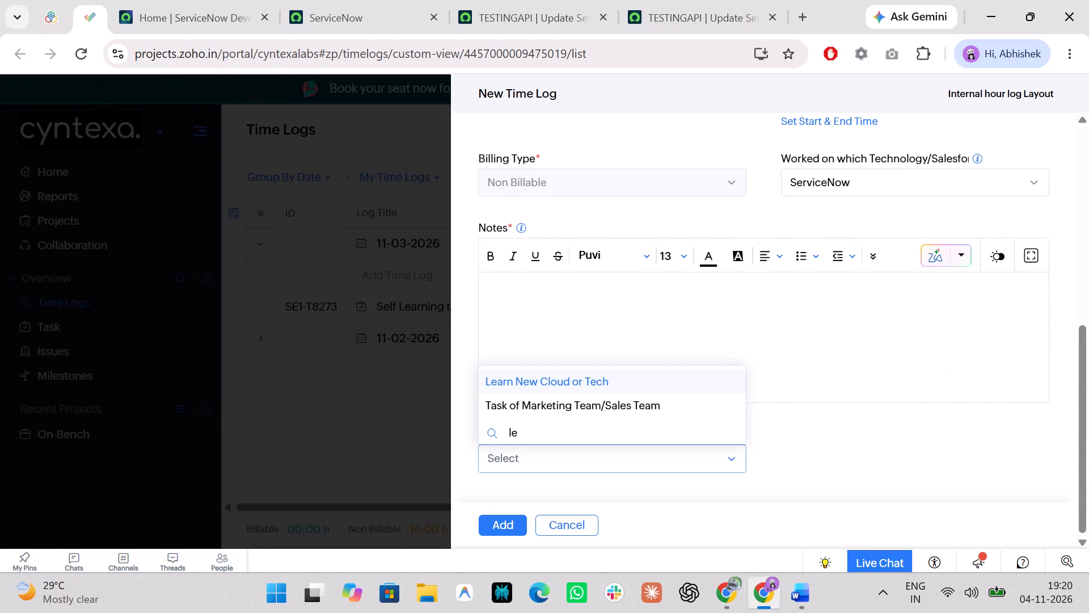
key("Return")
Enter "Learn about the SOAP Integration." as the first line of the time log's notes and start a new line.
left_click(567, 354)
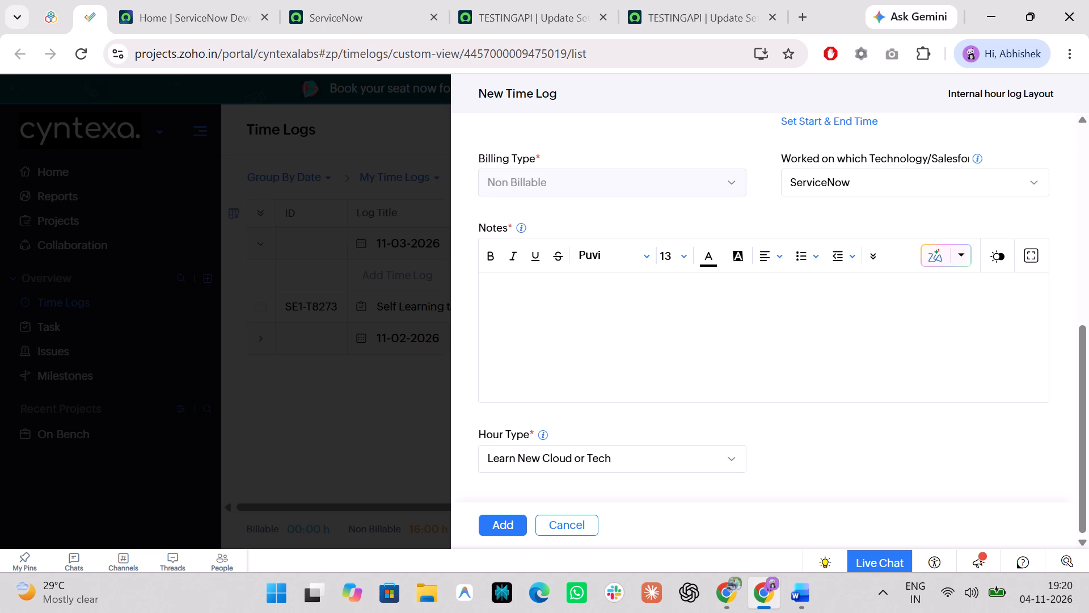
type("Learn")
key("space")
type("about the")
key("space")
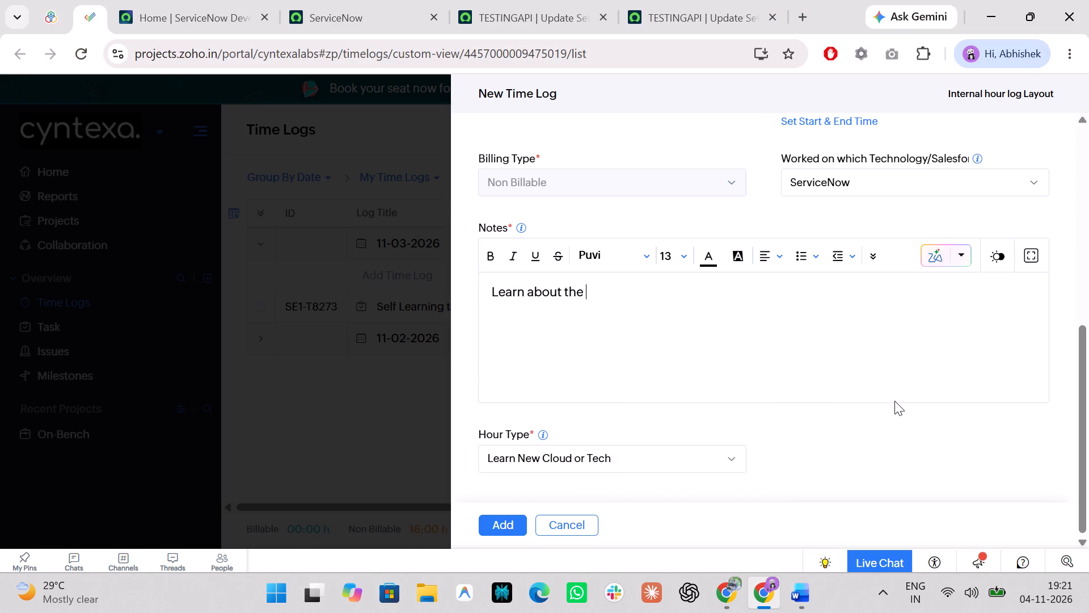
type("SOAP Integration.")
key("Return")
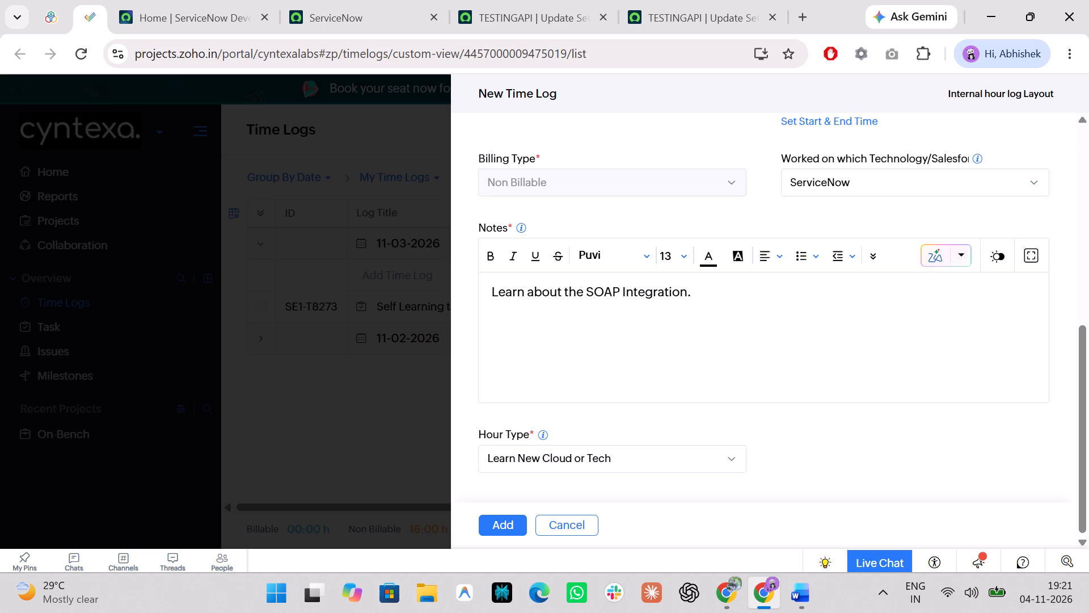
Add "Practice About the Update Set methods." as the second line of the notes and start a new line.
key("shift+l")
key("BackSpace")
type("Praactice")
key("space")
key("BackSpace")
key("BackSpace")
key("BackSpace")
key("BackSpace")
key("BackSpace")
key("BackSpace")
key("BackSpace")
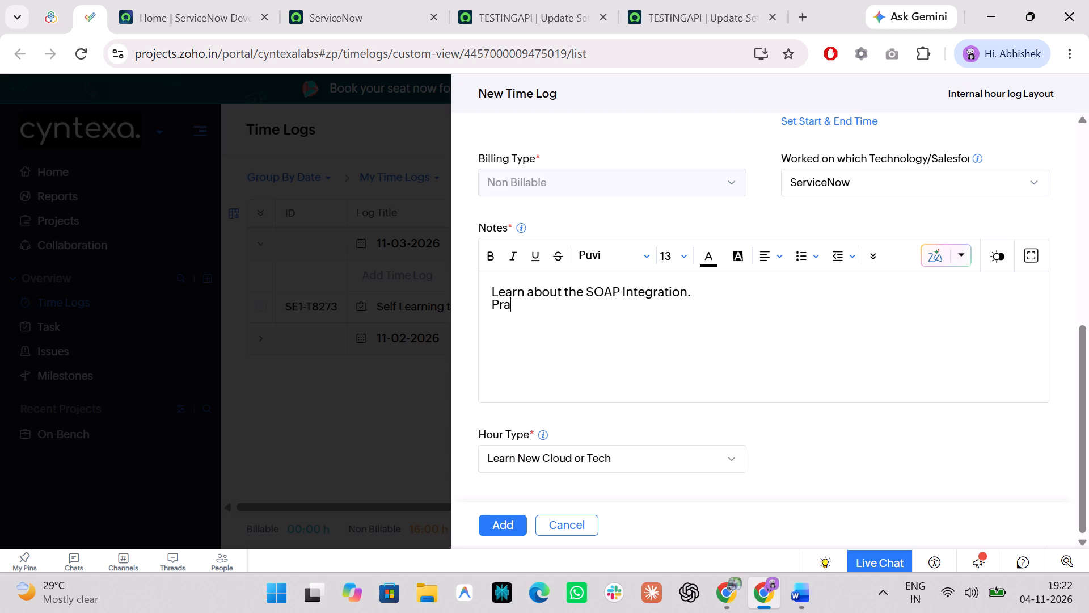
type("ctiv")
key("BackSpace")
type("xe")
key("space")
key("BackSpace")
key("BackSpace")
key("BackSpace")
type("ce About the")
key("space")
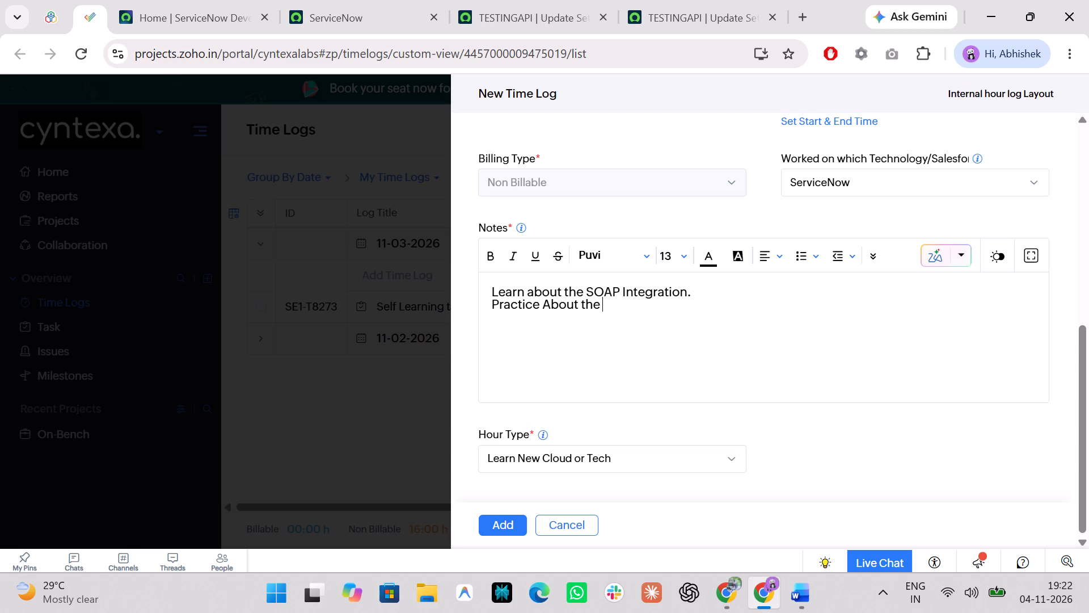
type("Update Set")
key("space")
type("methos")
key("BackSpace")
type("ds.")
key("Return")
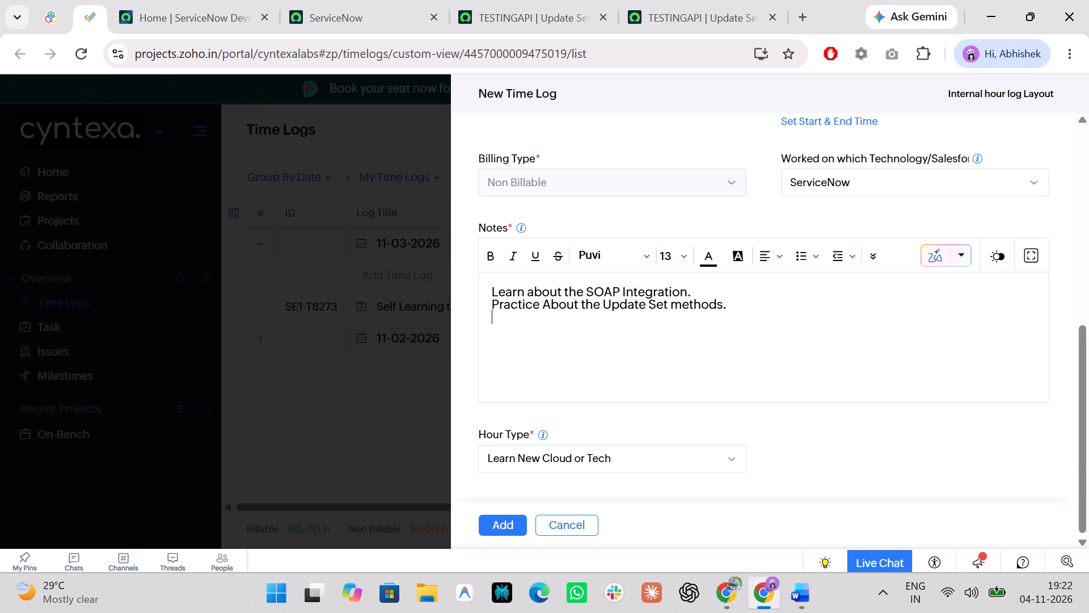
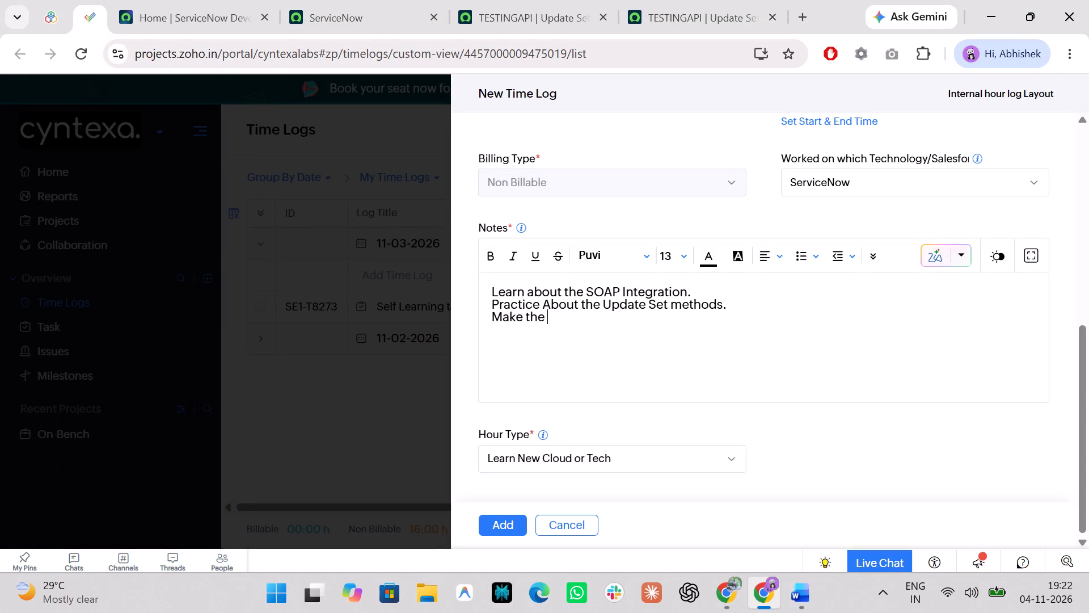
Complete the third line of the time log's notes so it reads "Make the indepth Documentation about update Set.".
type("Documenat")
key("BackSpace")
key("BackSpace")
key("BackSpace")
key("BackSpace")
key("BackSpace")
key("BackSpace")
key("BackSpace")
key("BackSpace")
key("BackSpace")
key("BackSpace")
key("space")
type("indepth")
key("space")
type("Documentation")
key("space")
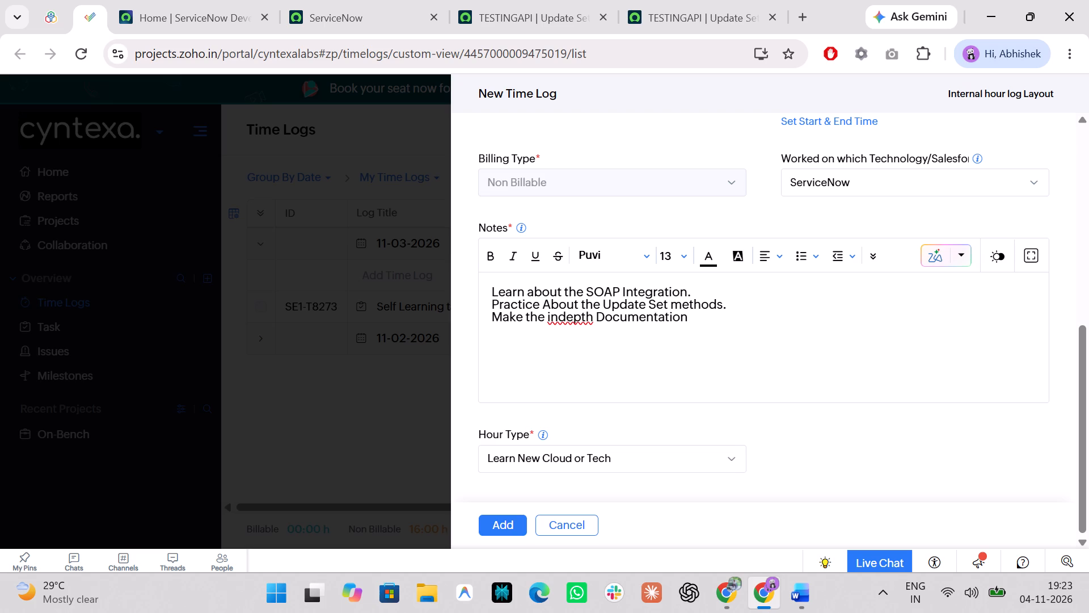
type("about Ab")
key("BackSpace")
key("BackSpace")
type("update S3et")
key("BackSpace")
key("BackSpace")
key("BackSpace")
type("et.")
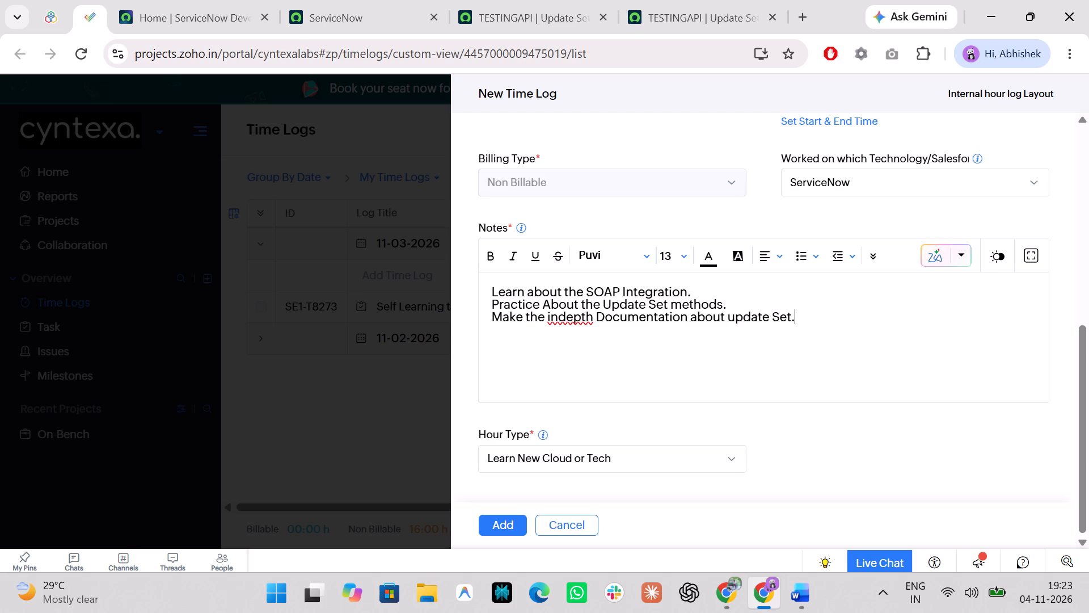
Capitalise "indepth" to "Indepth" in the third notes line and start a new line after it.
left_click(553, 318)
key("BackSpace")
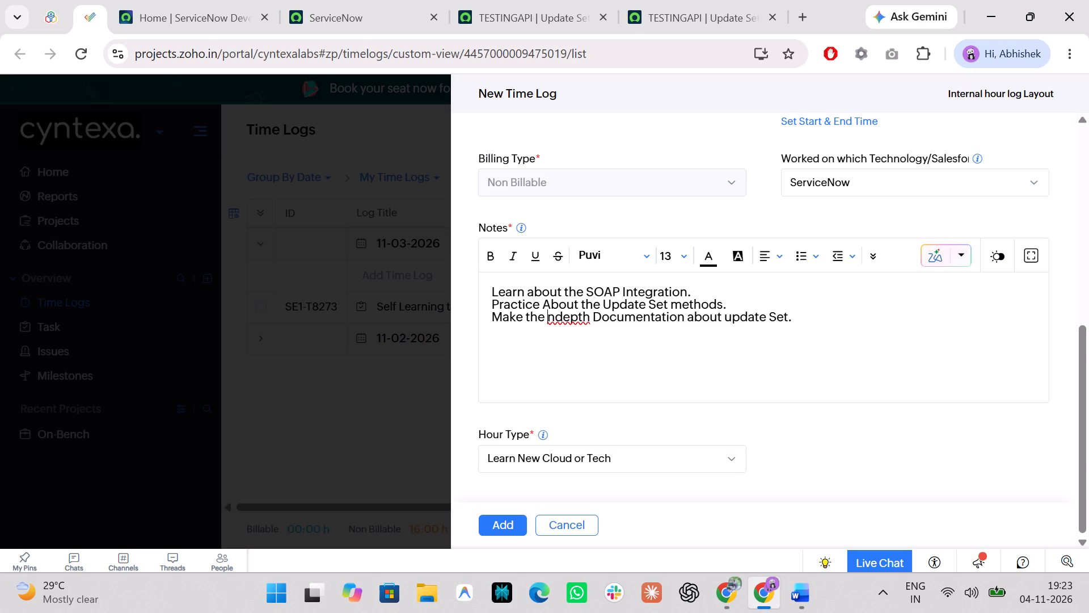
key("shift+i")
key("End")
key("Return")
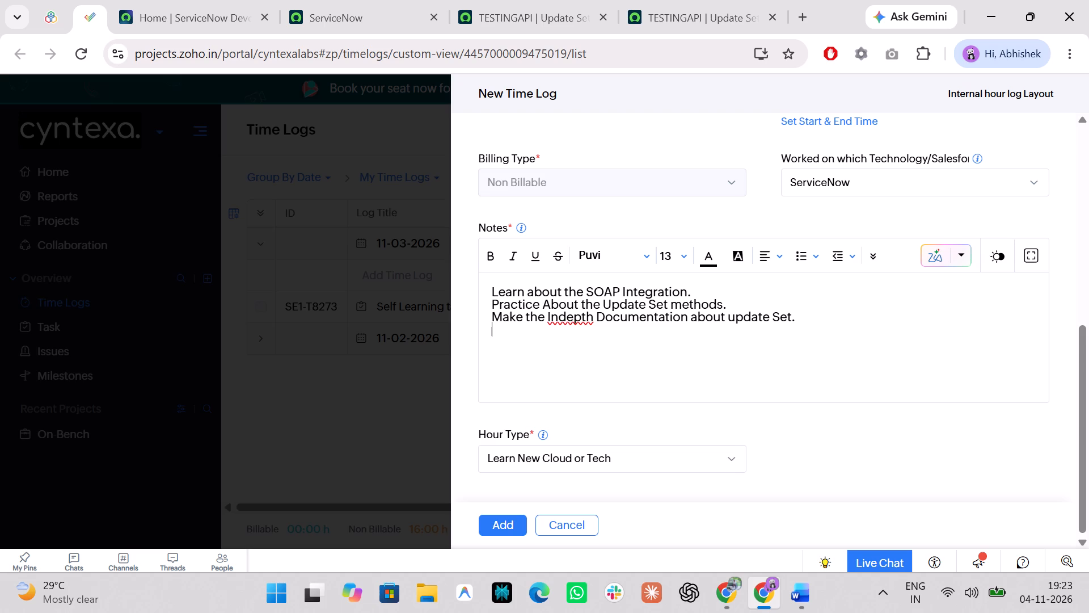
Enter "Explore the Different Methods Of pushing the Update Set through Github." as the fourth line of the notes.
type("Explorfe")
key("space")
key("BackSpace")
key("BackSpace")
key("BackSpace")
type("e the Different")
key("space")
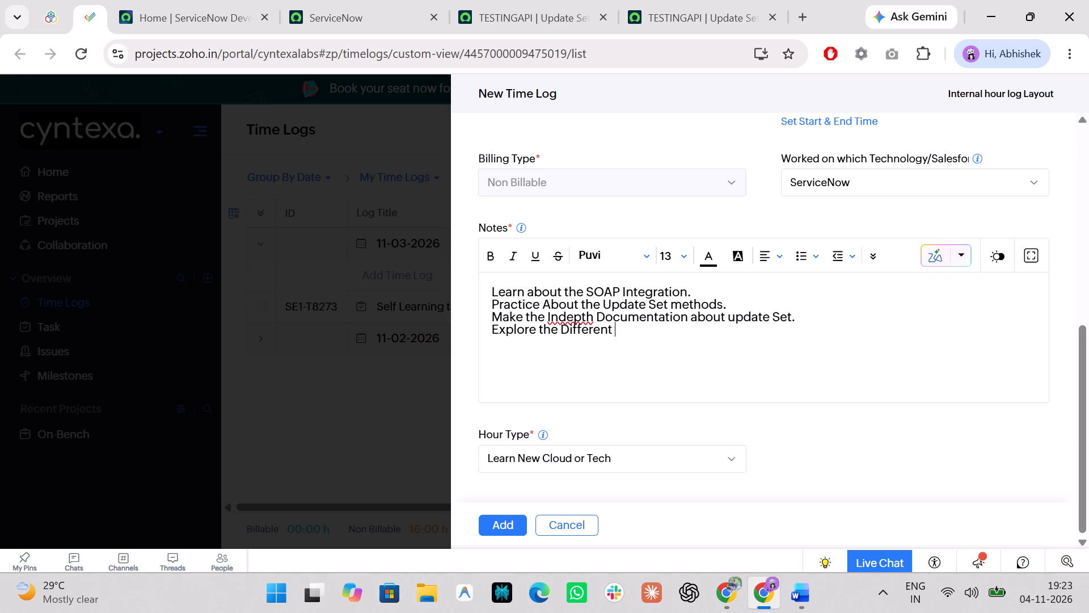
type("Methods")
key("space")
type("Of b")
key("BackSpace")
type("pushing the Upodate")
key("BackSpace")
key("BackSpace")
key("BackSpace")
key("BackSpace")
key("BackSpace")
type("date Set")
key("space")
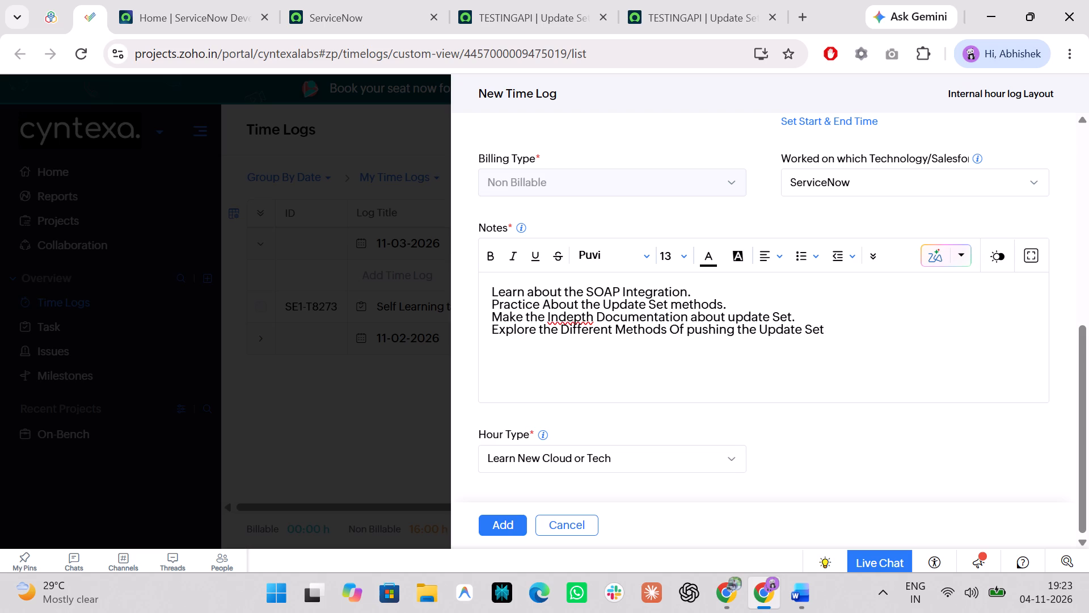
type("thro")
type("ugh Github.")
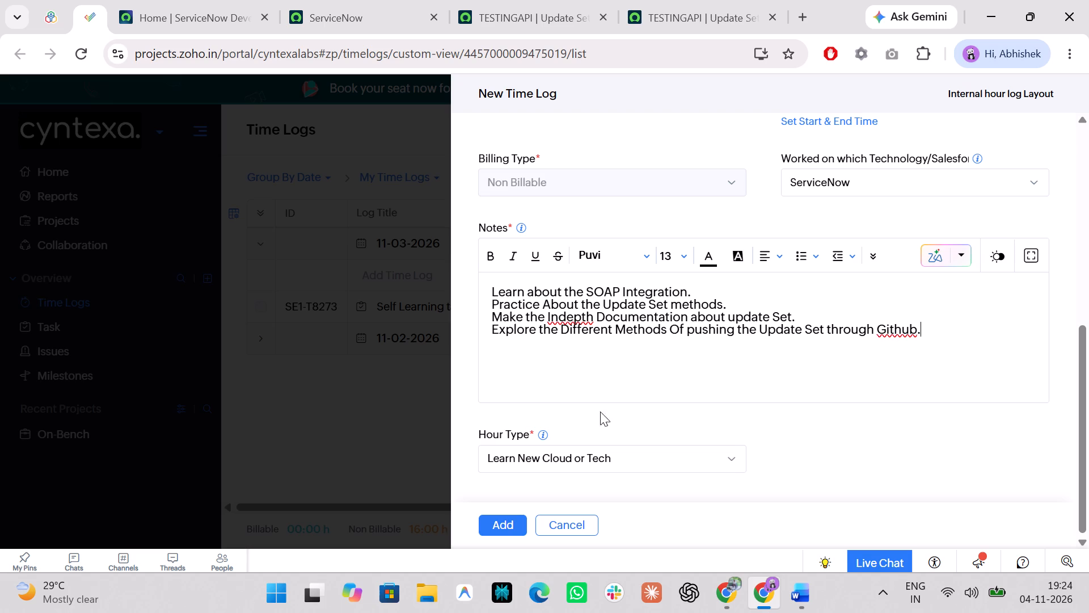
Copy the full text of the time log's notes.
key("ctrl+a")
key("ctrl+c")
left_click(741, 358)
Check the filled-in time log fields and add the time log.
scroll(673, 242, "up", 3)
scroll(673, 242, "down", 1)
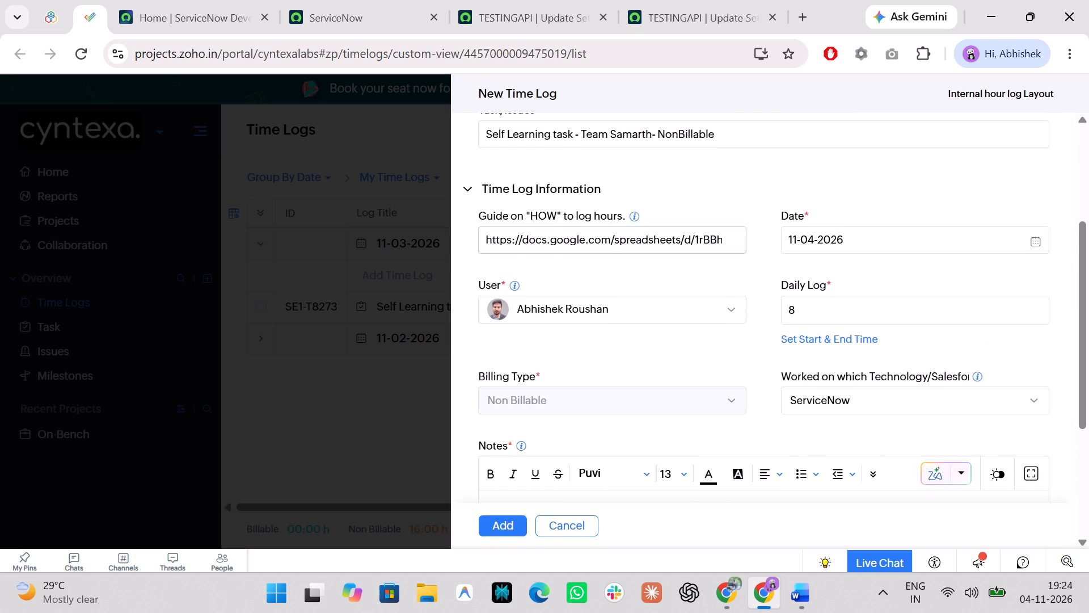
scroll(673, 242, "down", 2)
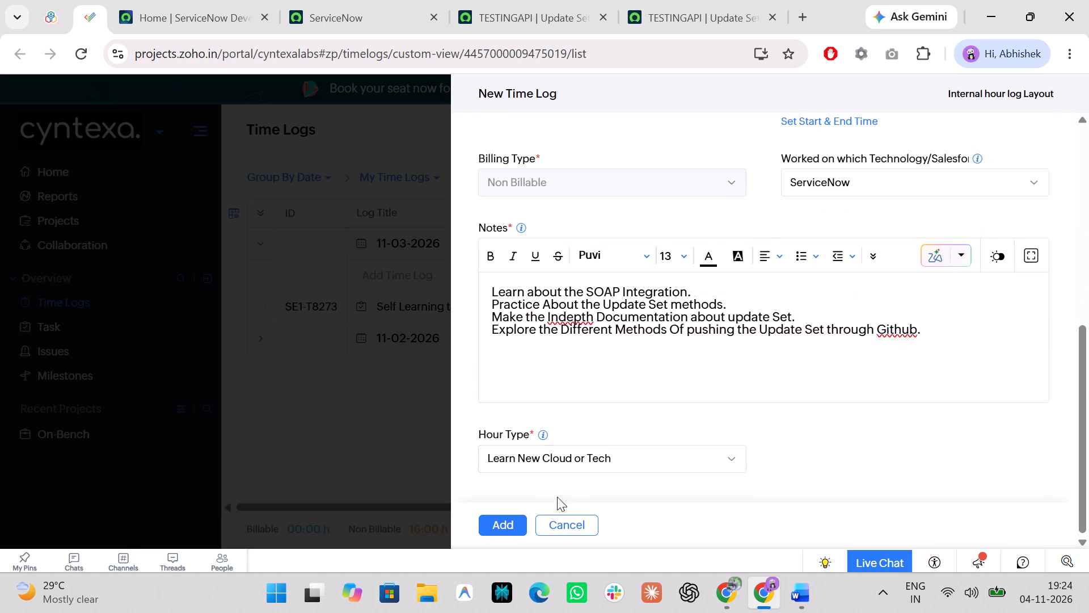
left_click(516, 522)
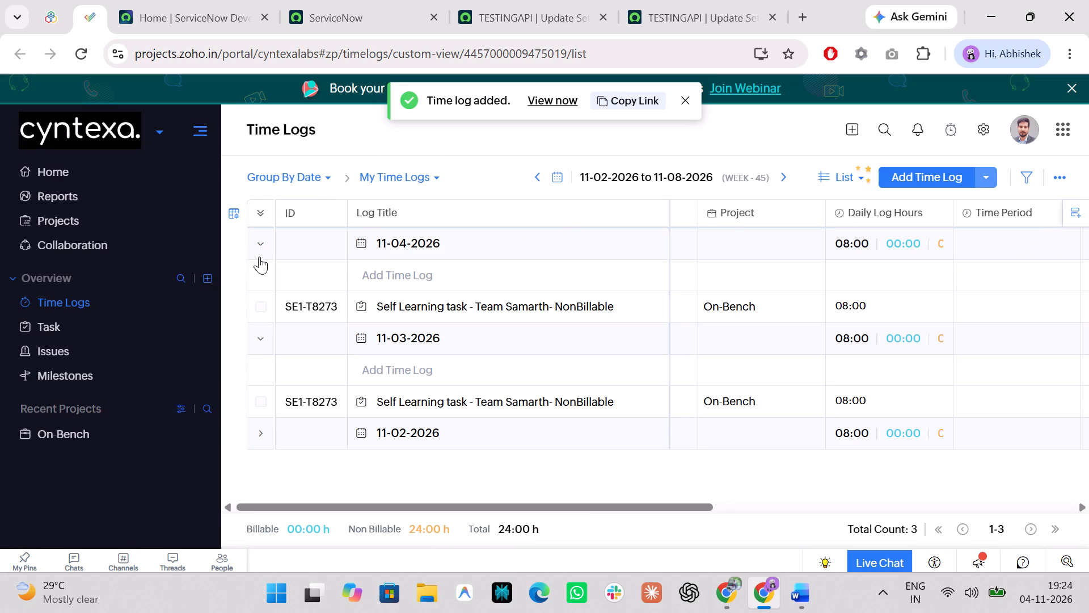
Collapse the 11-04-2026 and 11-03-2026 date groups in the time log list.
left_click(263, 243)
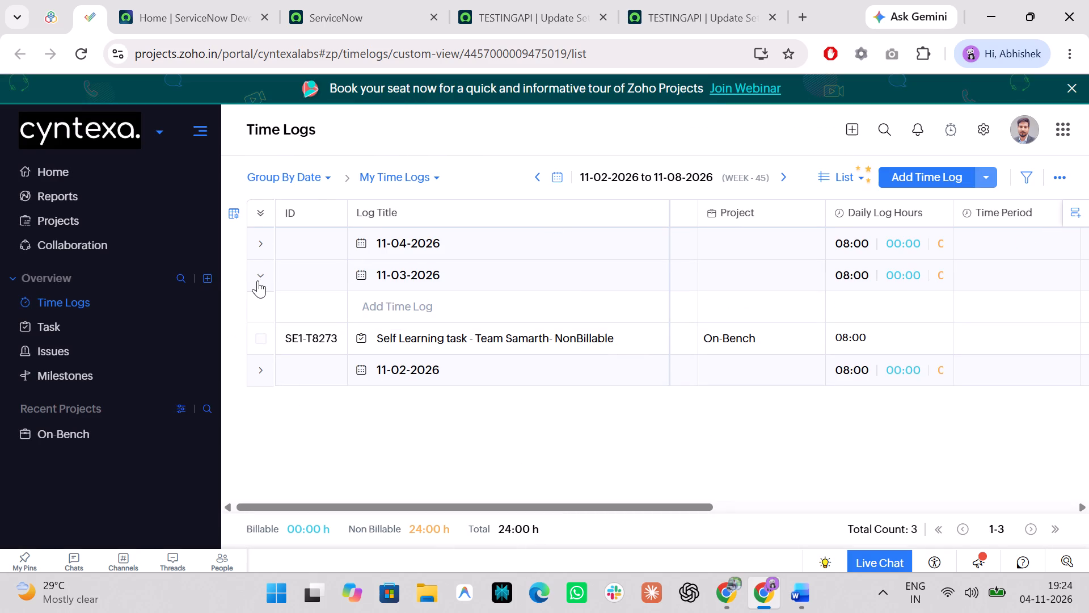
left_click(258, 280)
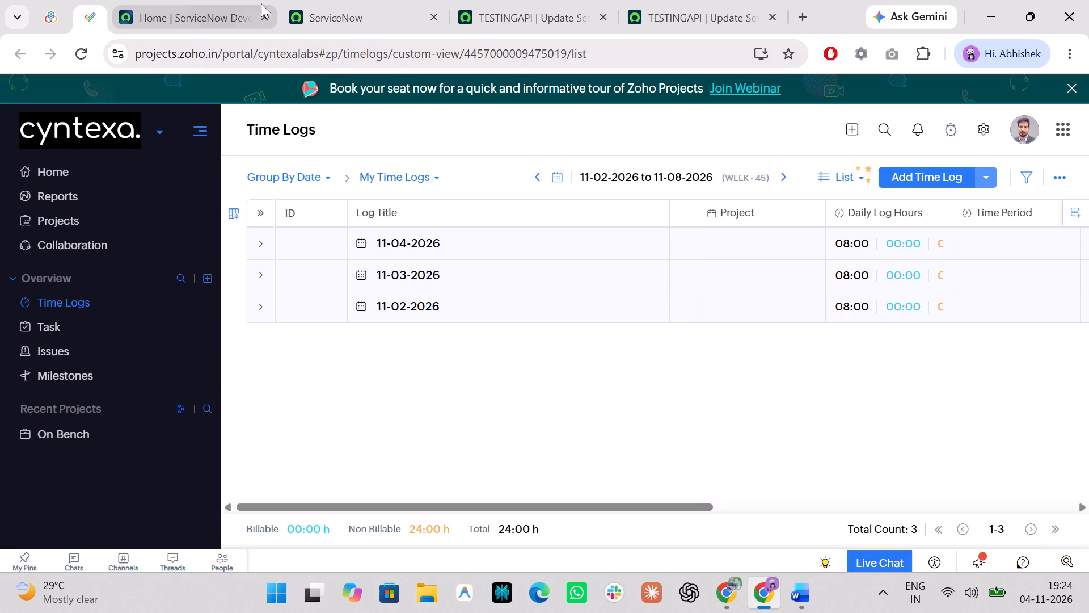
Open a new browser tab.
left_click(807, 12)
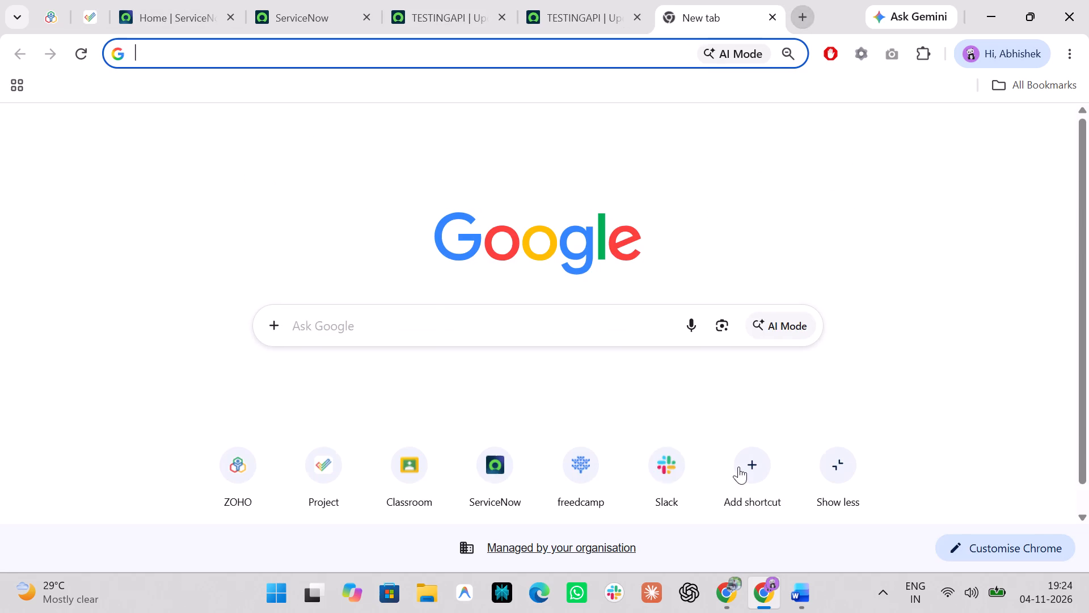
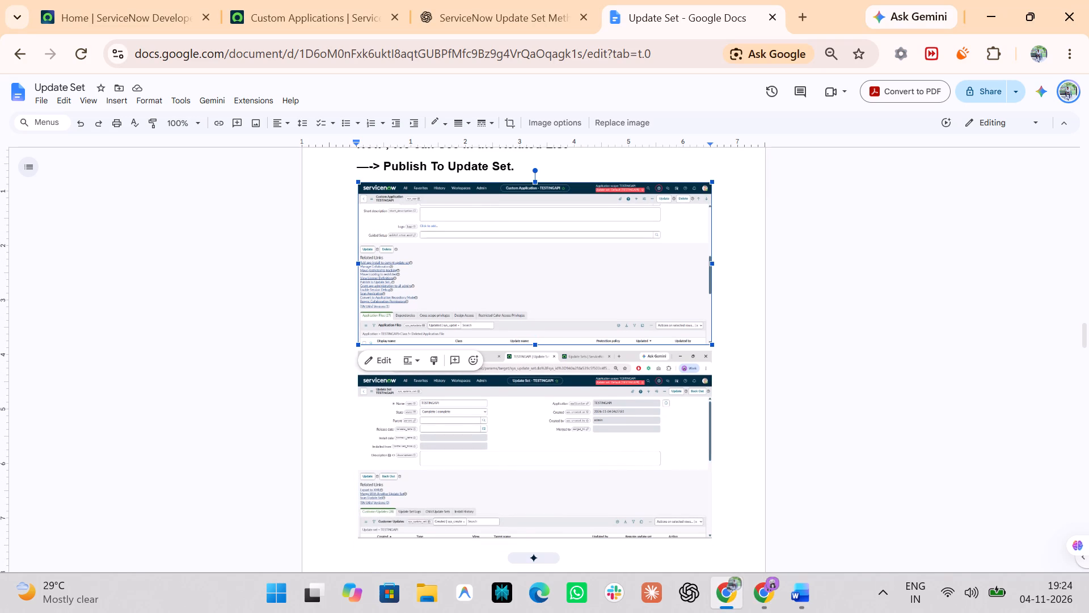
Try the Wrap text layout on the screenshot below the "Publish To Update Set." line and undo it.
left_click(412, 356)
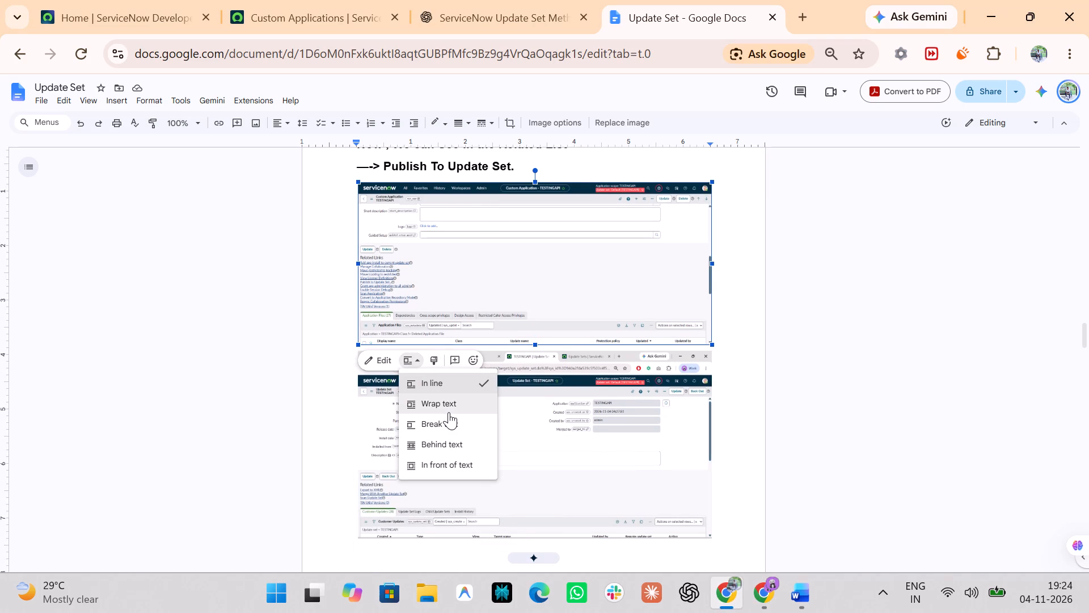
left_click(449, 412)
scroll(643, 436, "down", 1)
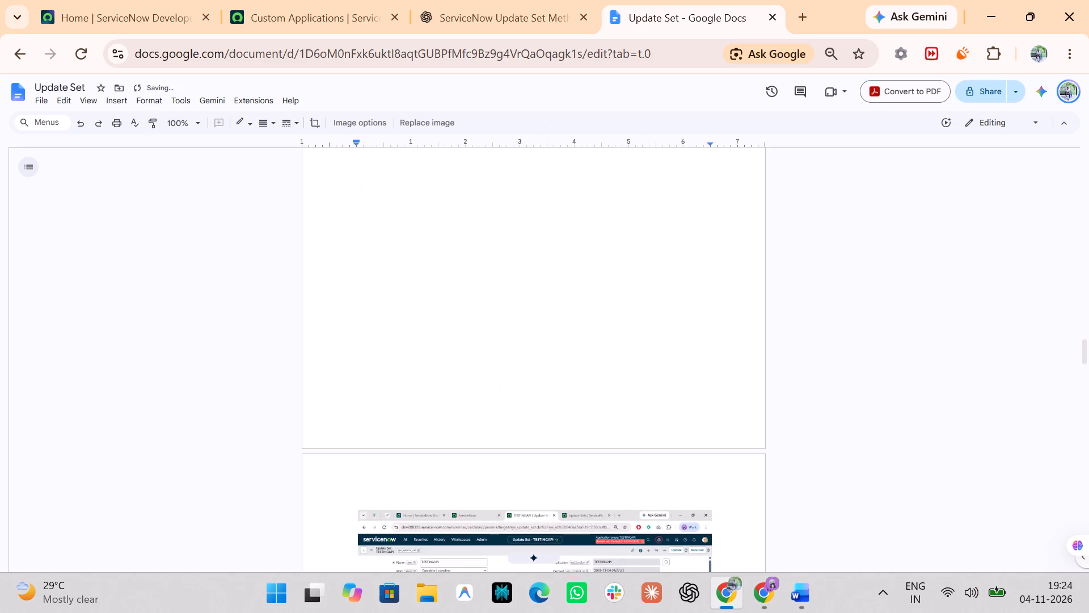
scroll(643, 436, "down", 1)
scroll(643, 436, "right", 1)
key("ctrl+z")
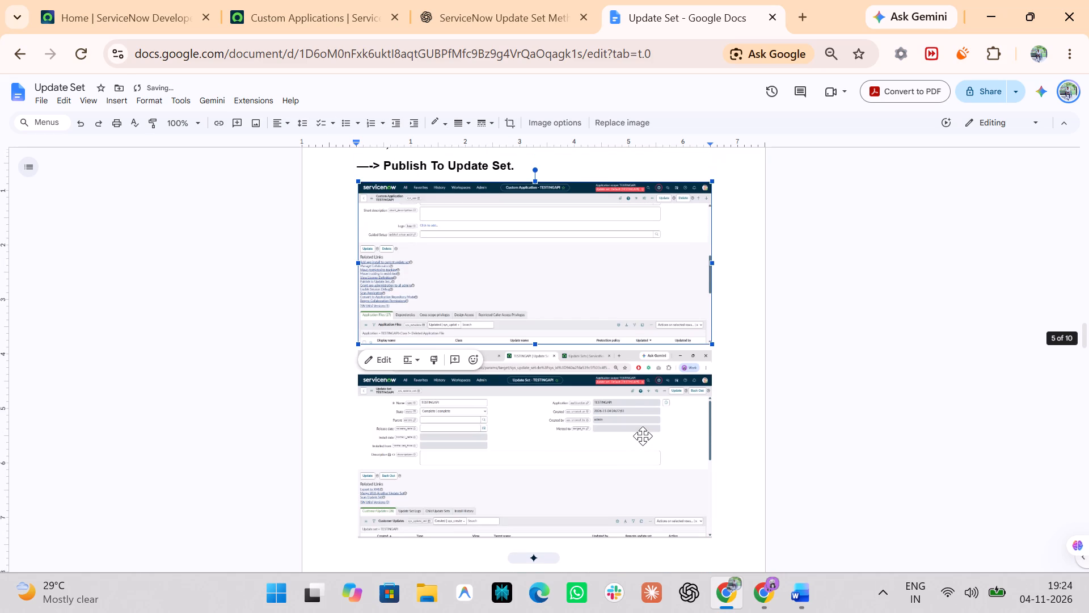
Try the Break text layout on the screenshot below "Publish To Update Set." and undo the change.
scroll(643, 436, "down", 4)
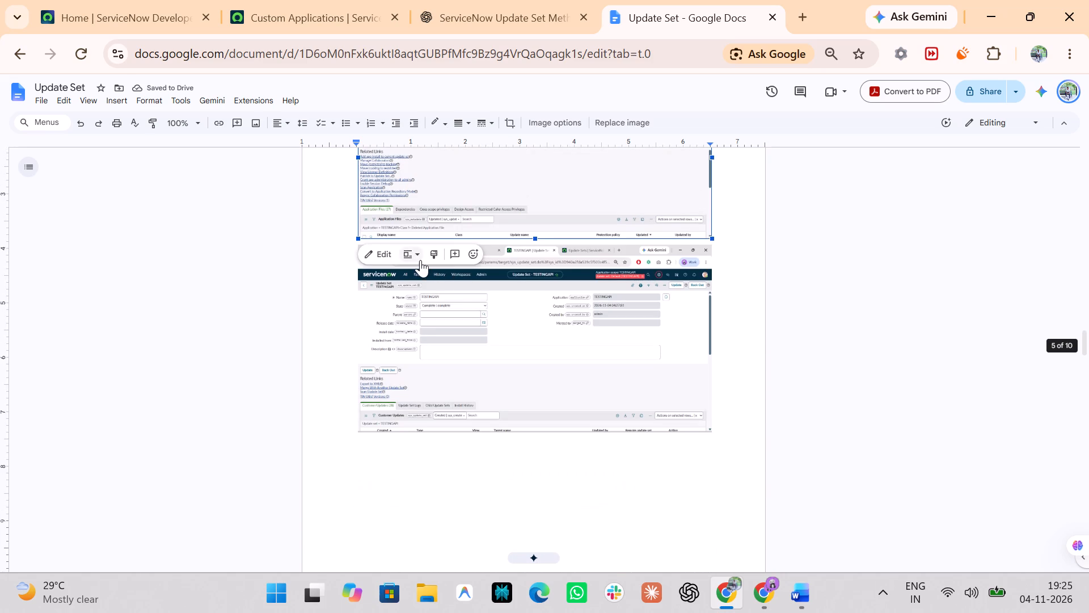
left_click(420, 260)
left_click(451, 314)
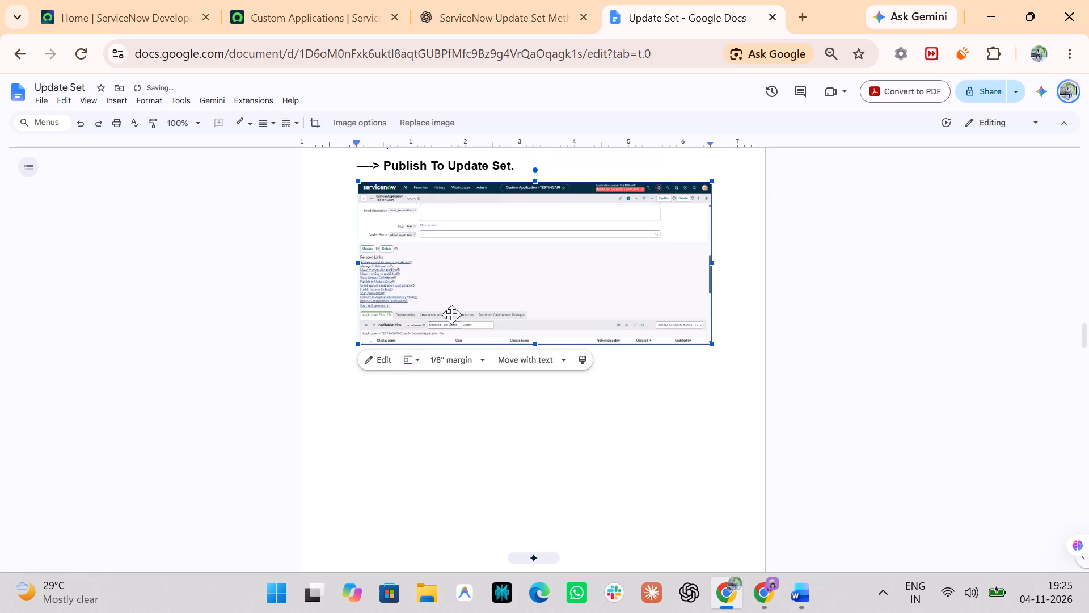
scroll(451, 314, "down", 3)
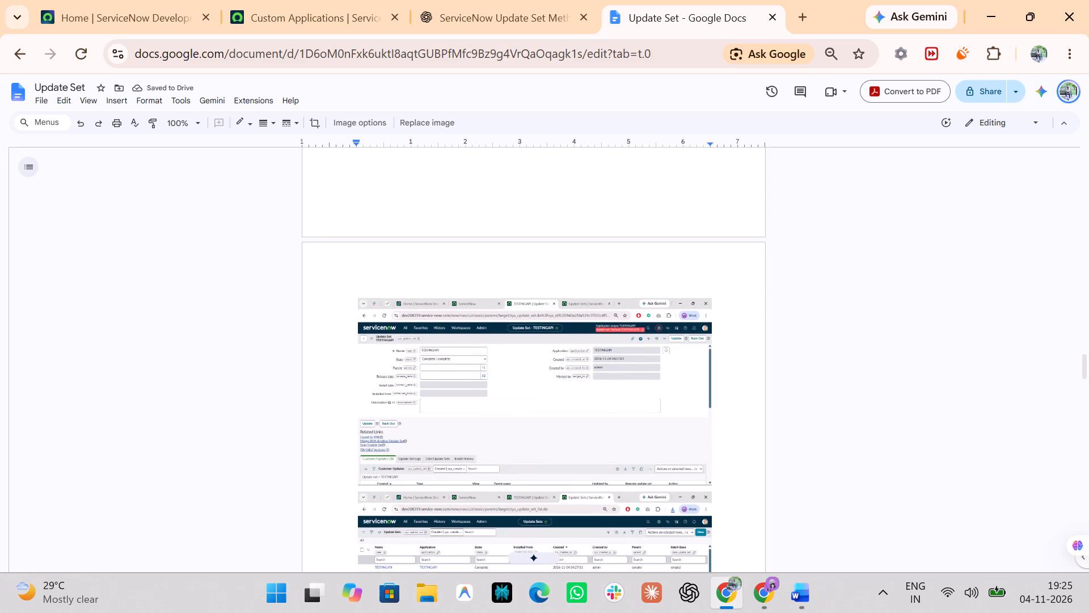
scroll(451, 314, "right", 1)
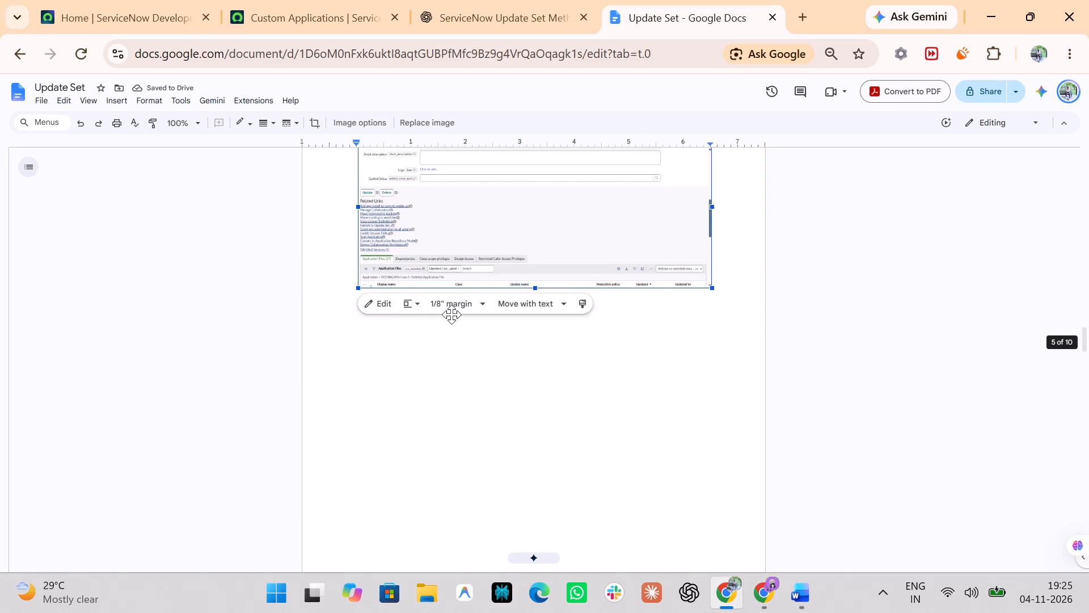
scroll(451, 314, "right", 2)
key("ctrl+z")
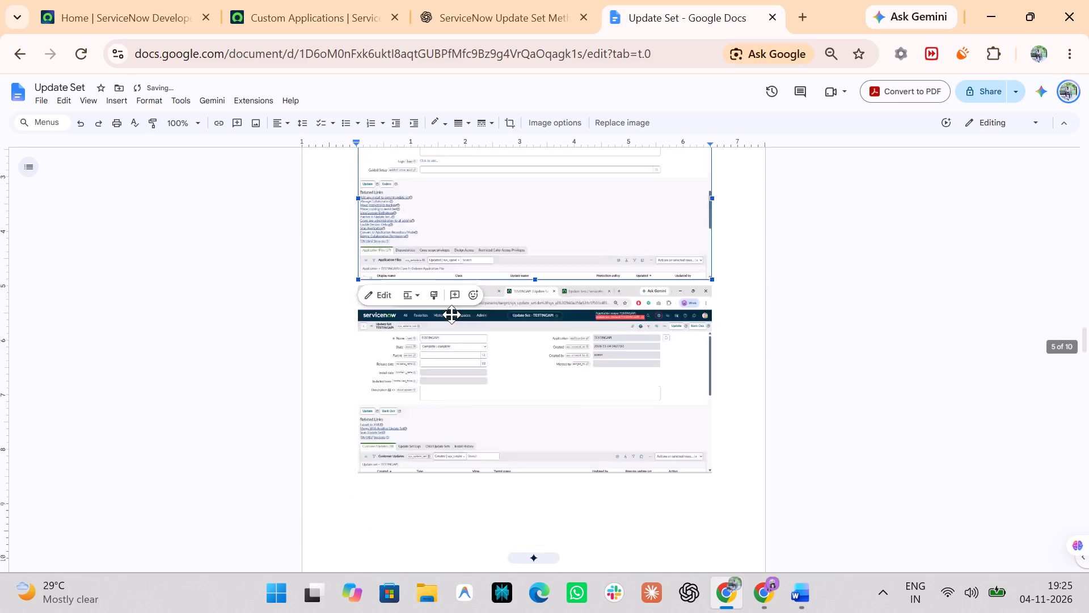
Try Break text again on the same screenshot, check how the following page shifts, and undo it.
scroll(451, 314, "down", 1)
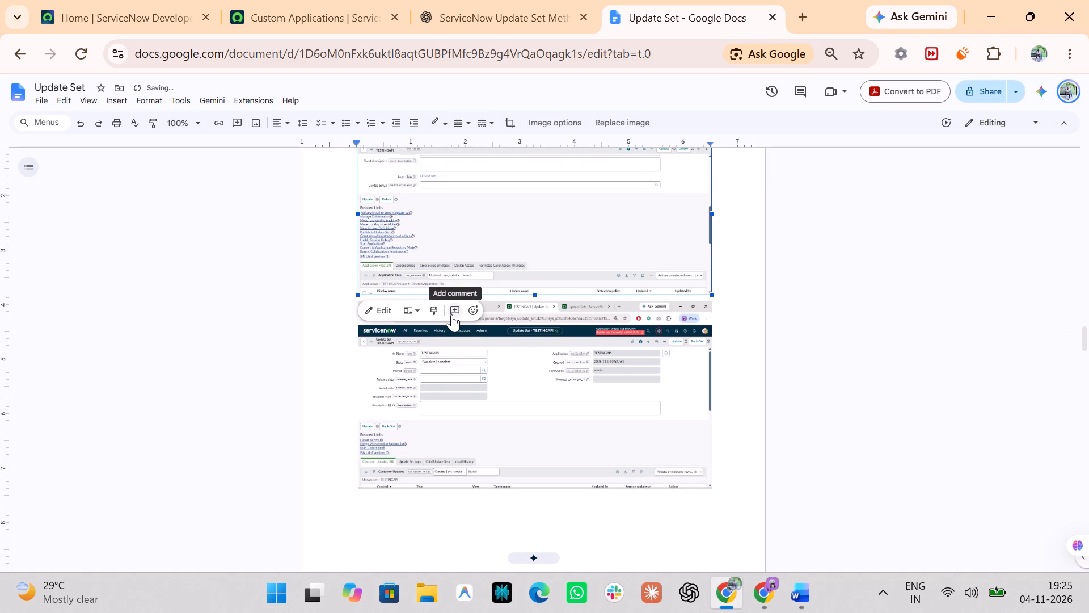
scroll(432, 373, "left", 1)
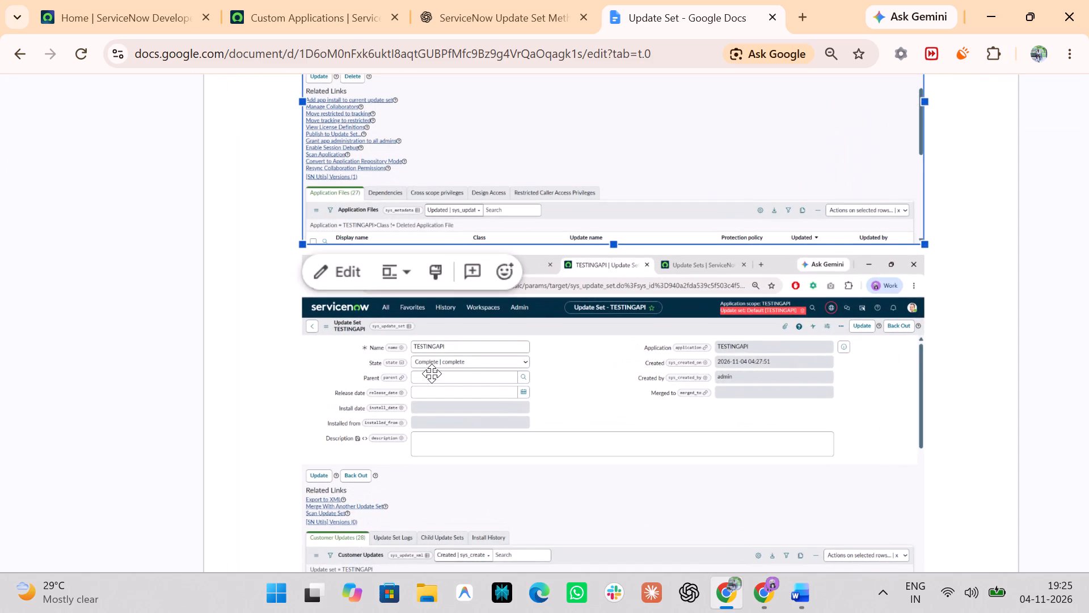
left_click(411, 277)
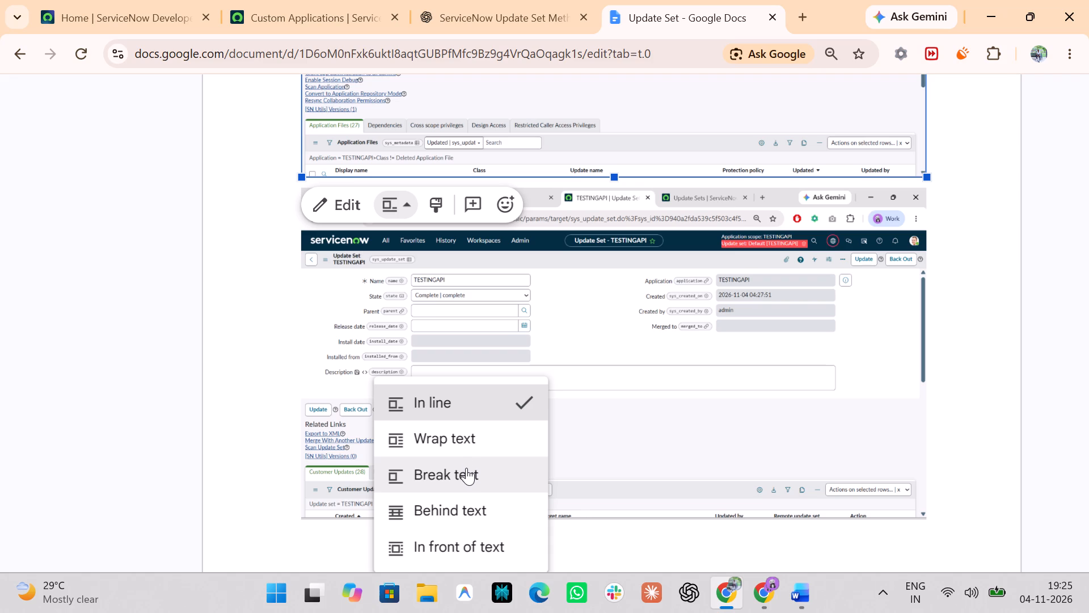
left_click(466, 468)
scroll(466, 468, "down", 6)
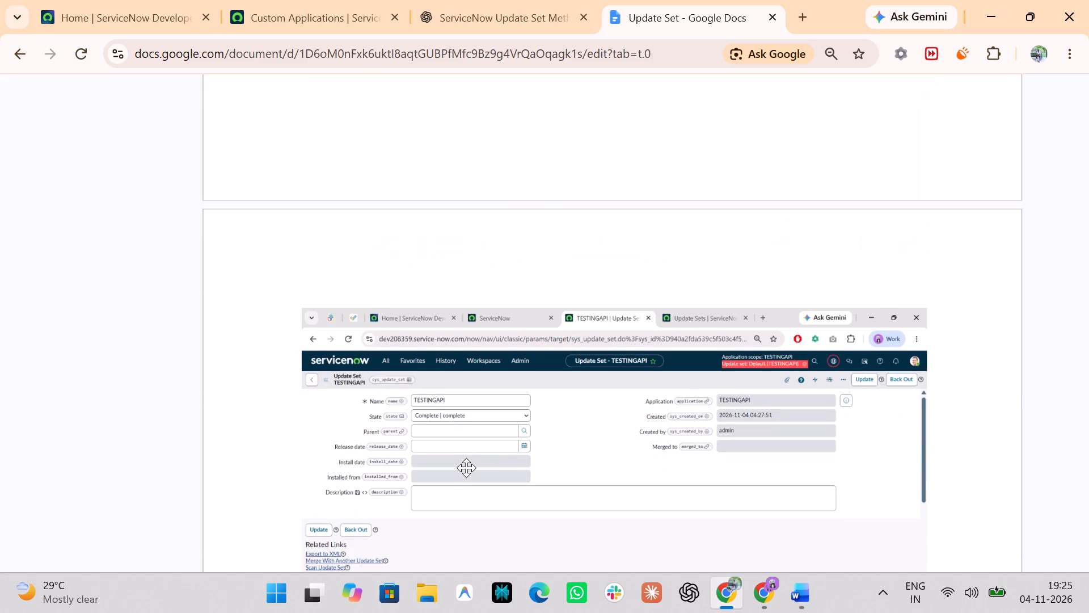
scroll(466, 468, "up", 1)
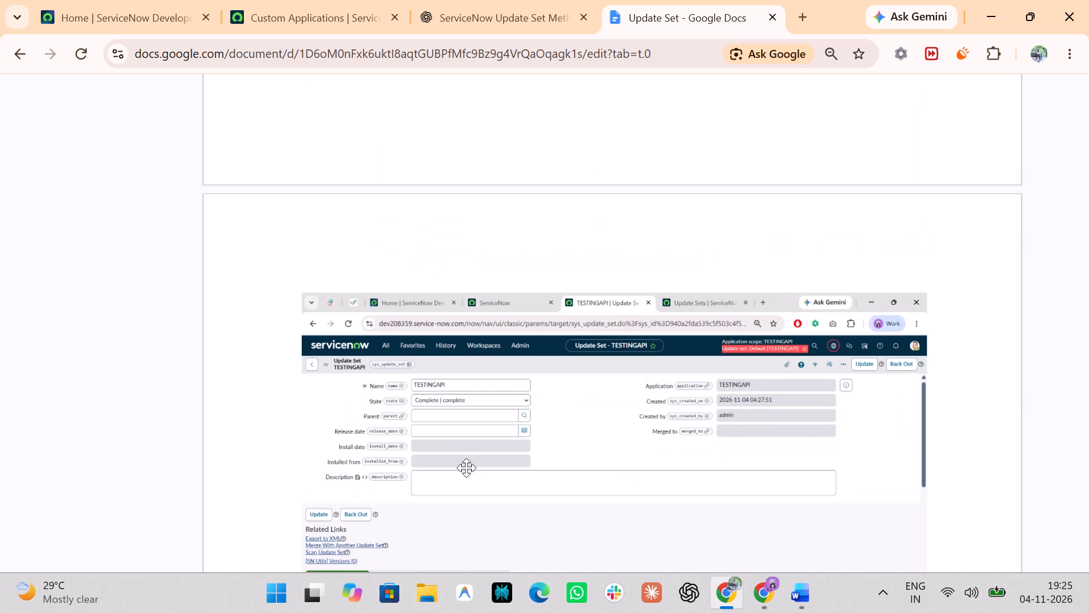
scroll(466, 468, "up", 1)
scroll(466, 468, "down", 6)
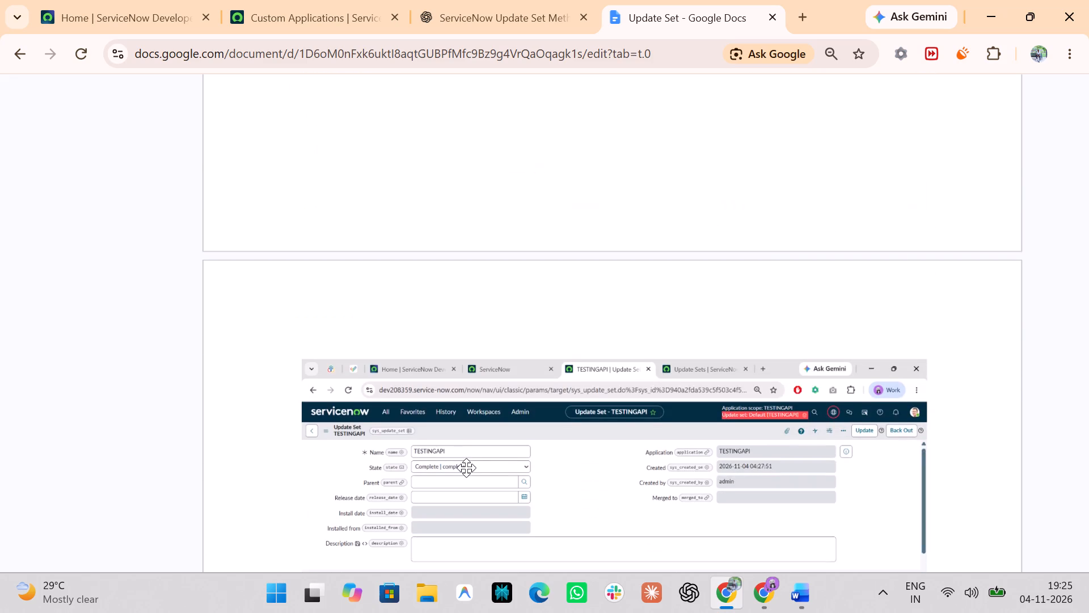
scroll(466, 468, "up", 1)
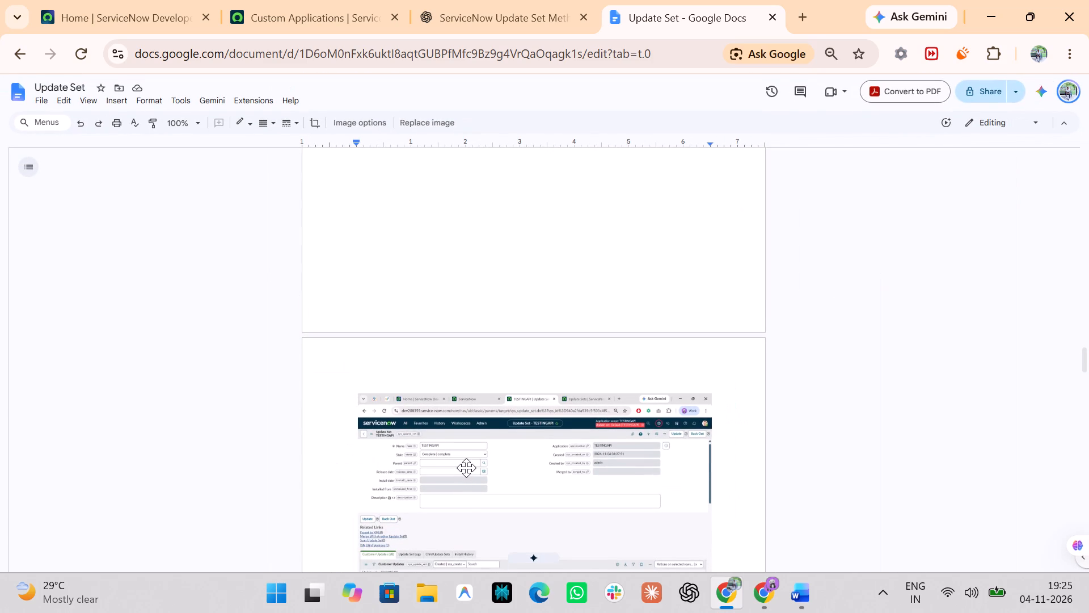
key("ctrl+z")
Set the text wrapping of the screenshot below "Publish To Update Set." to Wrap text.
scroll(466, 468, "down", 1)
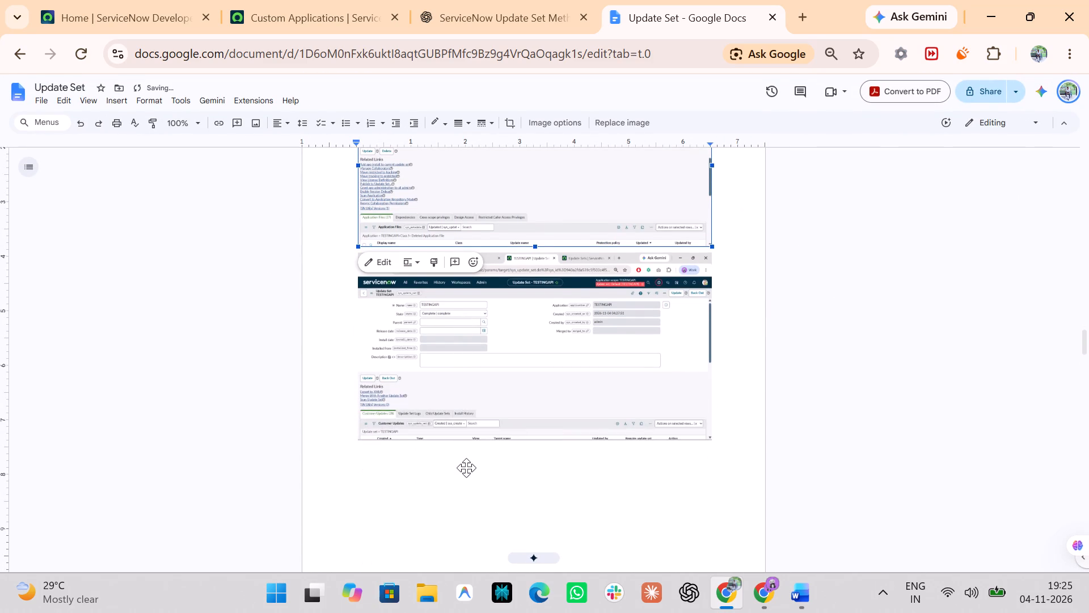
scroll(466, 468, "up", 2)
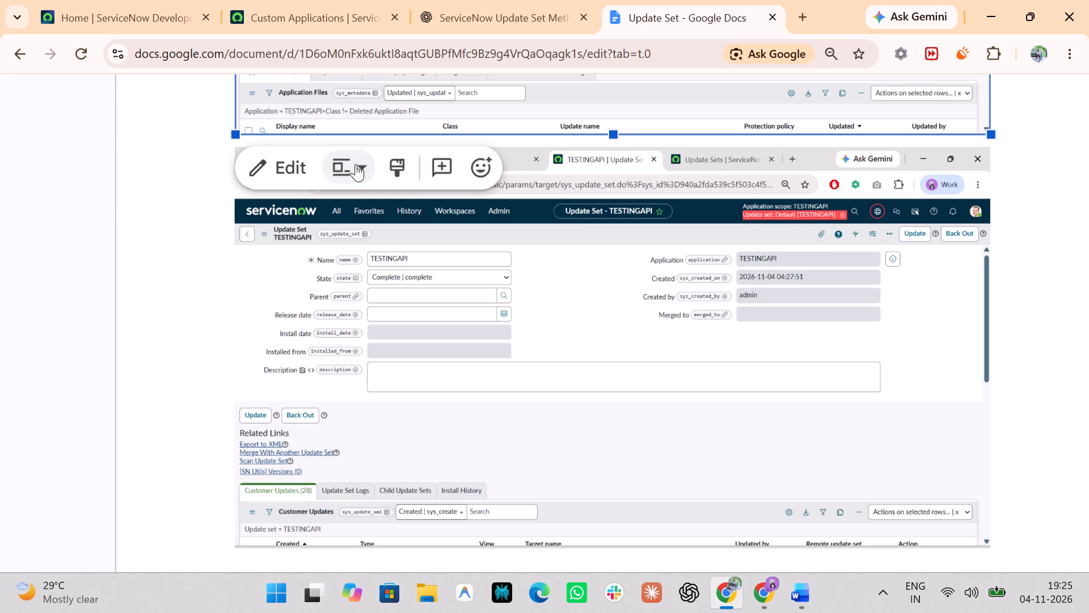
left_click(353, 165)
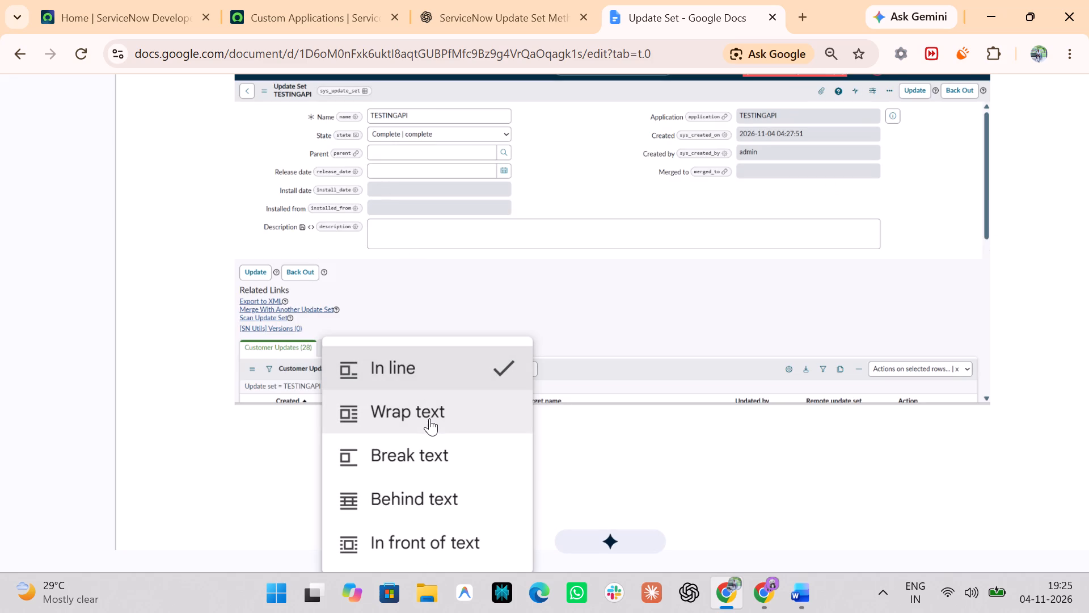
left_click(429, 418)
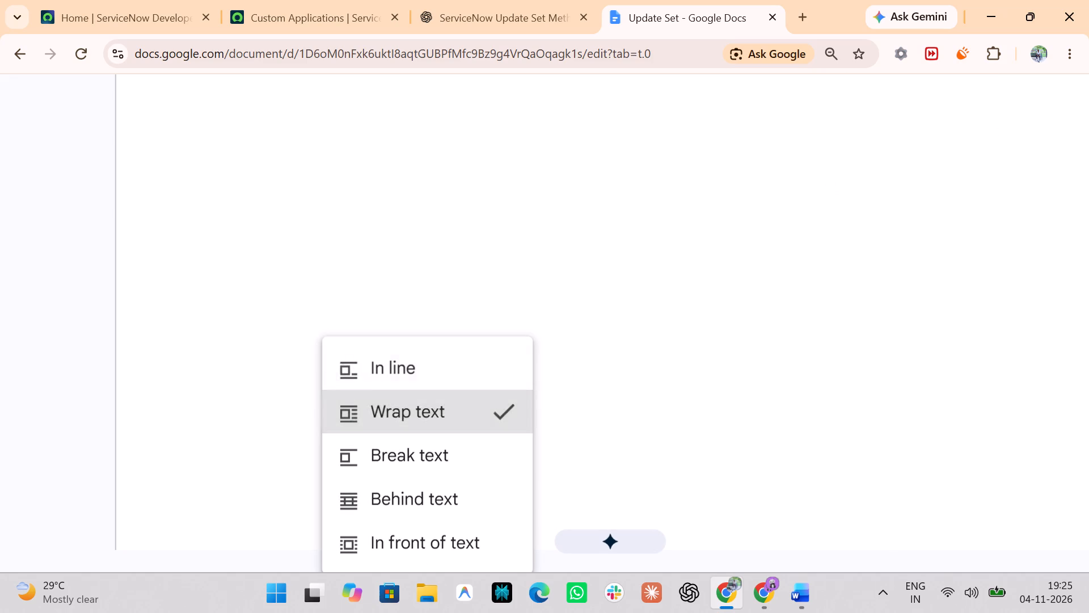
left_click(680, 287)
Start new lines after "Publish To Update Set." so that text can be entered beneath the wrapped screenshot.
scroll(680, 287, "down", 5)
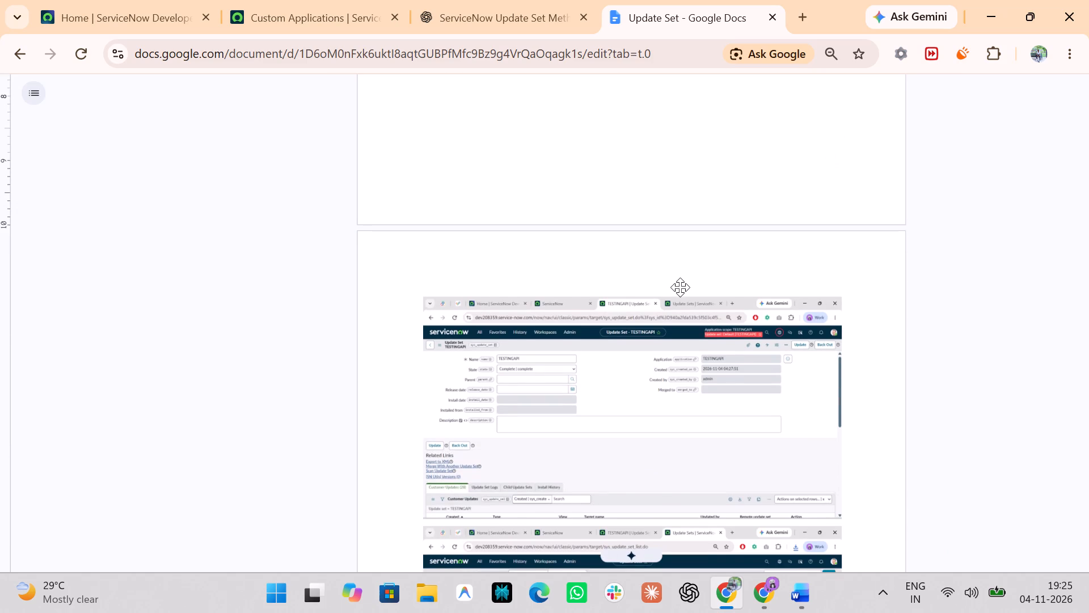
scroll(680, 287, "down", 1)
scroll(557, 393, "up", 4)
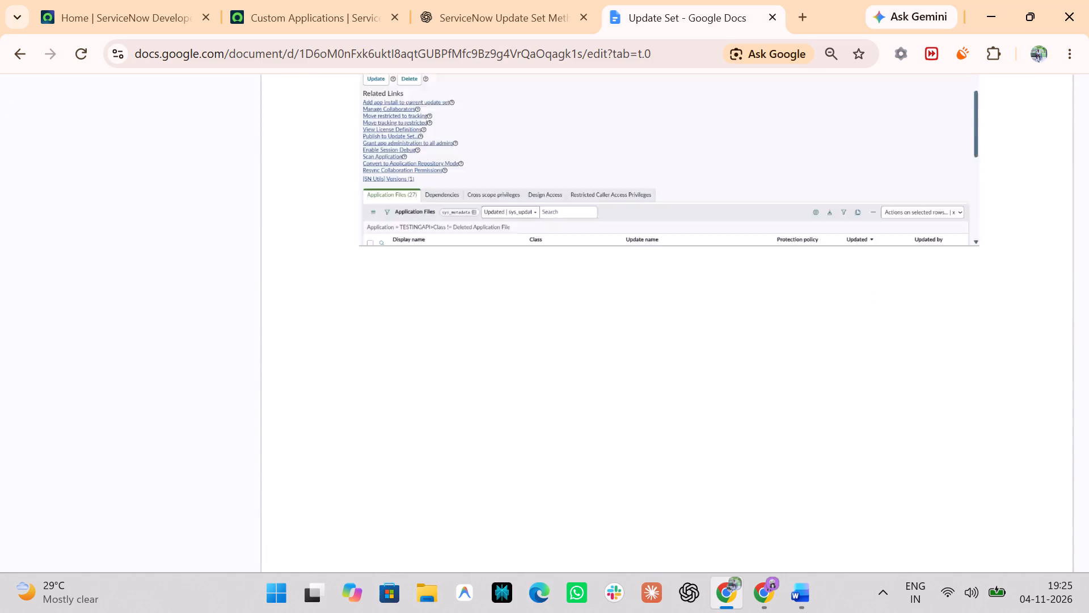
scroll(557, 393, "up", 1)
scroll(557, 393, "right", 1)
scroll(727, 387, "down", 1)
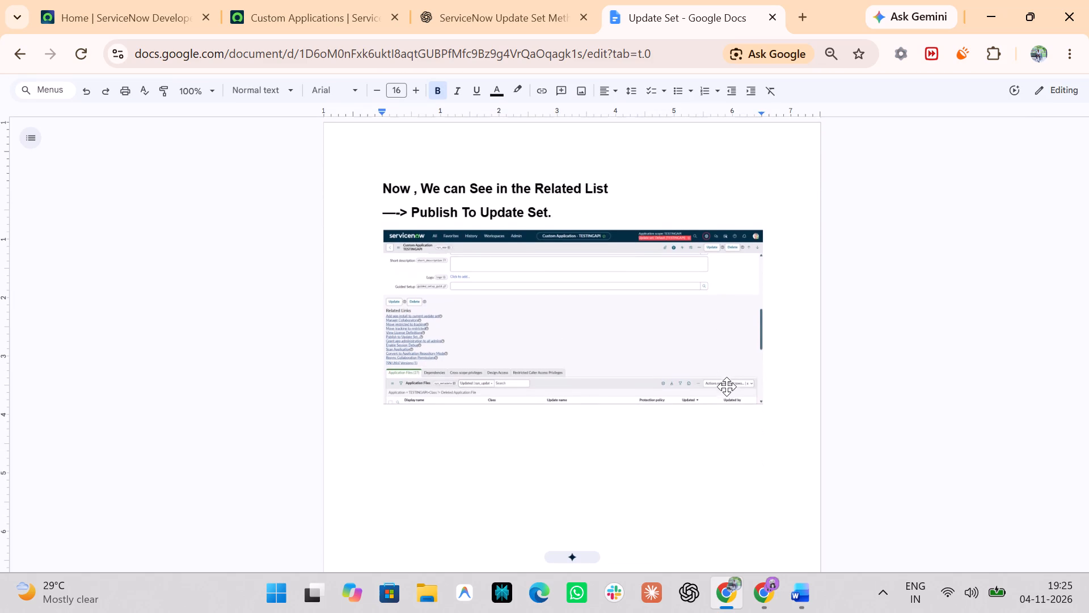
scroll(727, 387, "down", 1)
left_click(791, 396)
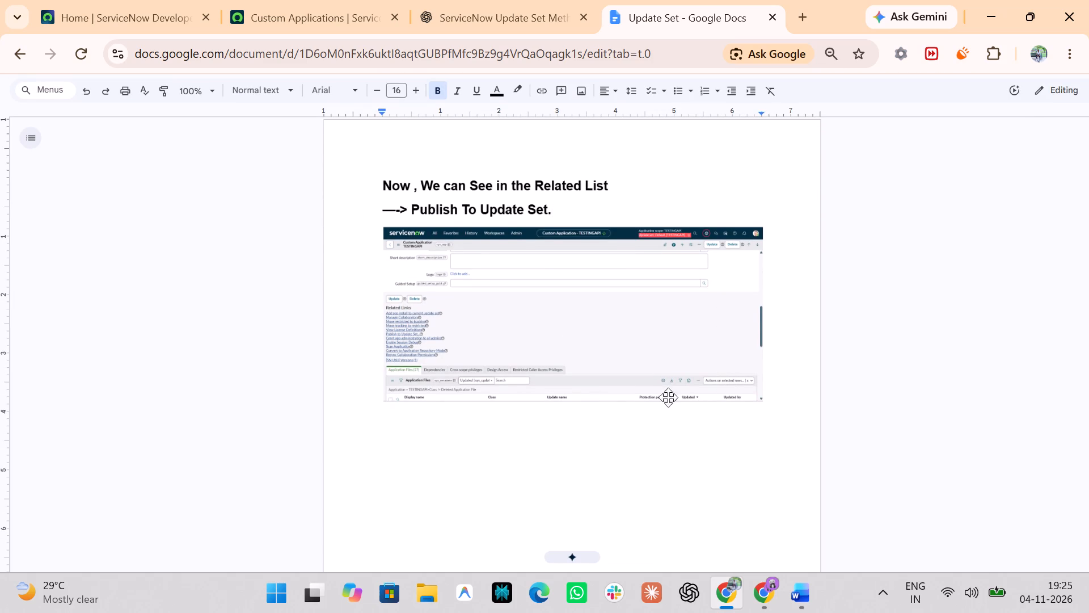
left_click(492, 444)
key("End")
key("End")
key("Right")
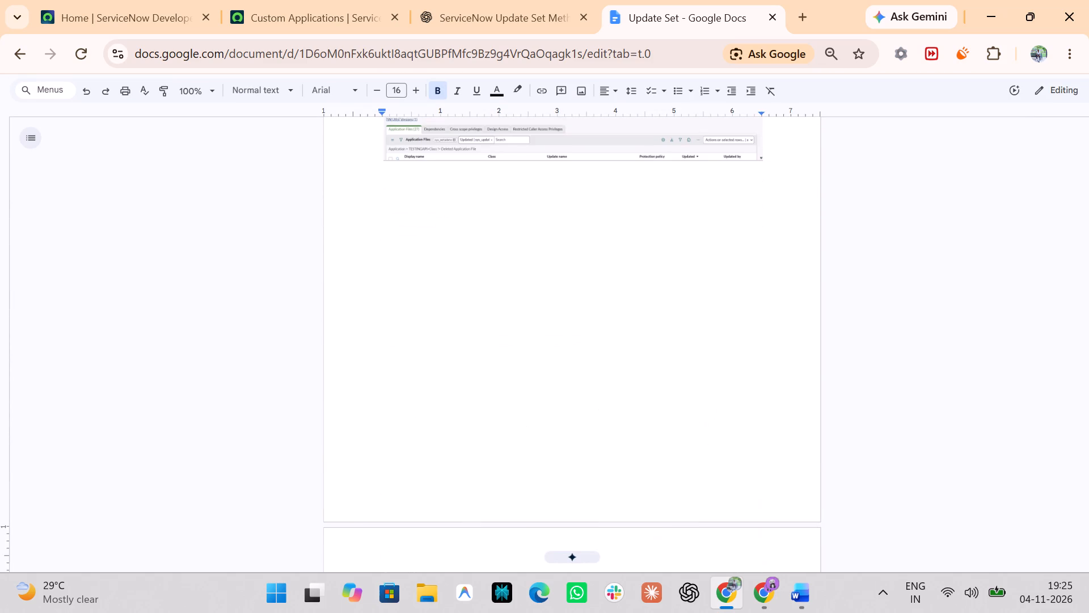
double_click(442, 263)
double_click(782, 348)
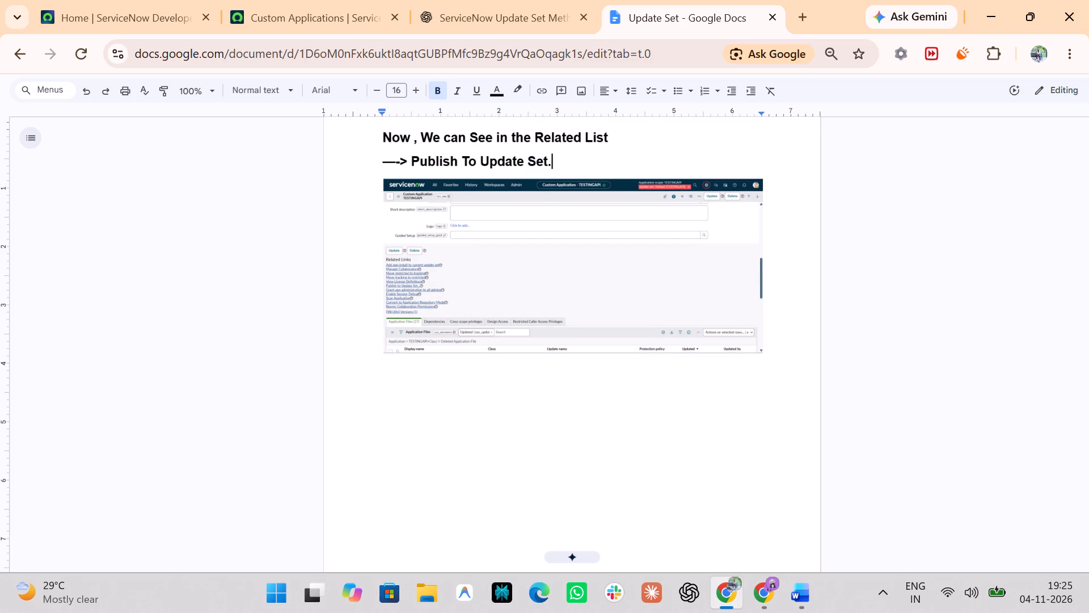
left_click(782, 348)
left_click(782, 348)
key("Return")
key("Return")
Write the caption "Now, We can Export the XML File ." below the Publish To Update Set screenshot.
type("Noe")
key("space")
key("BackSpace")
key("BackSpace")
type("w,")
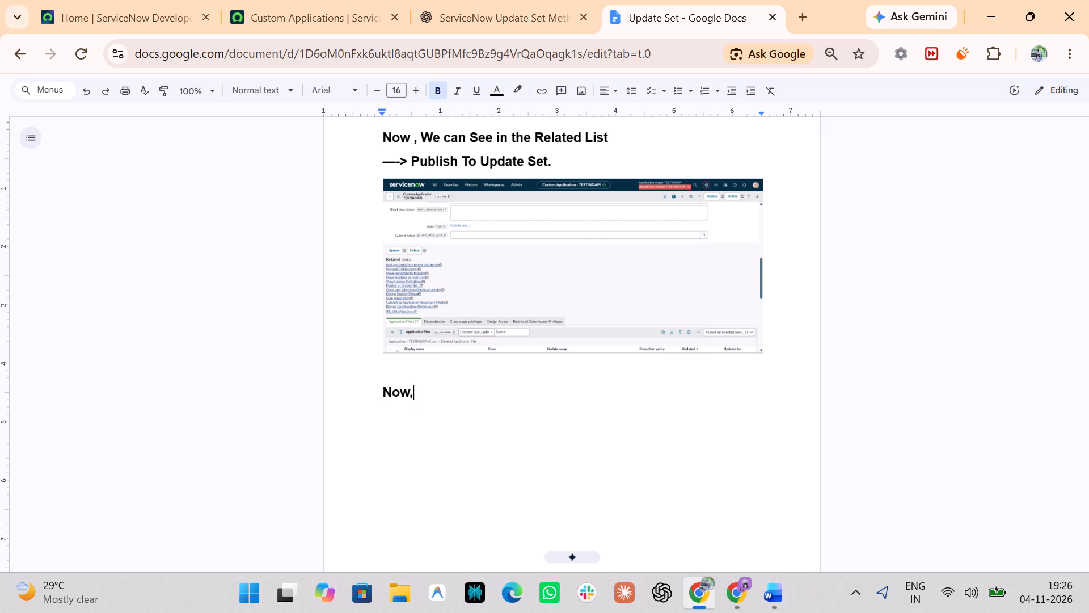
key("space")
scroll(782, 348, "down", 2)
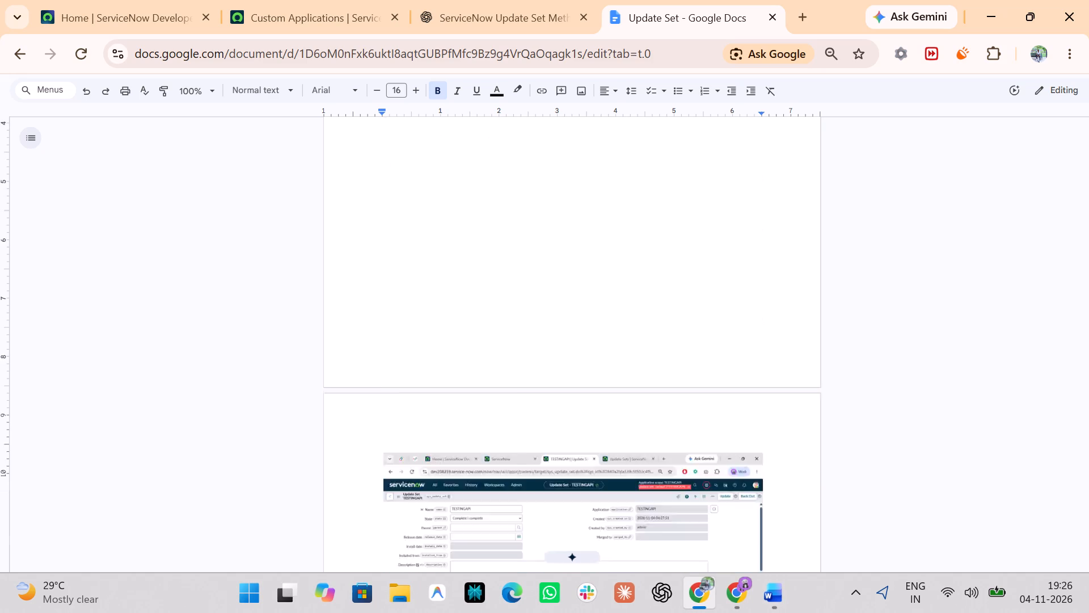
scroll(782, 348, "down", 1)
type("We can Export the")
key("space")
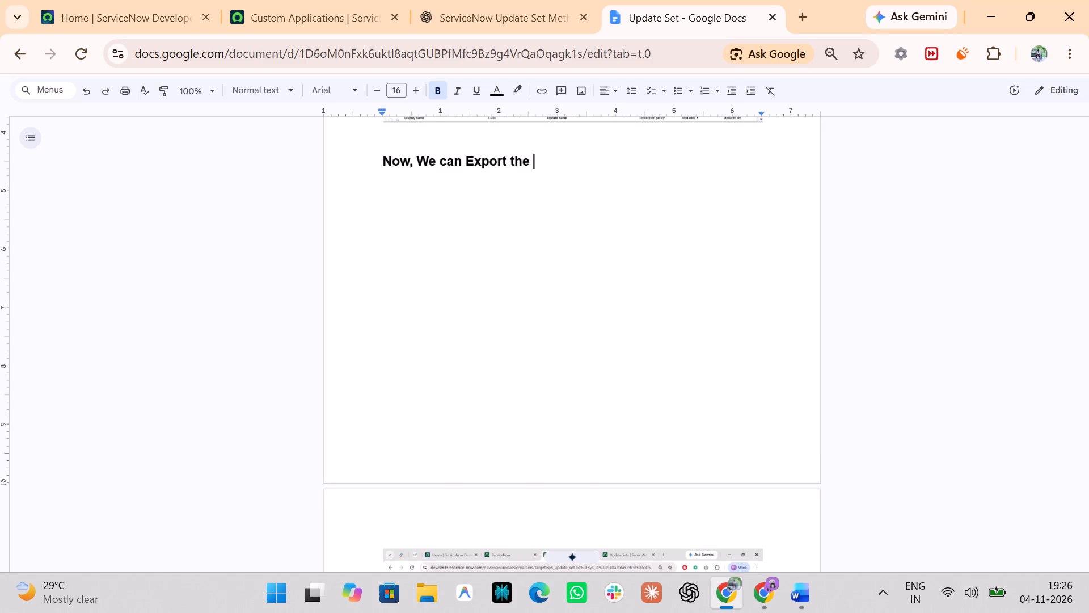
scroll(782, 348, "down", 3)
scroll(782, 348, "up", 5)
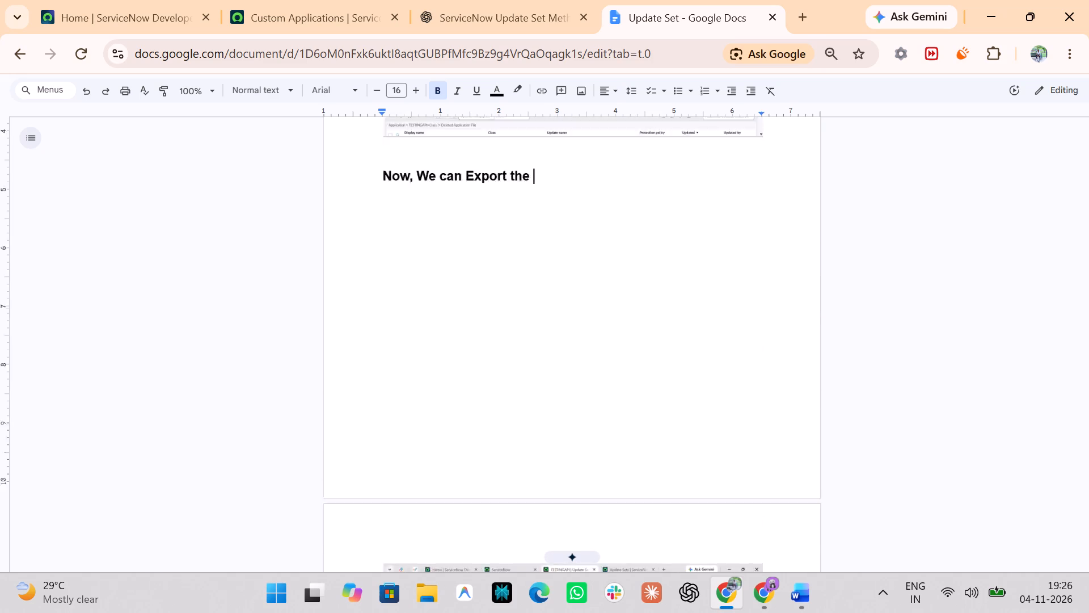
type("XML File .")
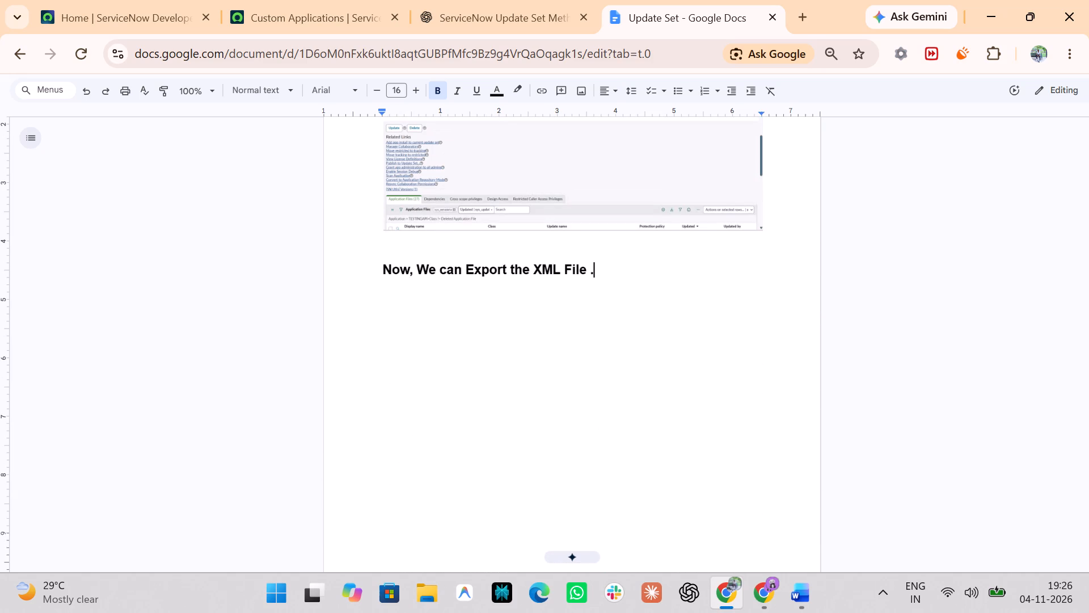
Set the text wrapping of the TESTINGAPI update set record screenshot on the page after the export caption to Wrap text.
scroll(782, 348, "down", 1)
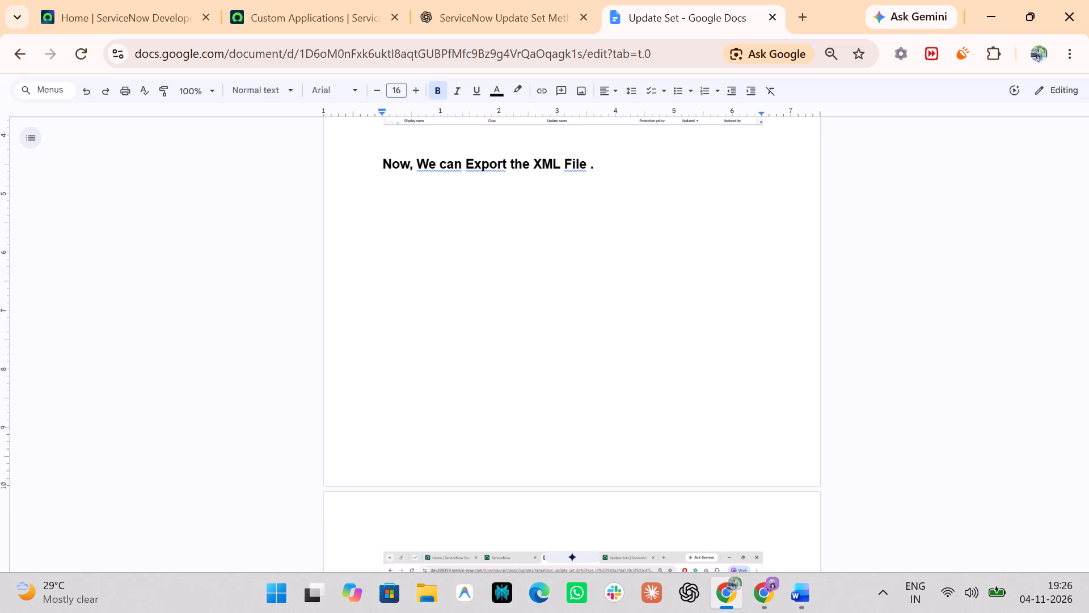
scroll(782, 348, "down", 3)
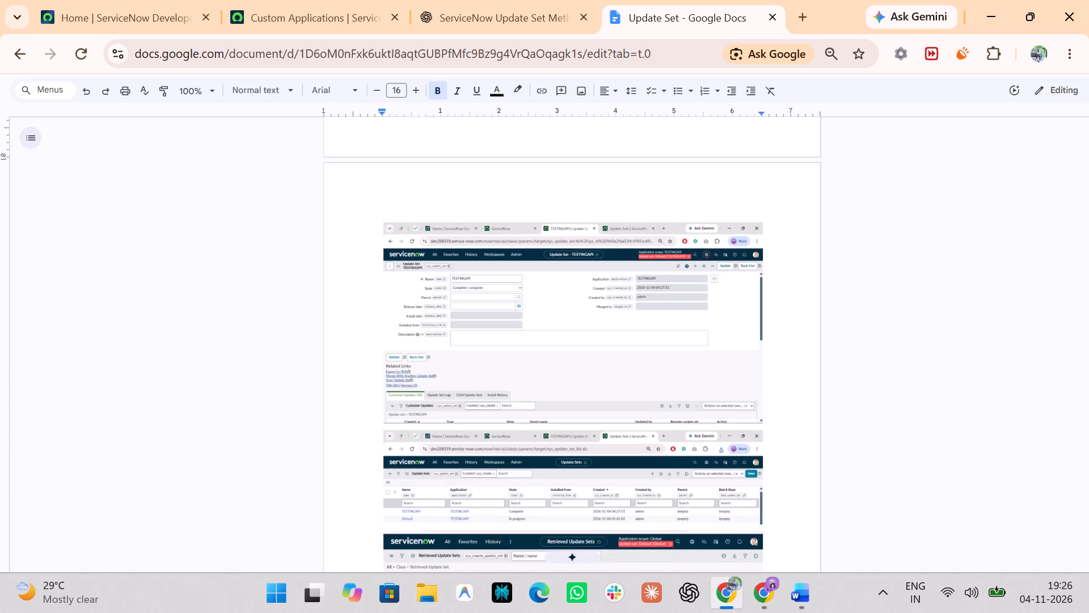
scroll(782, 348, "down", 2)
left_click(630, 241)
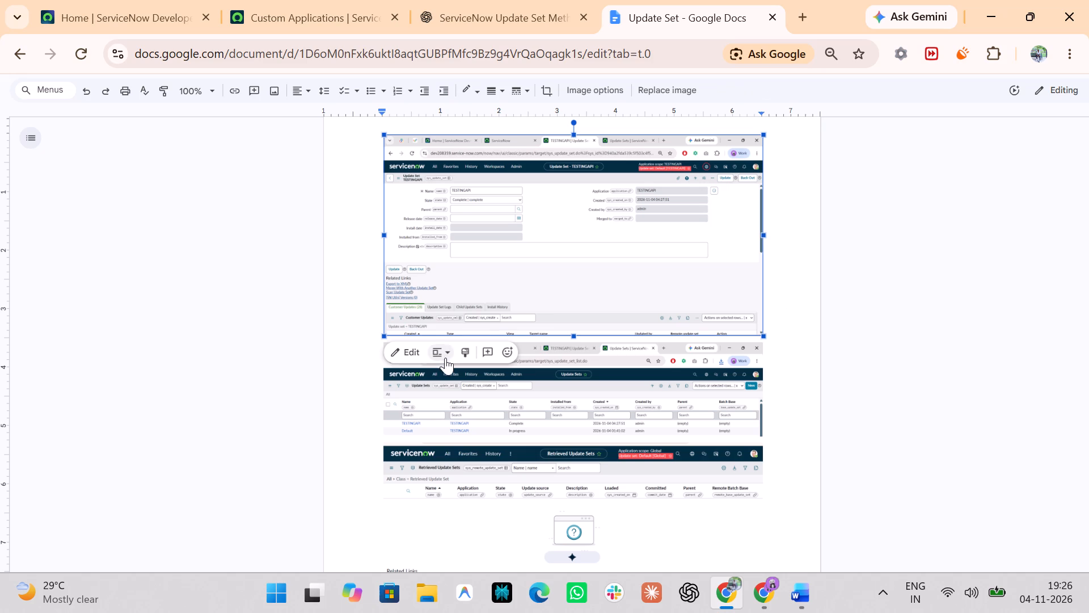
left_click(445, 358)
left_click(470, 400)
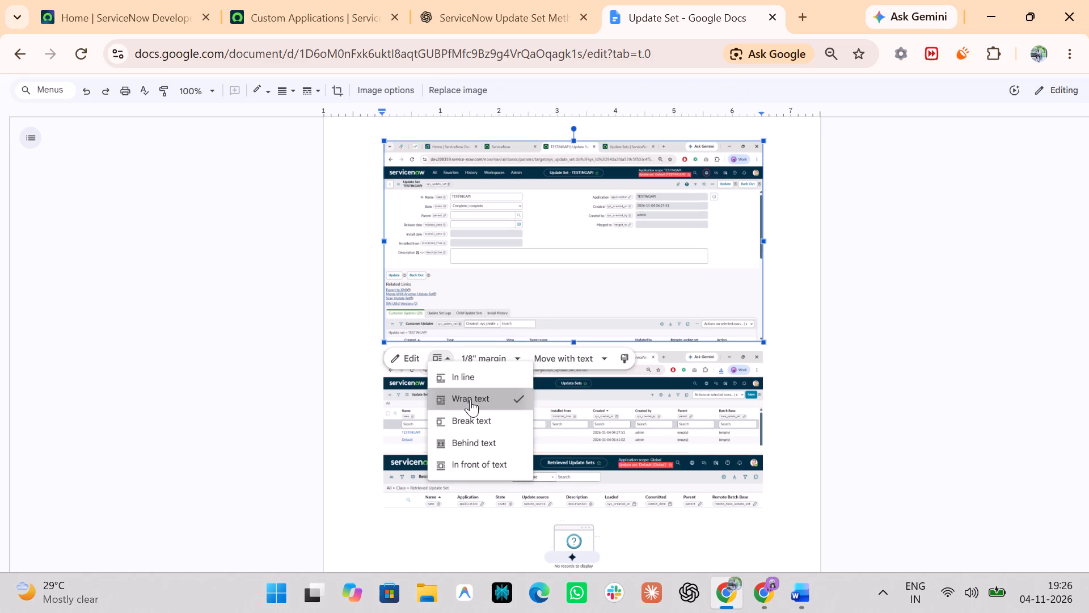
Resize the TESTINGAPI update set screenshot by its corner, first smaller and then back to almost the full text width.
scroll(592, 288, "up", 2)
scroll(592, 288, "down", 1)
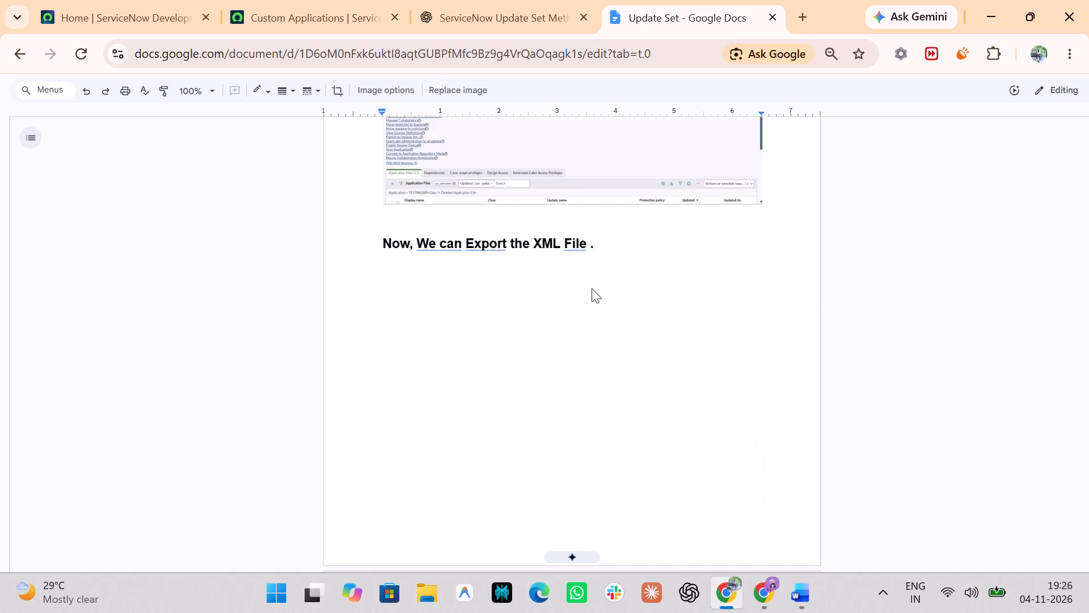
scroll(592, 288, "down", 1)
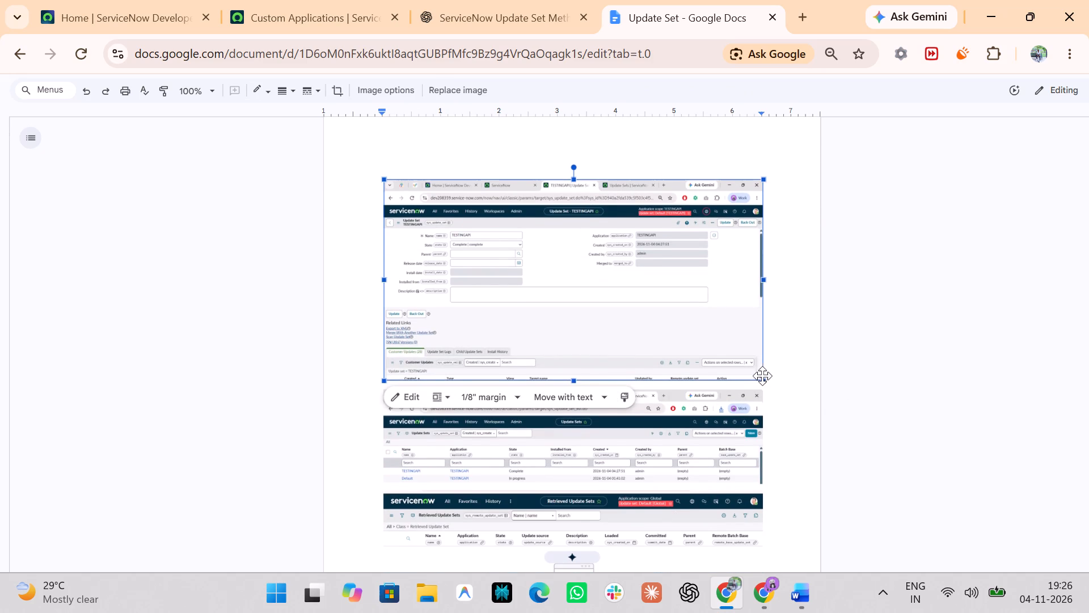
left_click_drag(761, 377, 634, 283)
scroll(679, 220, "up", 1)
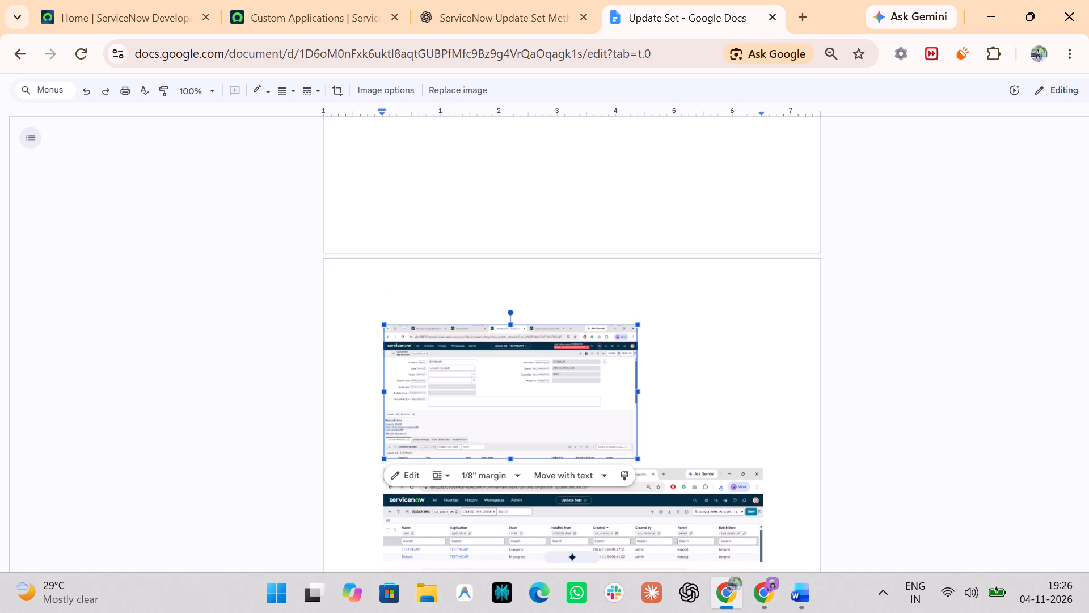
left_click_drag(636, 459, 723, 478)
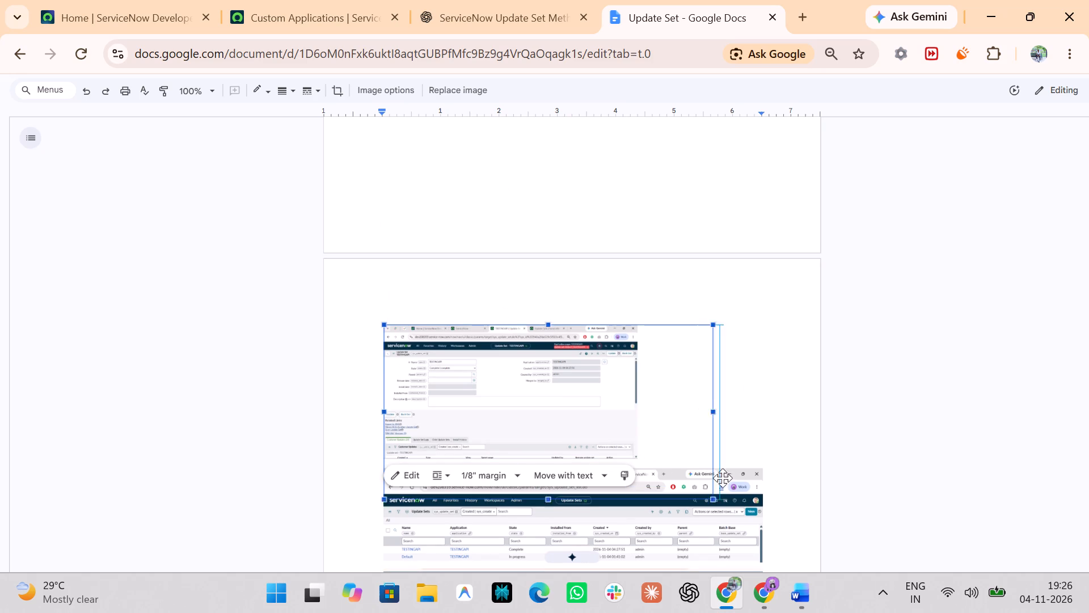
left_click_drag(723, 478, 757, 478)
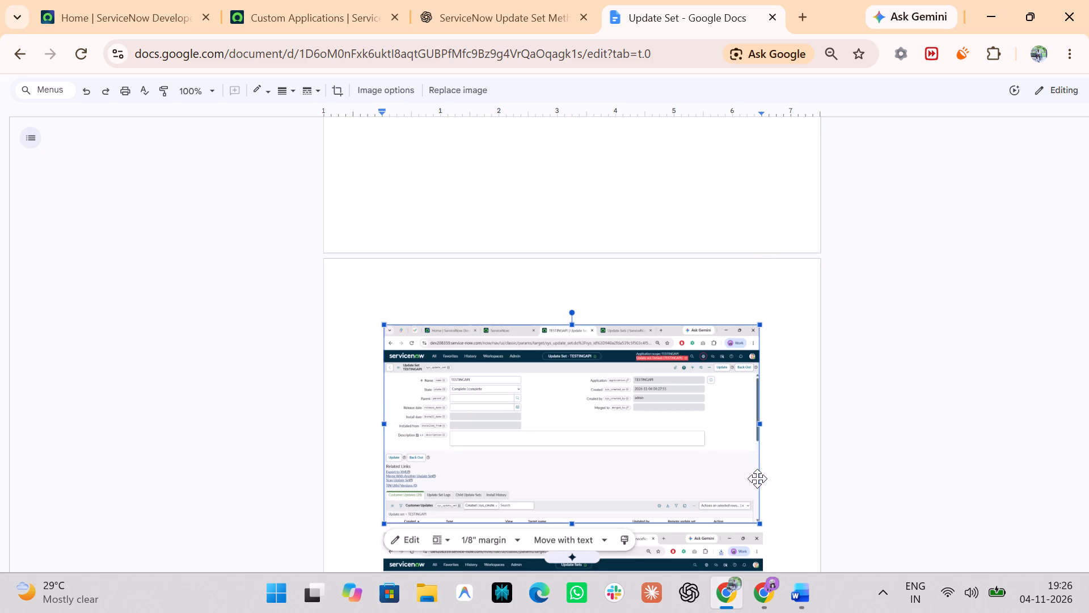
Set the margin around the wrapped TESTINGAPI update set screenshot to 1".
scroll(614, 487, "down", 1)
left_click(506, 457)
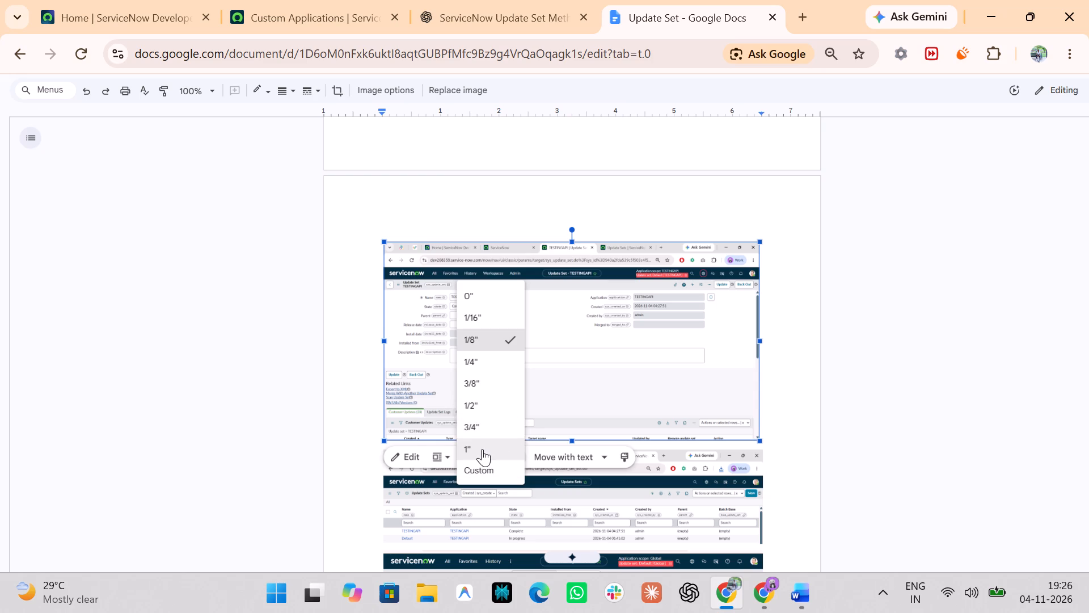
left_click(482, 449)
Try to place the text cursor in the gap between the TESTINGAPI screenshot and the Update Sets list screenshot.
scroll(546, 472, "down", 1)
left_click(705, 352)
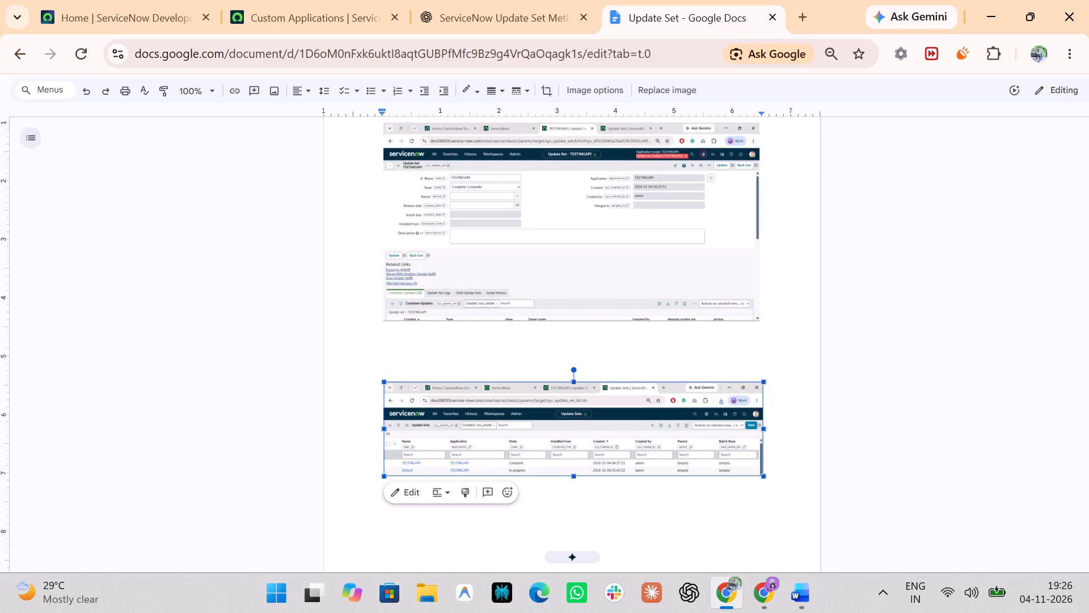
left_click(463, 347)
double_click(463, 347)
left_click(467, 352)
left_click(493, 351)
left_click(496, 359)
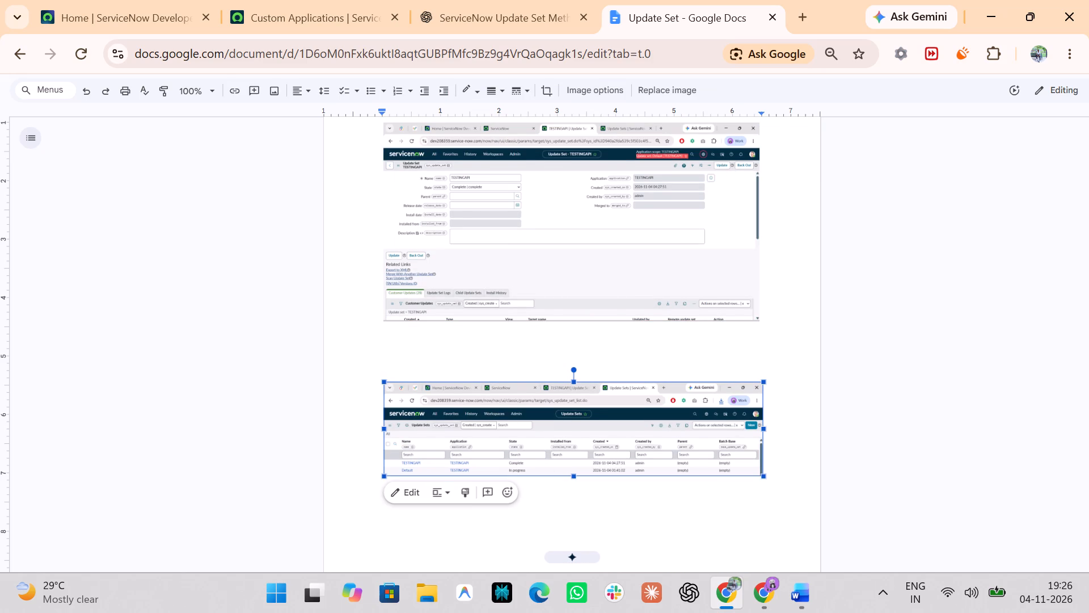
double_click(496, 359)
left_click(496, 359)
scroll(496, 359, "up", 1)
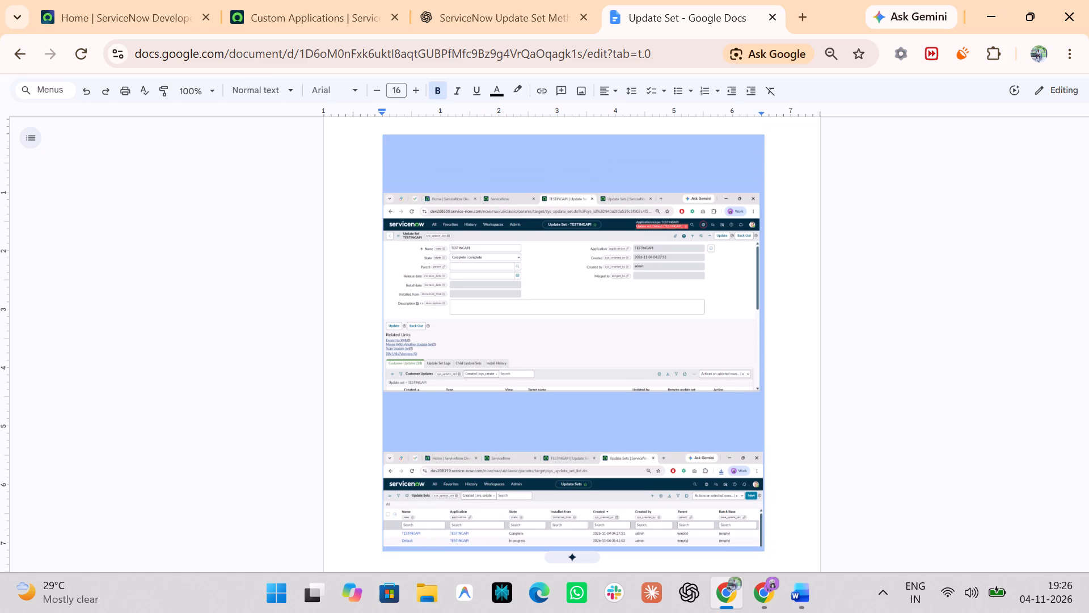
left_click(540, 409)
Set the text wrapping of the Update Sets list screenshot below the TESTINGAPI screenshot to Wrap text.
scroll(624, 373, "up", 5)
scroll(624, 373, "down", 2)
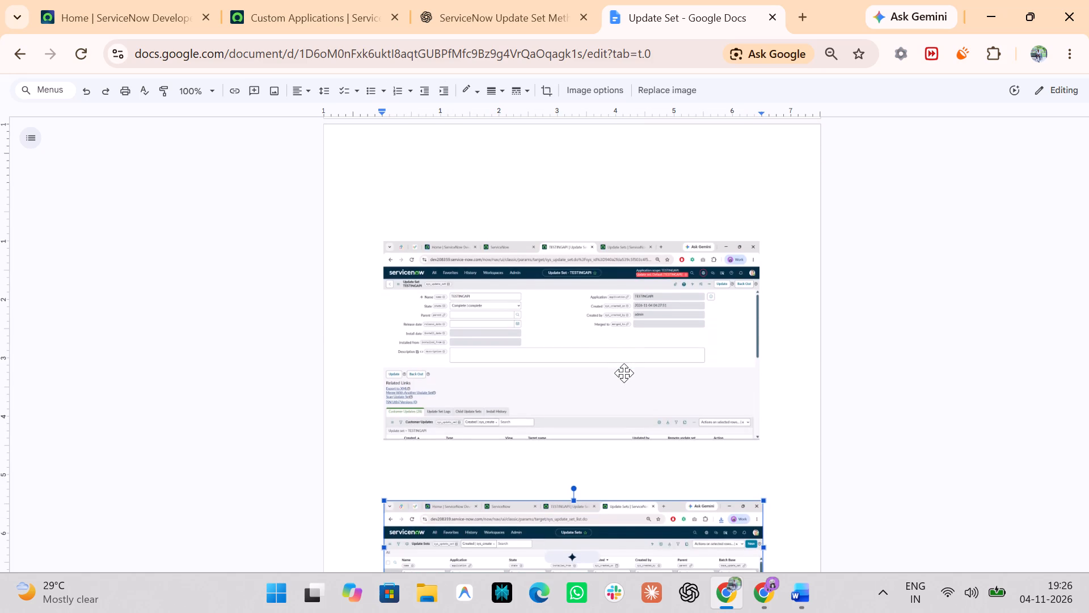
scroll(624, 373, "down", 1)
scroll(613, 394, "right", 1)
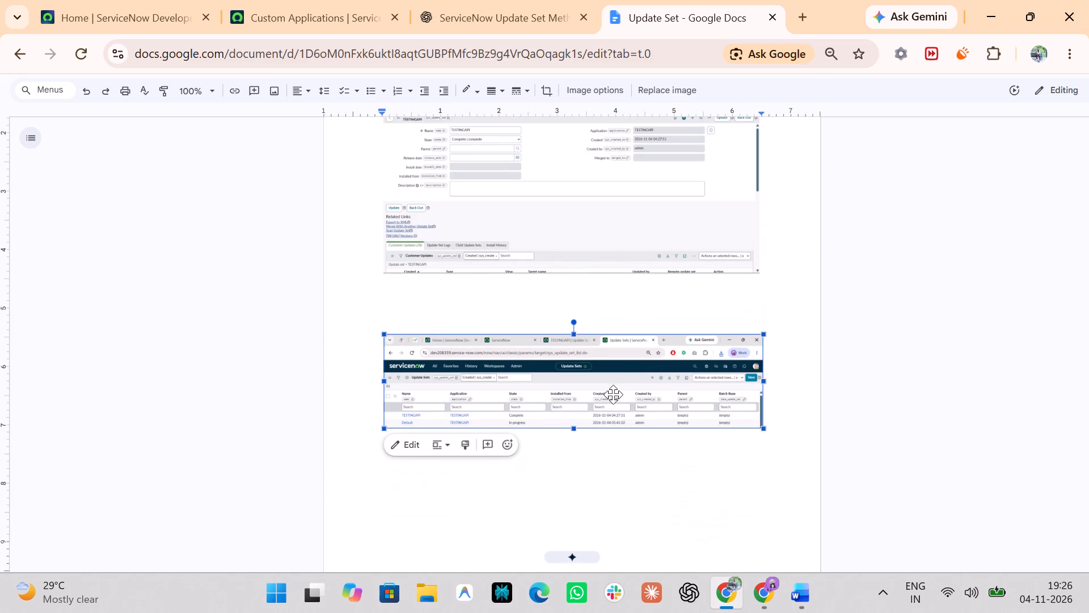
left_click(444, 442)
left_click(483, 393)
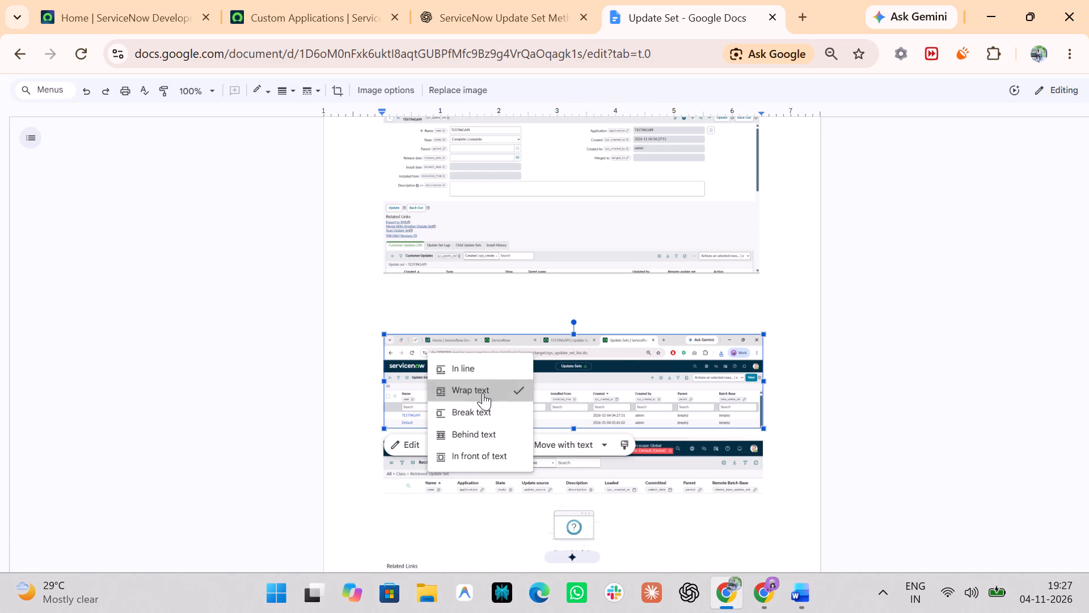
Try Break text and Behind text on the TESTINGAPI update set screenshot, and settle on In line.
left_click(546, 297)
left_click(518, 208)
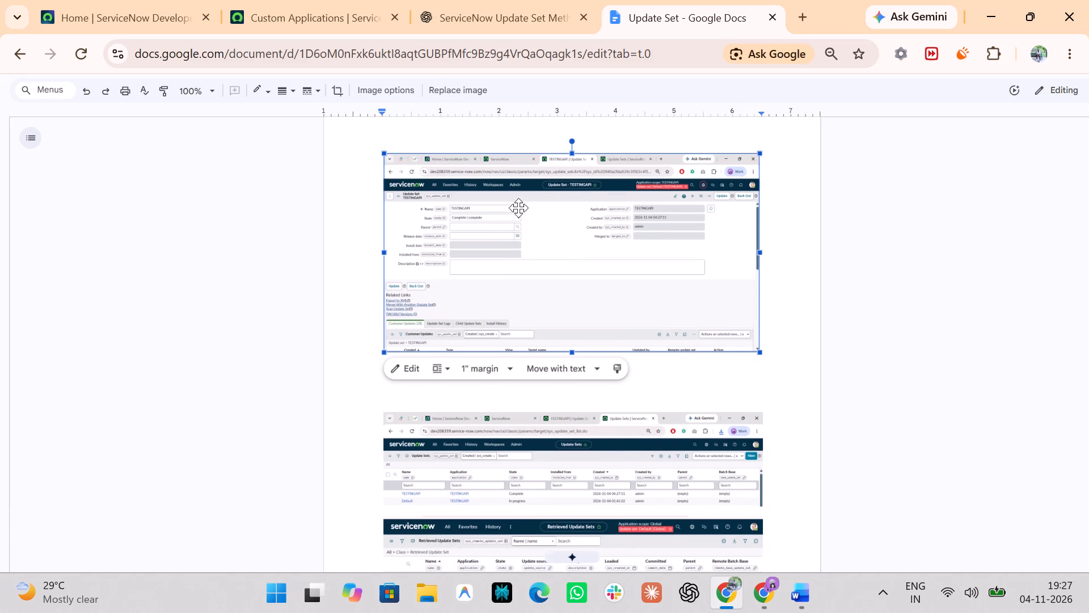
left_click(446, 364)
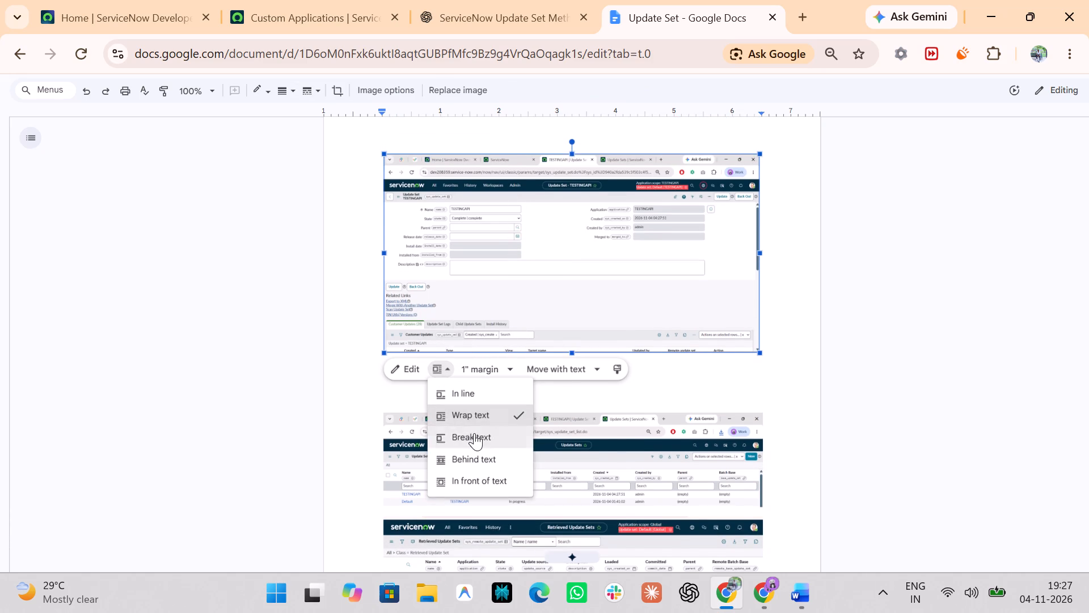
left_click(474, 433)
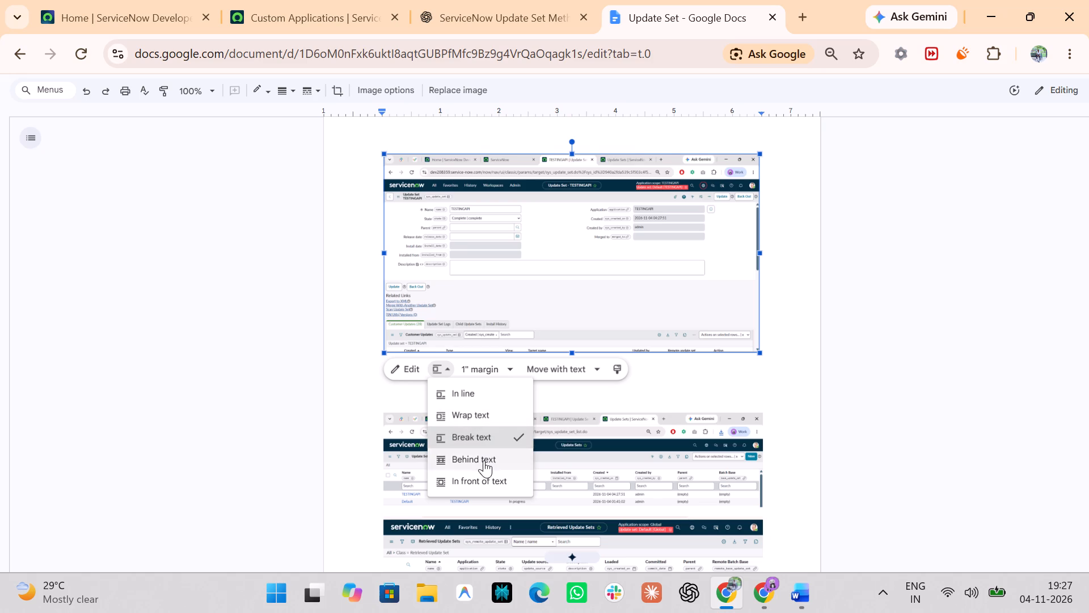
left_click(484, 460)
left_click(479, 404)
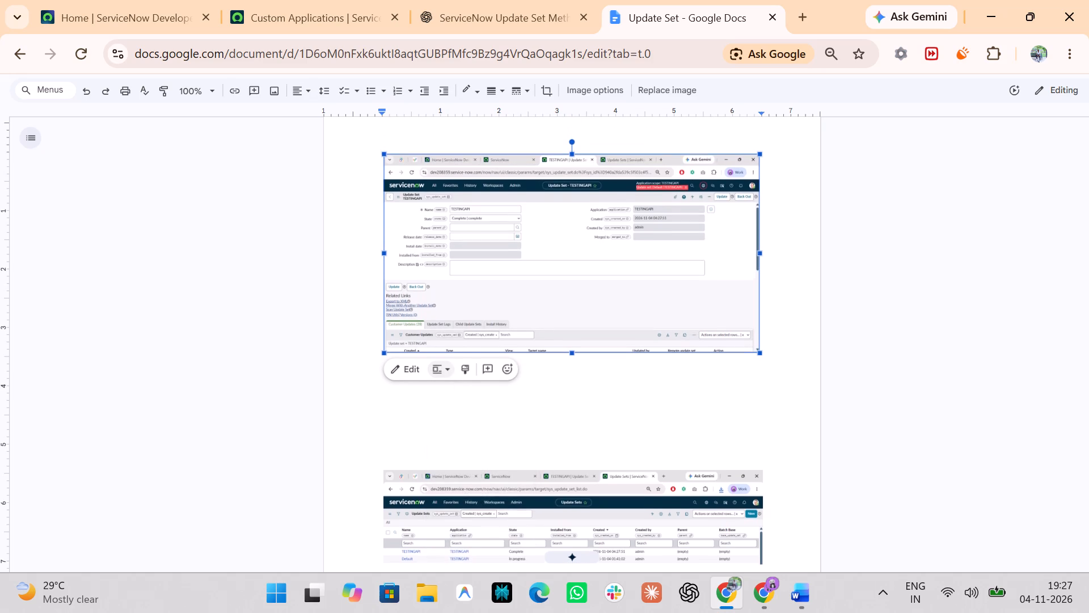
Add eight line breaks after the caption "Now, We can Export the XML File .".
scroll(481, 443, "up", 2)
scroll(481, 443, "down", 1)
scroll(481, 443, "up", 1)
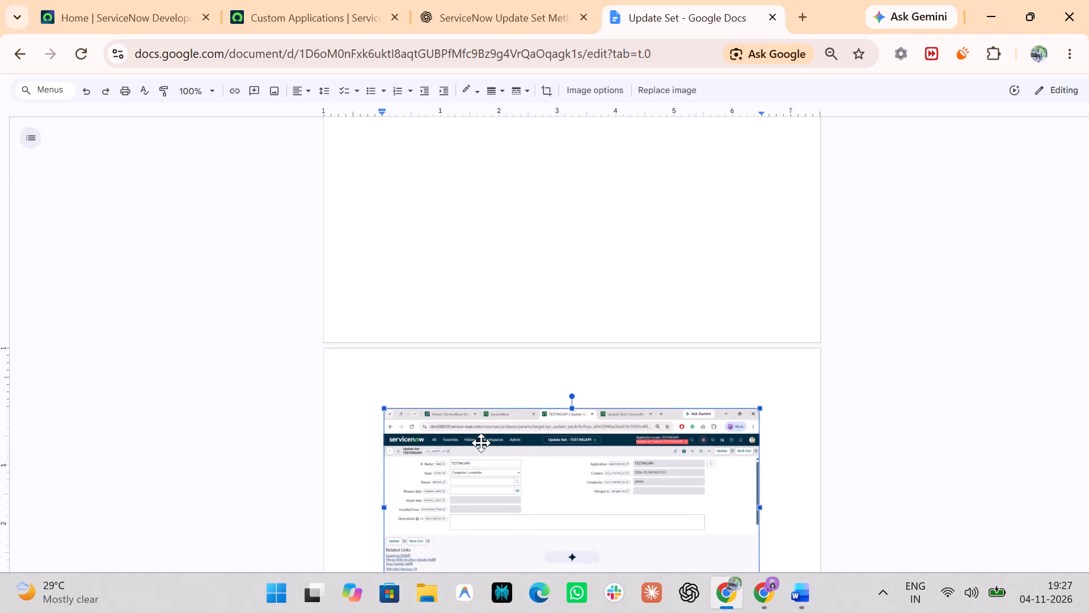
scroll(481, 443, "up", 1)
left_click(489, 379)
left_click_drag(578, 246, 502, 320)
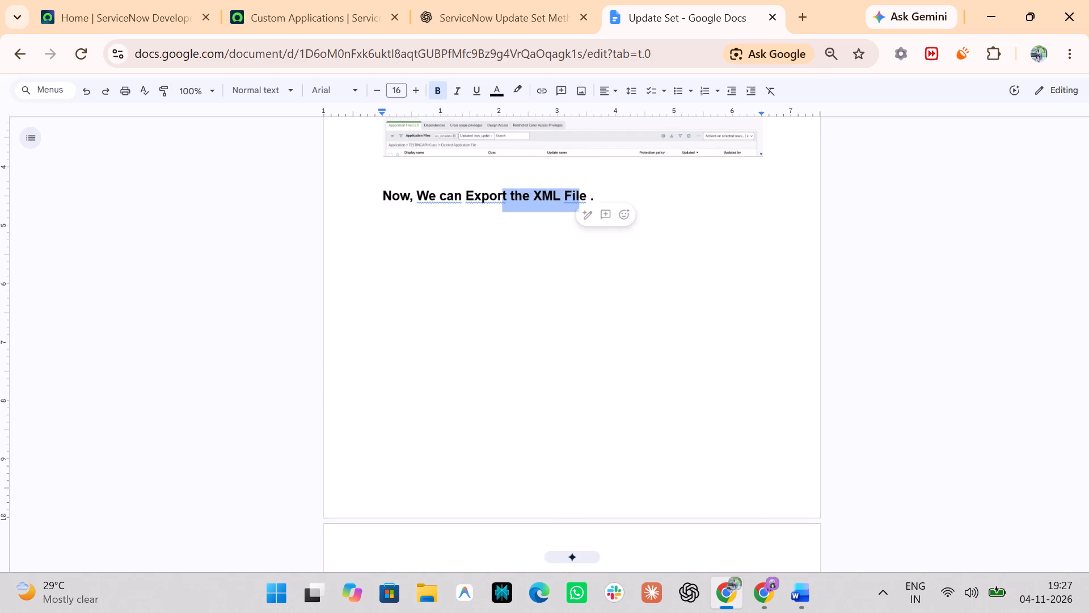
left_click(653, 186)
left_click(589, 194)
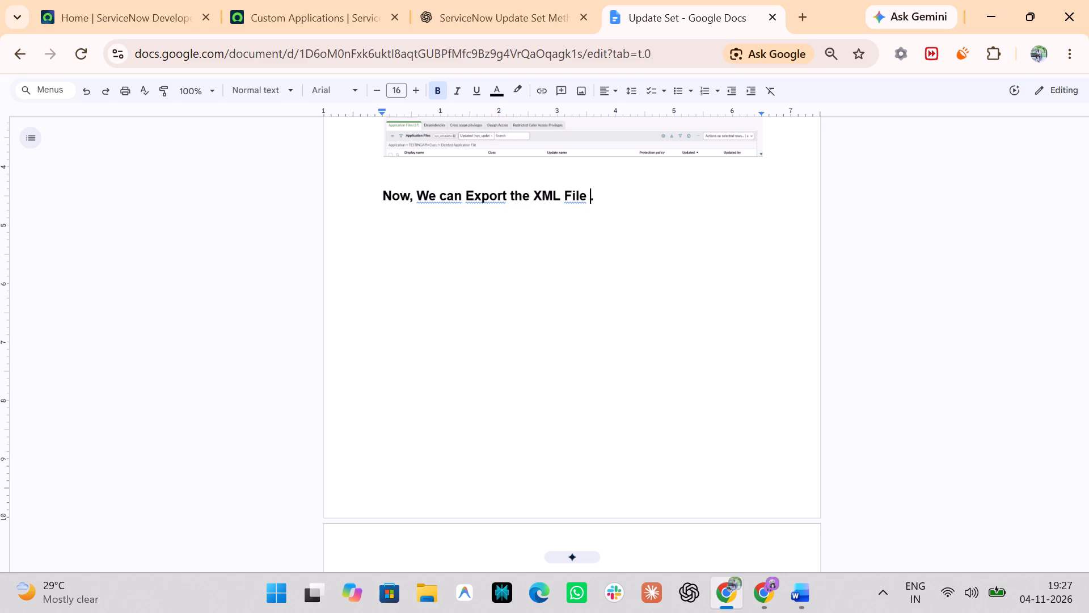
key("Right")
key("Return")
key("Return")
key("Return")
key("Return")
key("Return")
key("Return")
key("Return")
scroll(669, 211, "down", 2)
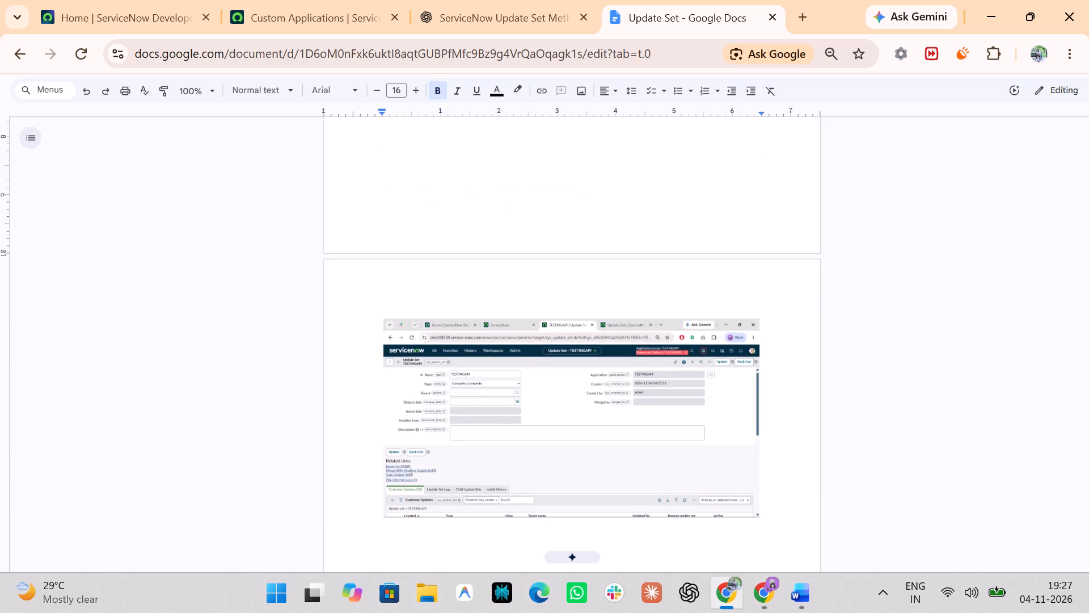
key("Return")
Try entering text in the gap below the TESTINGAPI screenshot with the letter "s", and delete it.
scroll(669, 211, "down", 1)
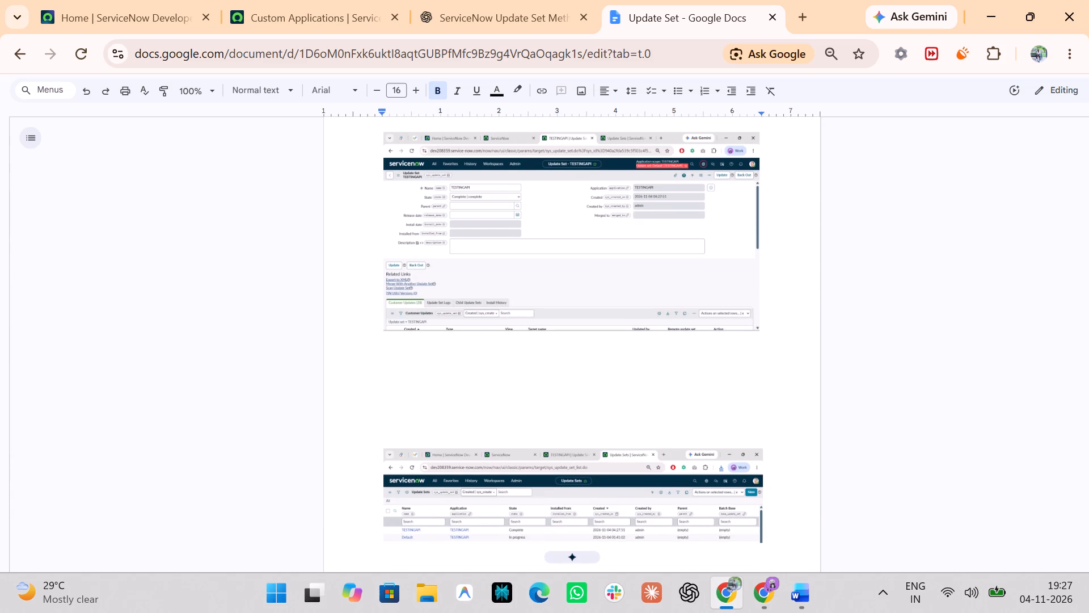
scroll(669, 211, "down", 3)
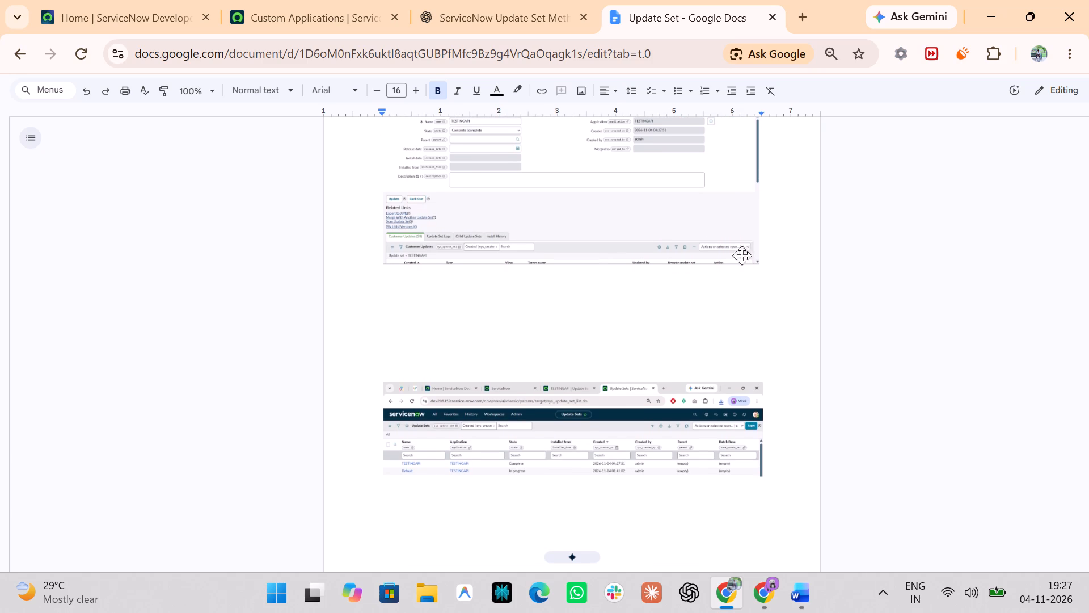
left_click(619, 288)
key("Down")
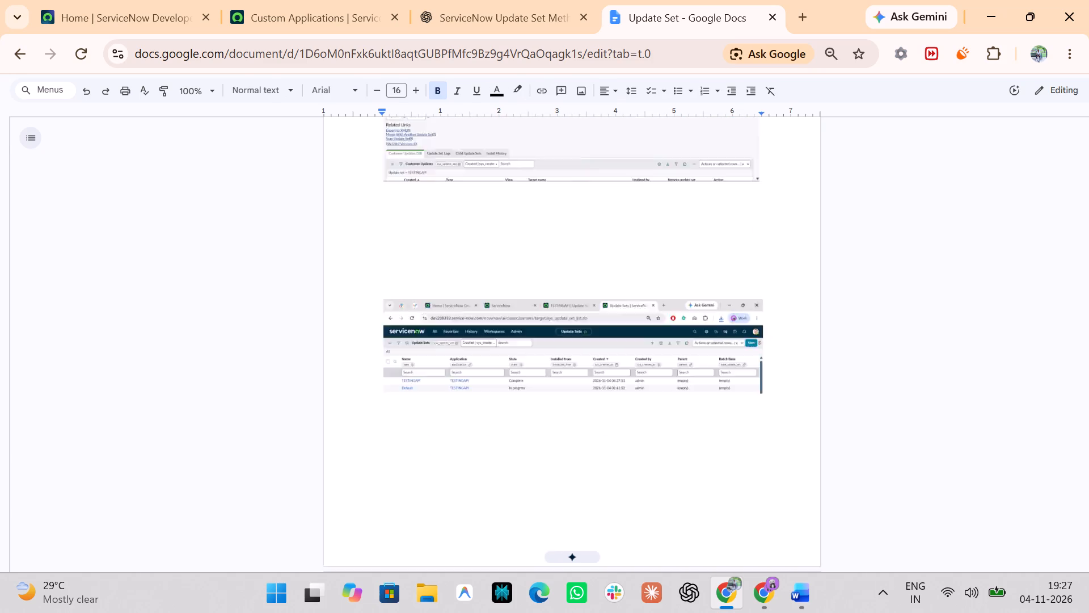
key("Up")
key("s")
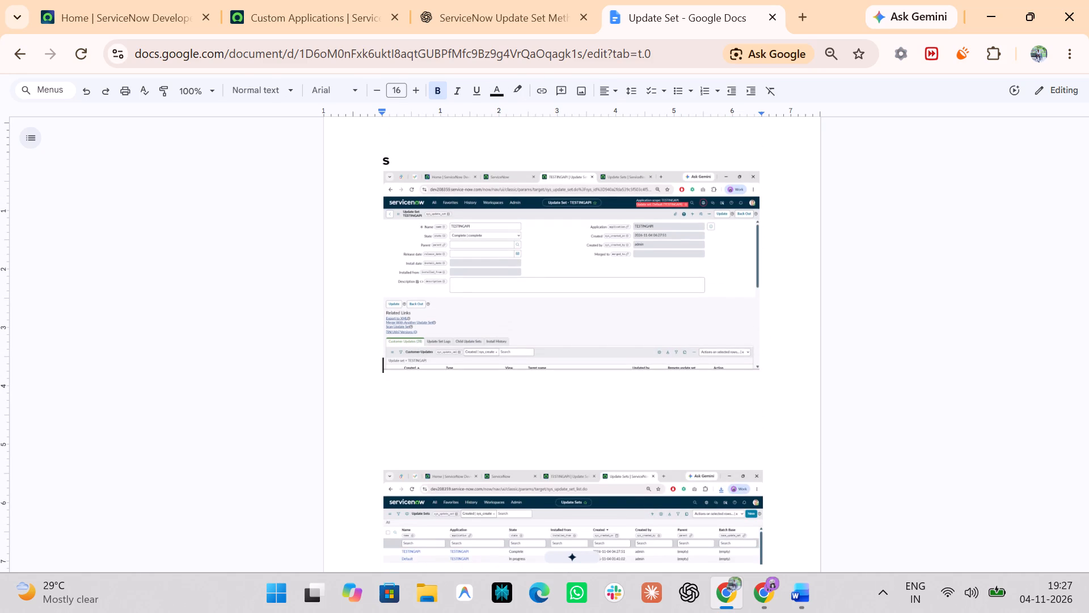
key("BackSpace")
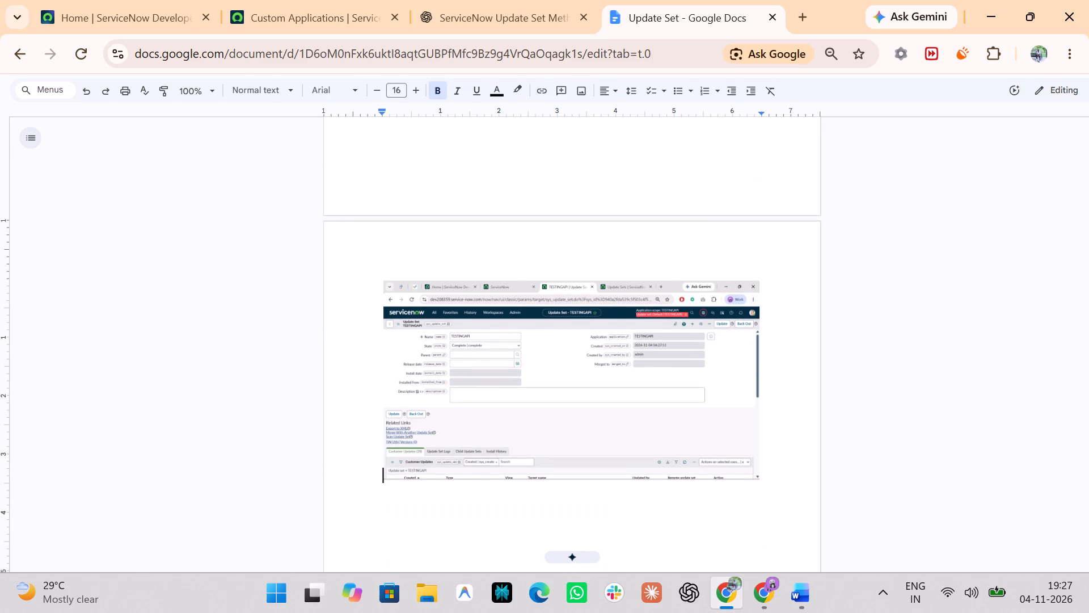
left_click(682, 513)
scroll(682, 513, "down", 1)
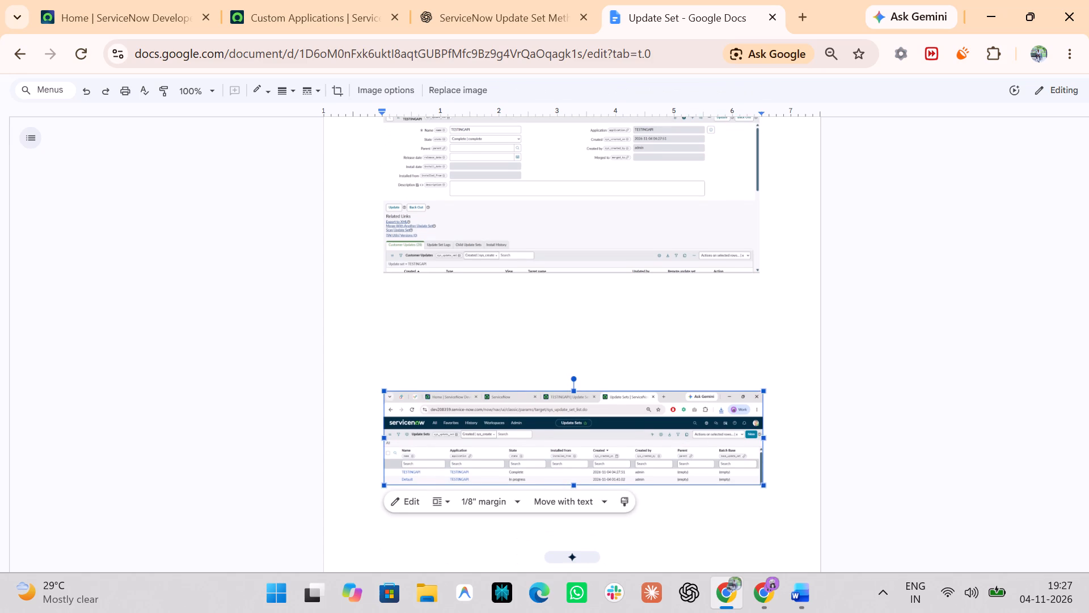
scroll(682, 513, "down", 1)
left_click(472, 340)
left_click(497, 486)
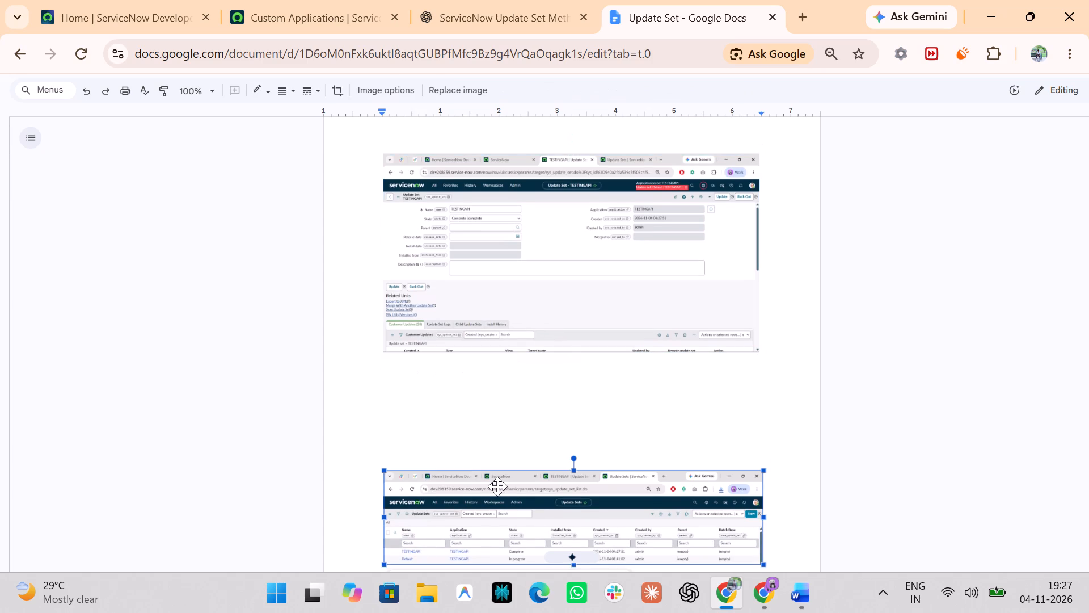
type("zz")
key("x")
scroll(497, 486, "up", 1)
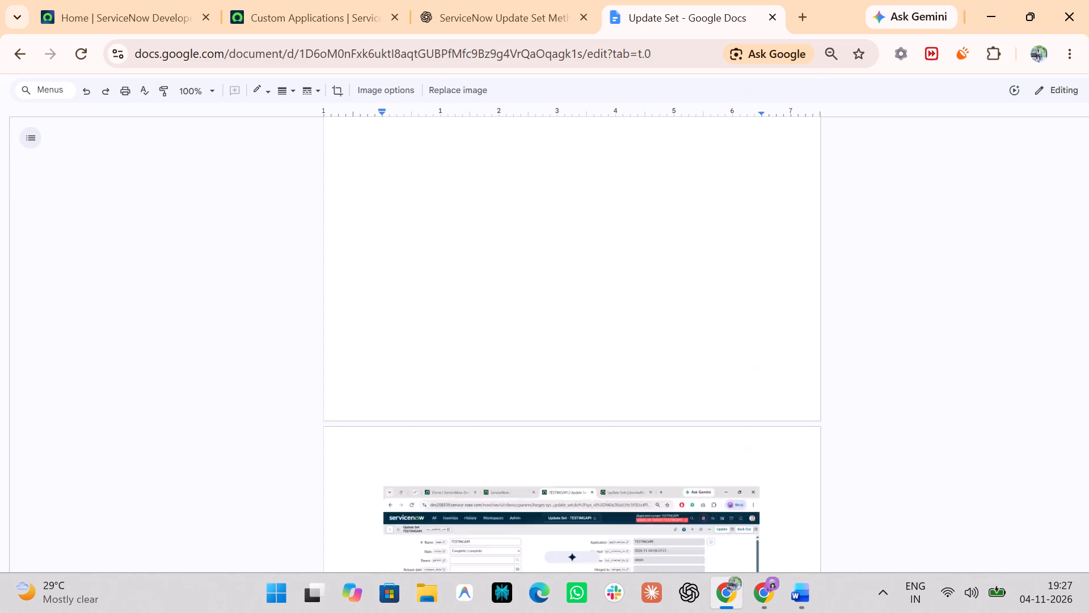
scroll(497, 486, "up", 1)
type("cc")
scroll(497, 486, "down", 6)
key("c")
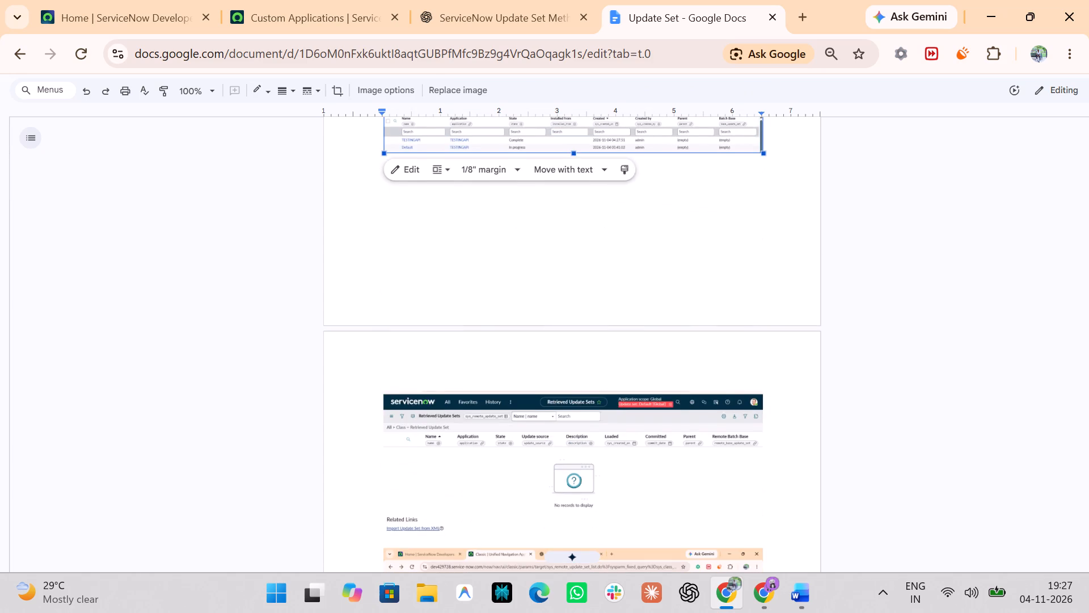
Set the Update Sets list screenshot below the TESTINGAPI screenshot to Fix position on page.
scroll(497, 486, "up", 2)
left_click(596, 350)
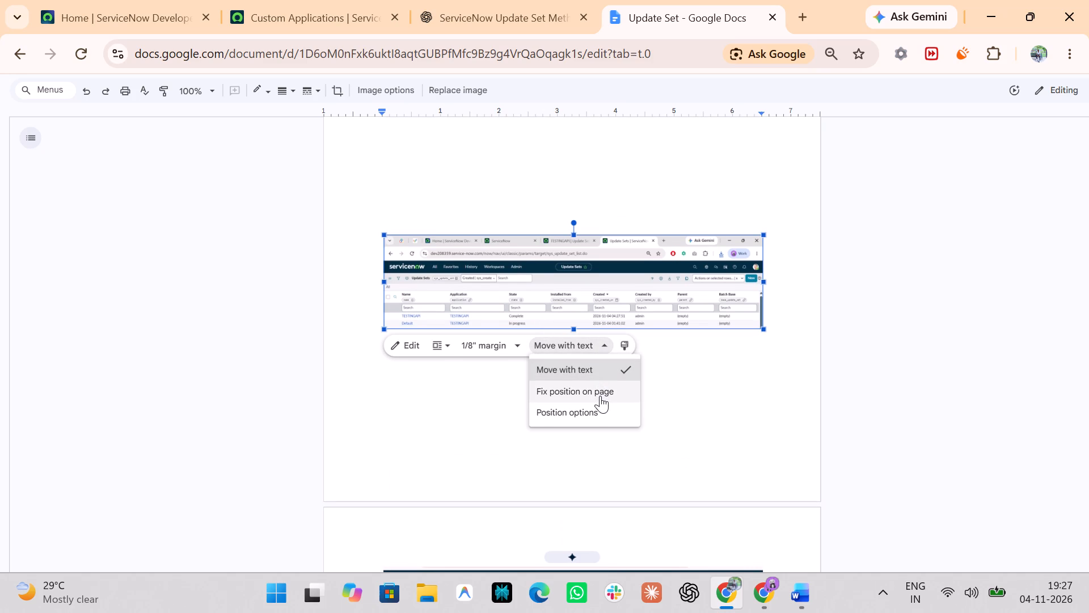
left_click(600, 396)
left_click(750, 215)
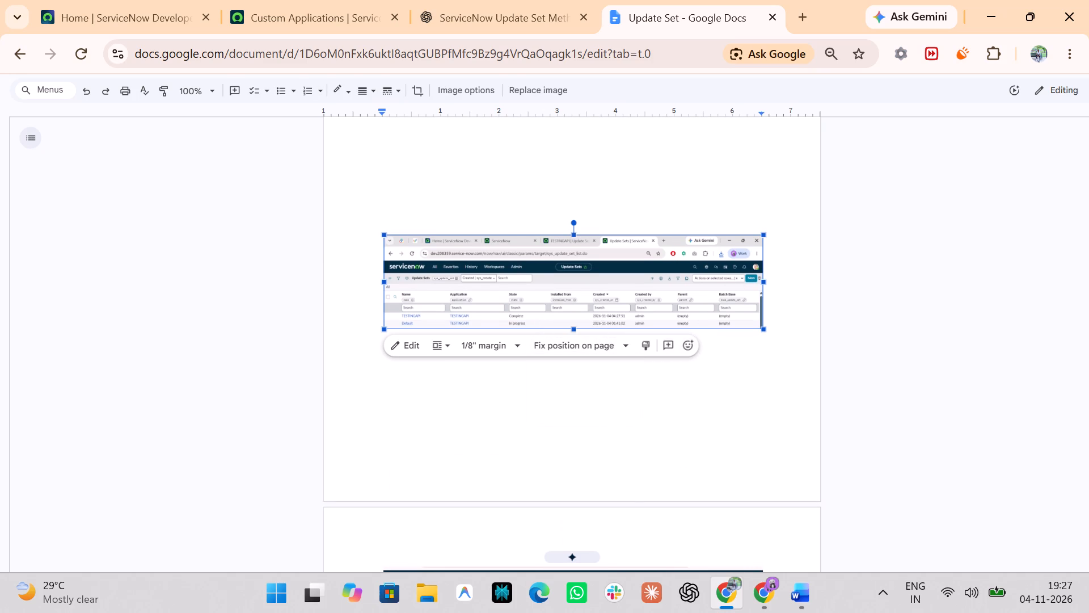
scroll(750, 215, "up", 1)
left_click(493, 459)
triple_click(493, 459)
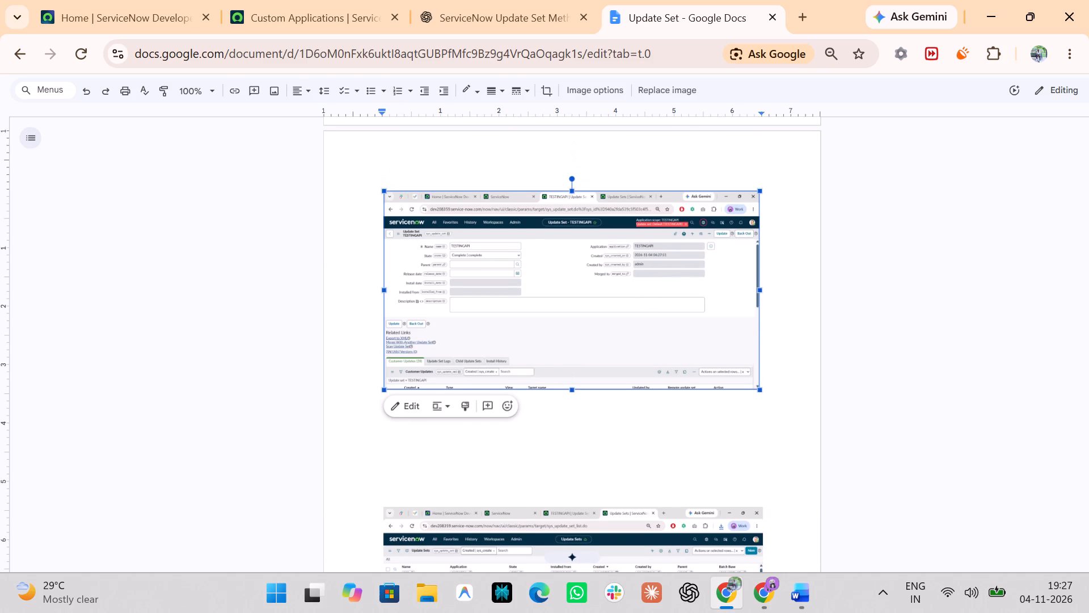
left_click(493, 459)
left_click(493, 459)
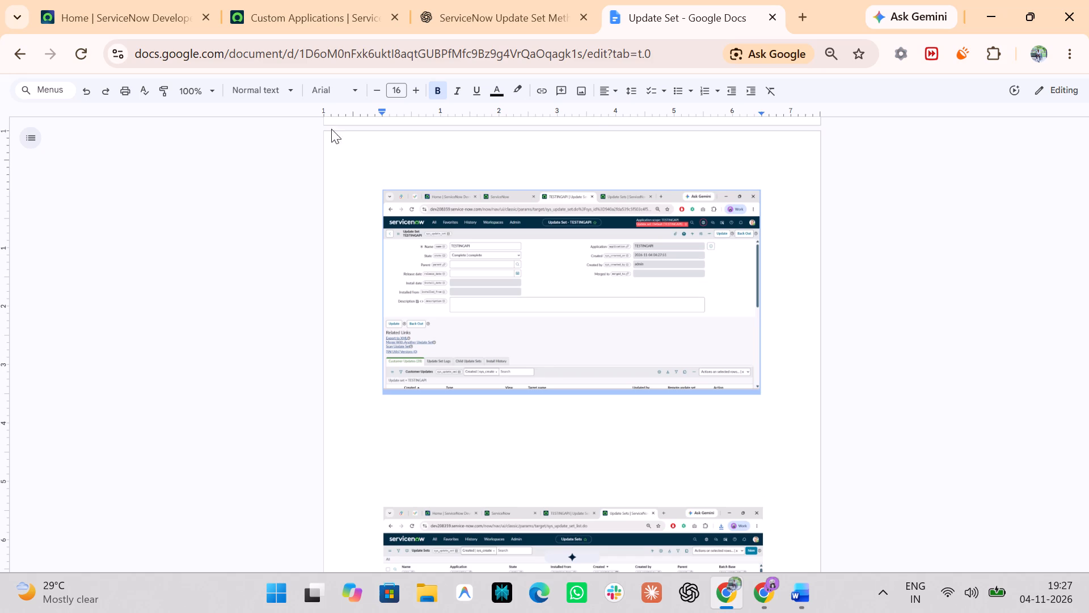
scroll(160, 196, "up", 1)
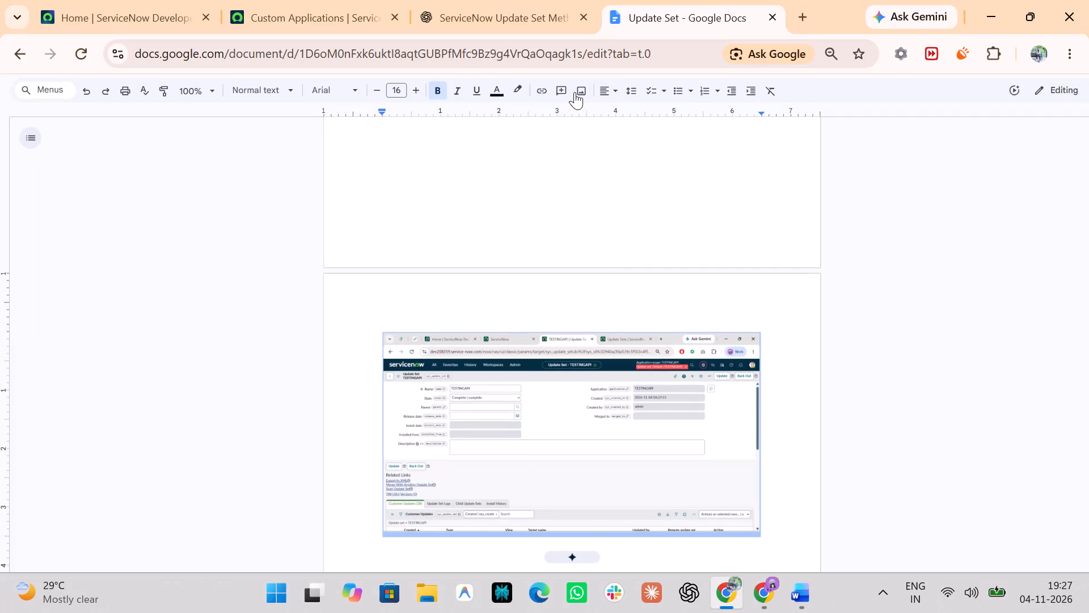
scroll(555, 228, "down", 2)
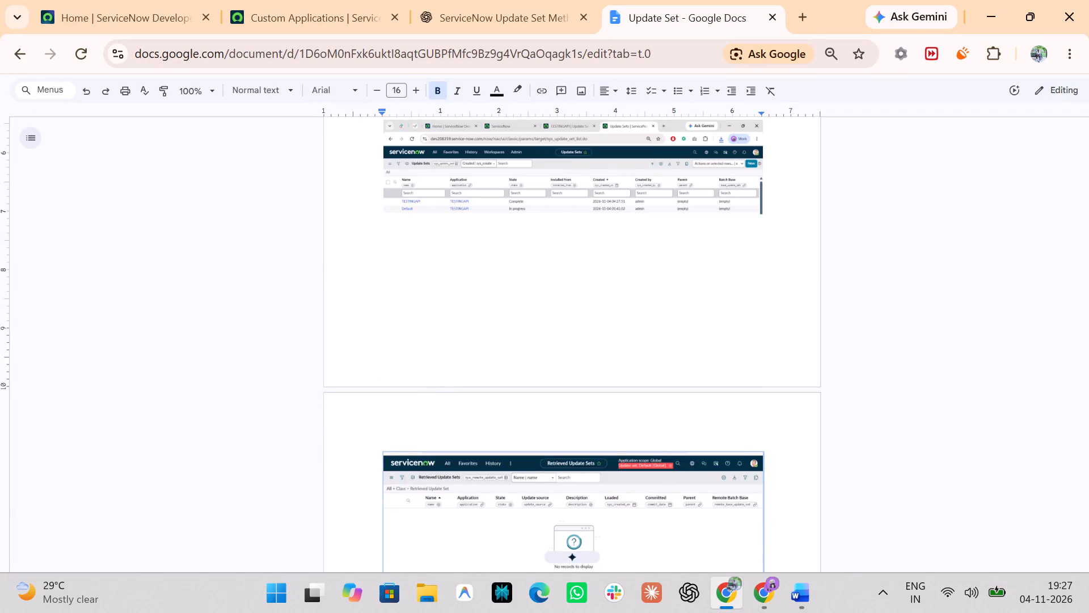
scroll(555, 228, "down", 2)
left_click(860, 276)
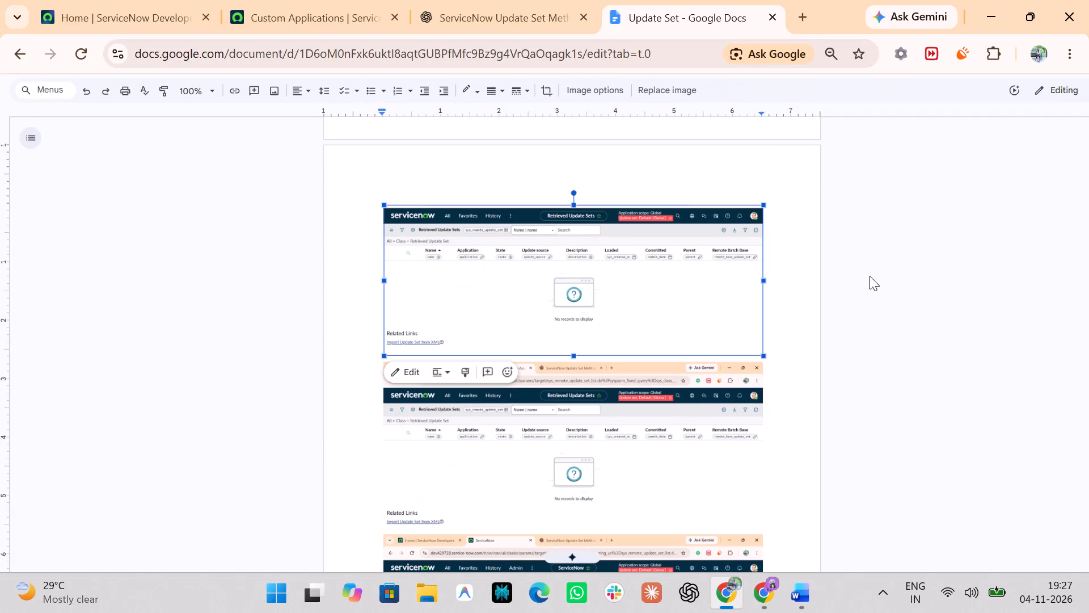
key("ctrl+a")
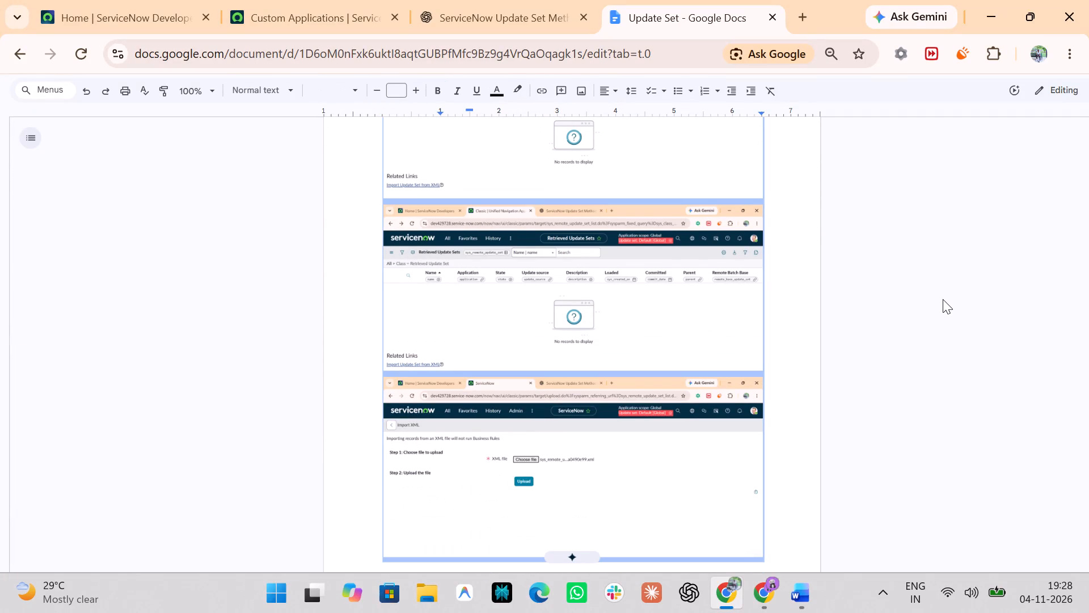
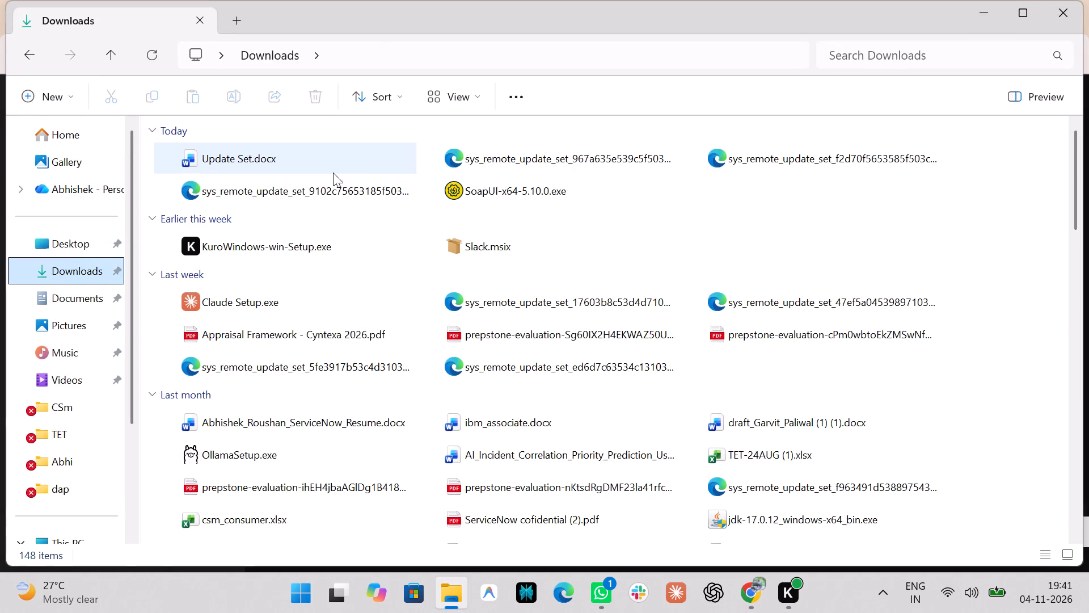
double_click(90, 242)
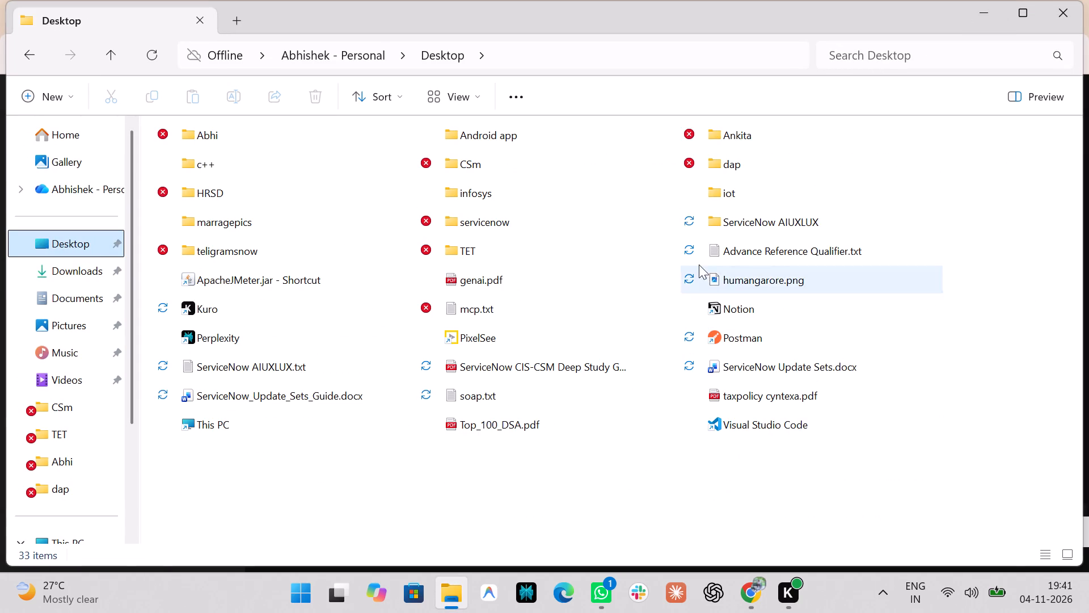
double_click(311, 398)
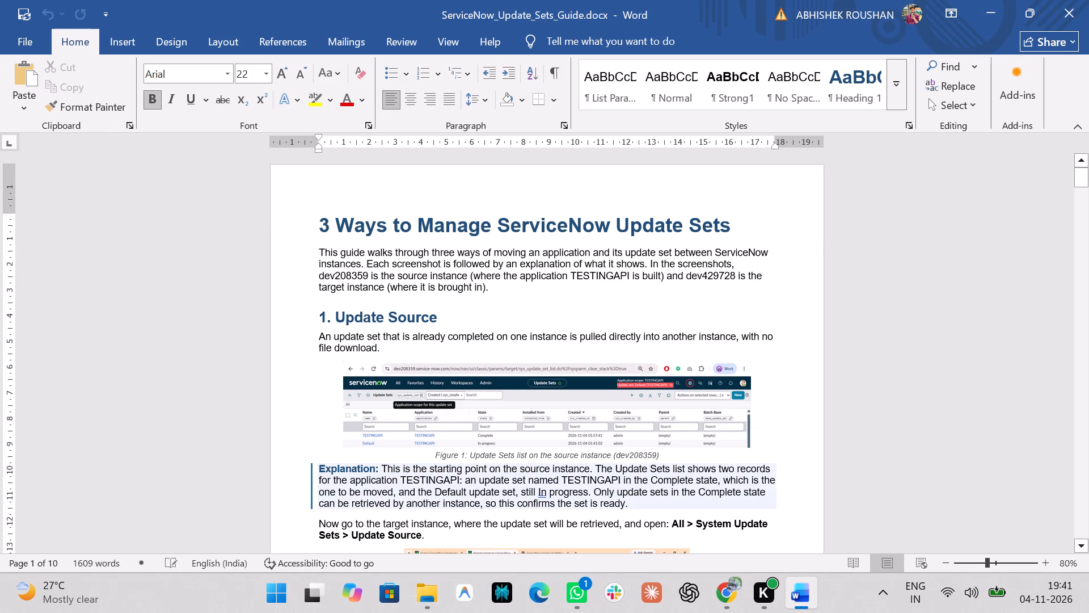
Read the guide's introduction and Update Source section, checking the screenshots and explanations from Figure 1 to step 7, Retrieve Completed Update Sets.
scroll(430, 251, "down", 1, "ctrl")
scroll(493, 377, "up", 1, "ctrl")
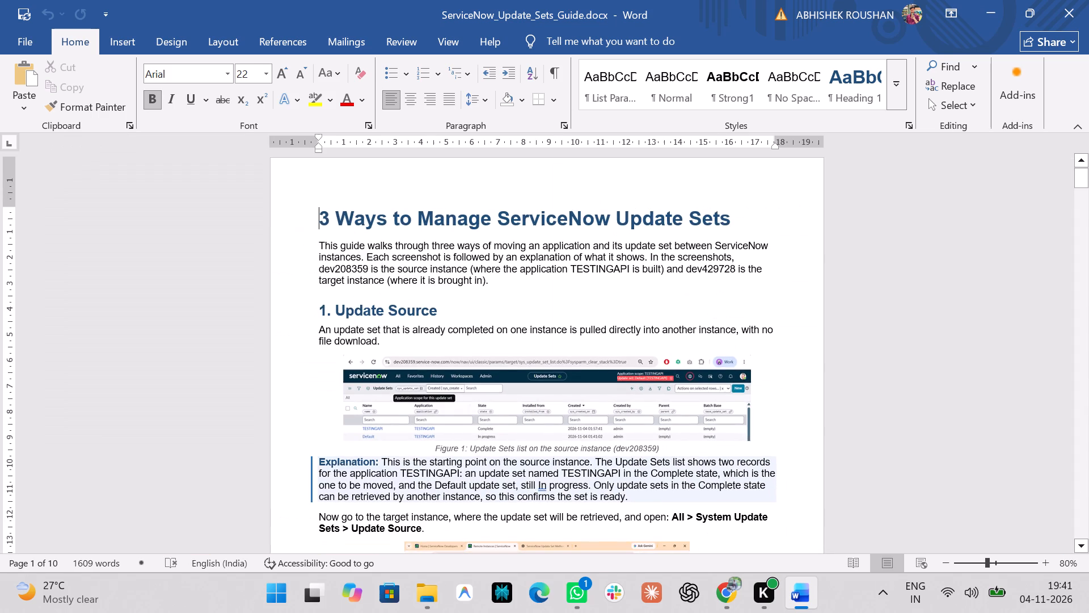
scroll(493, 377, "up", 1, "ctrl")
left_click(522, 422)
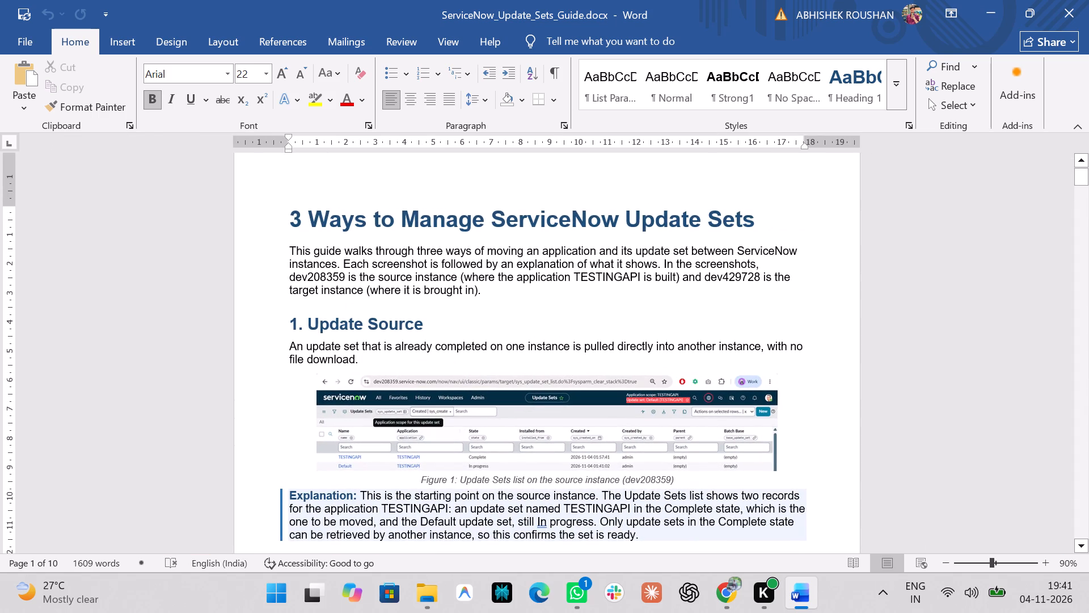
left_click(928, 352)
scroll(928, 352, "up", 3, "ctrl")
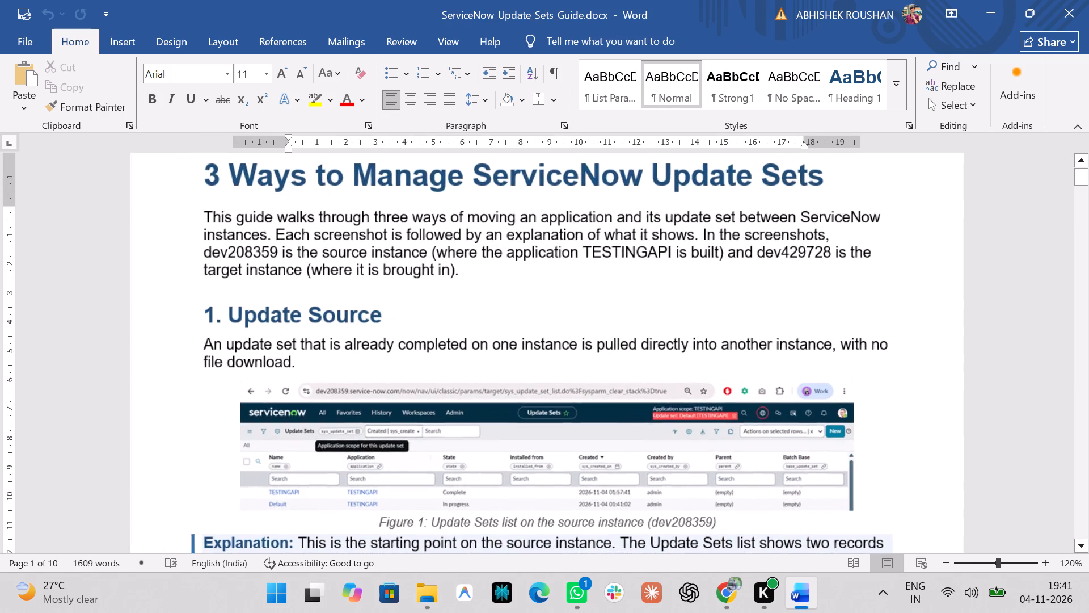
scroll(928, 352, "down", 1)
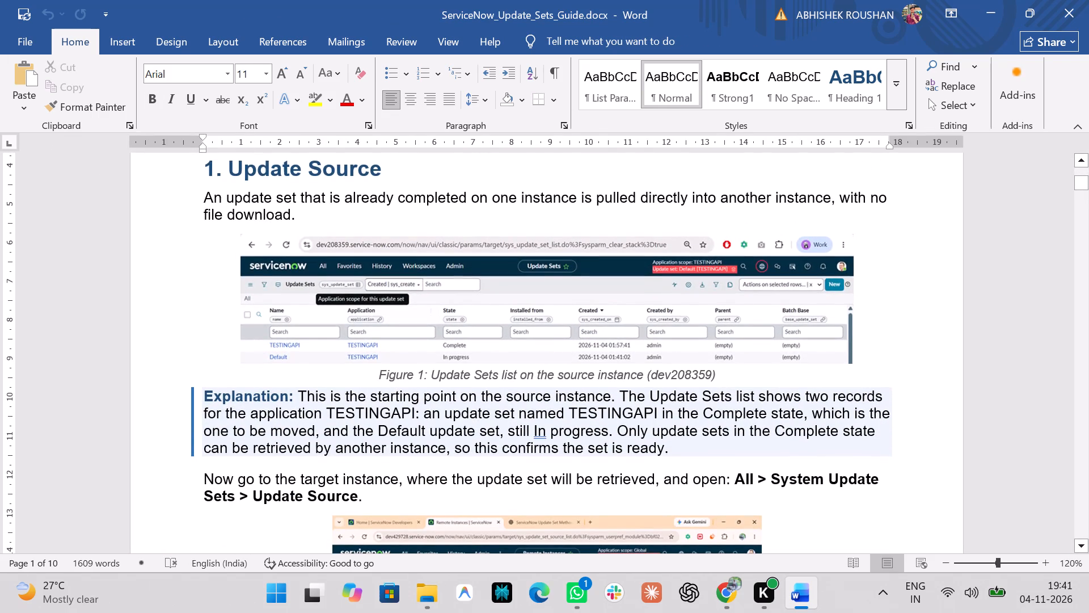
scroll(623, 456, "down", 1)
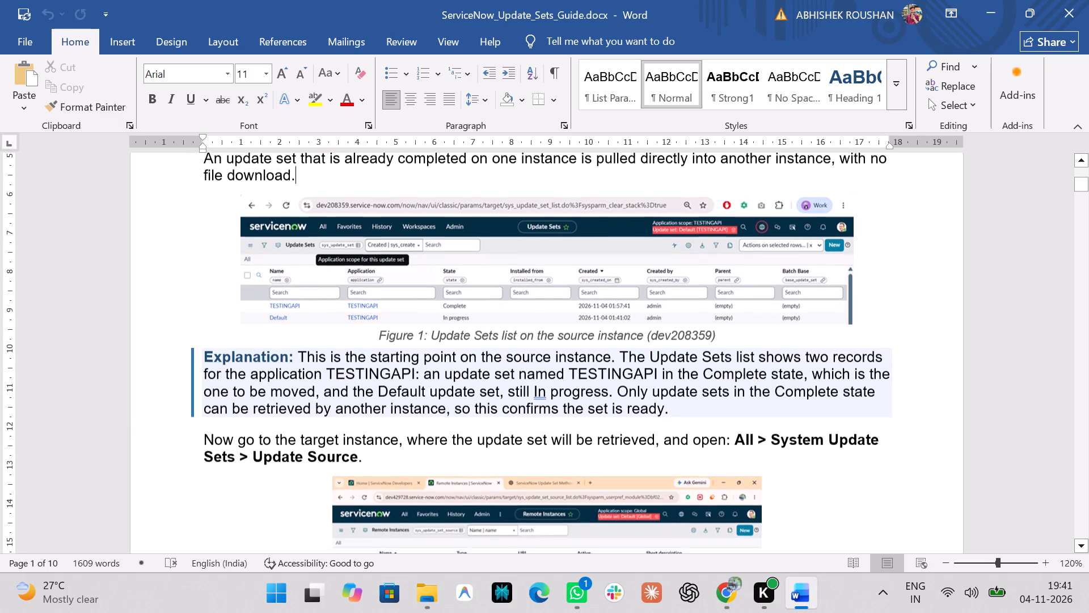
scroll(623, 456, "down", 1)
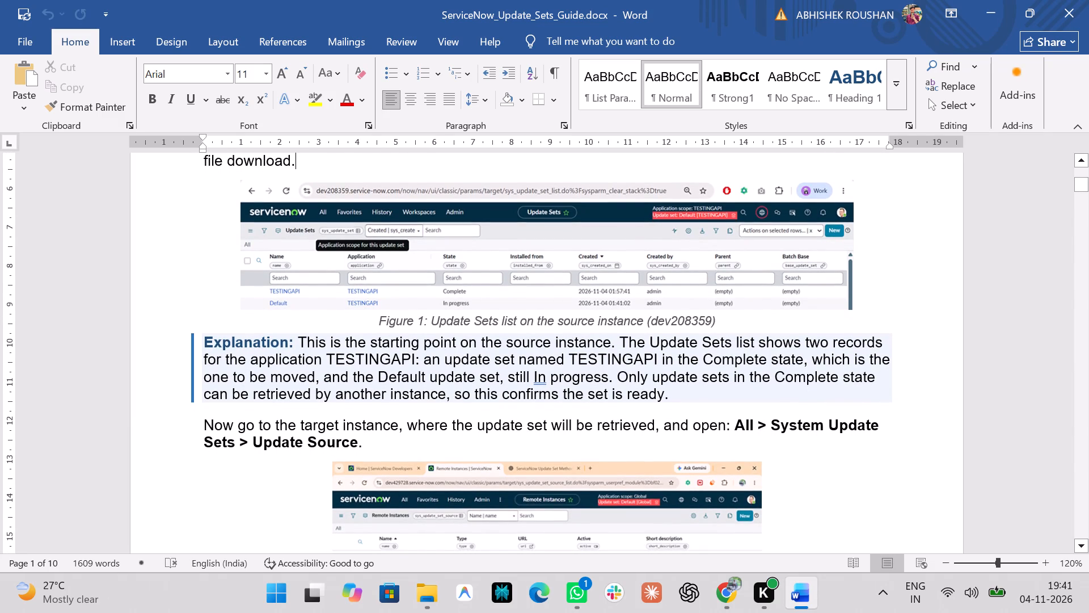
scroll(623, 456, "down", 1)
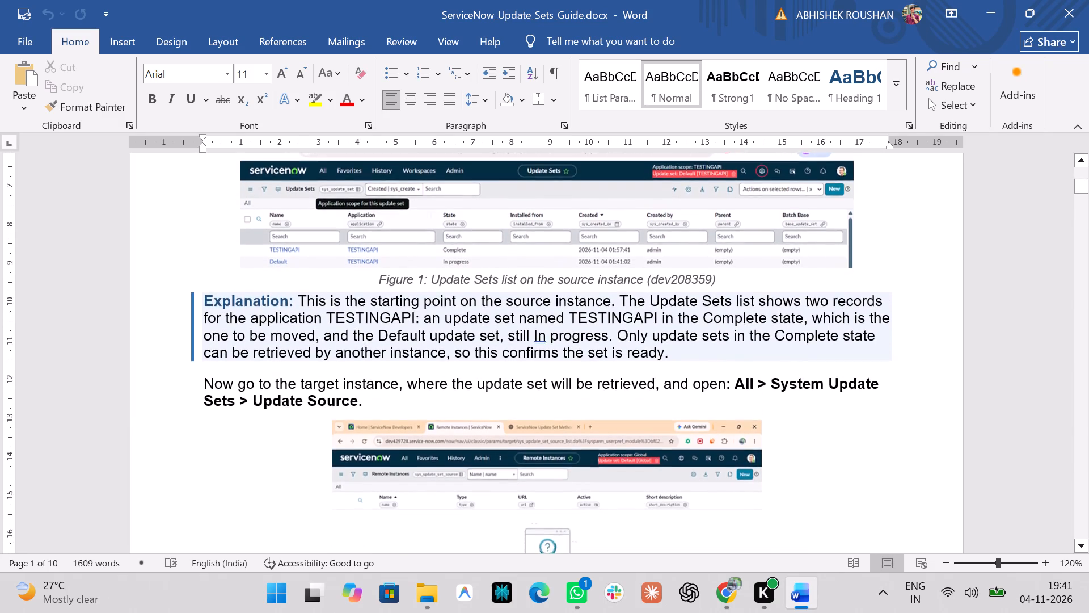
scroll(623, 456, "down", 1)
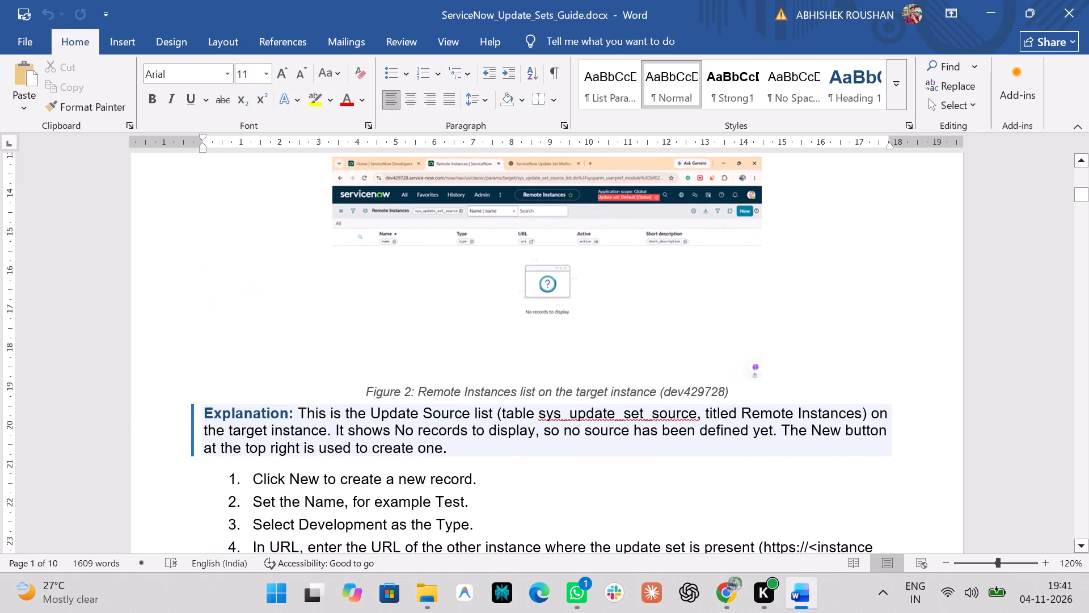
left_click(560, 268)
scroll(559, 217, "up", 4, "ctrl")
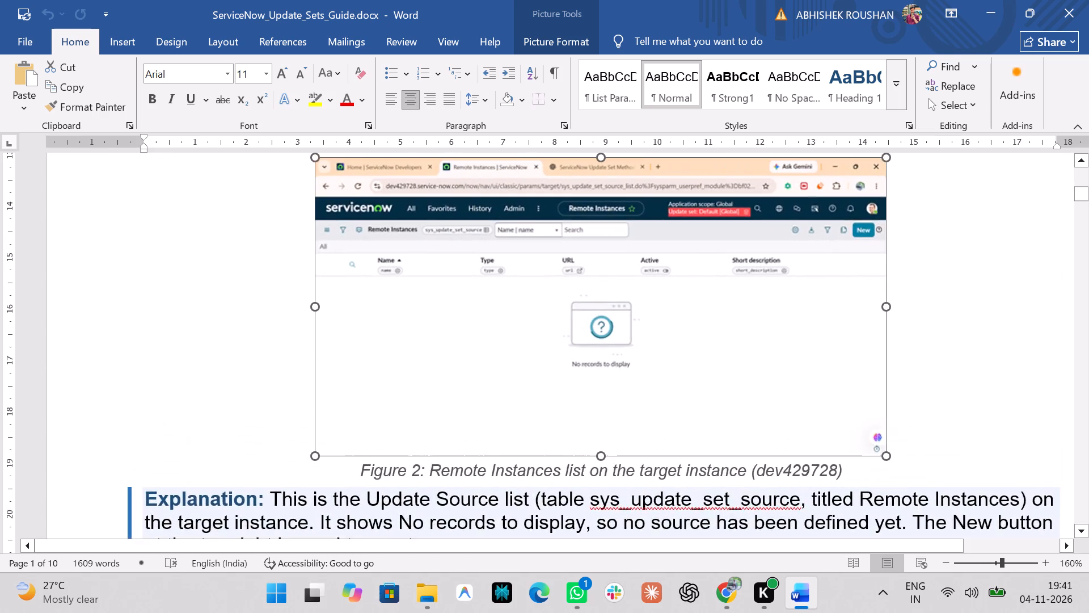
scroll(559, 217, "up", 1)
scroll(559, 217, "down", 2, "ctrl")
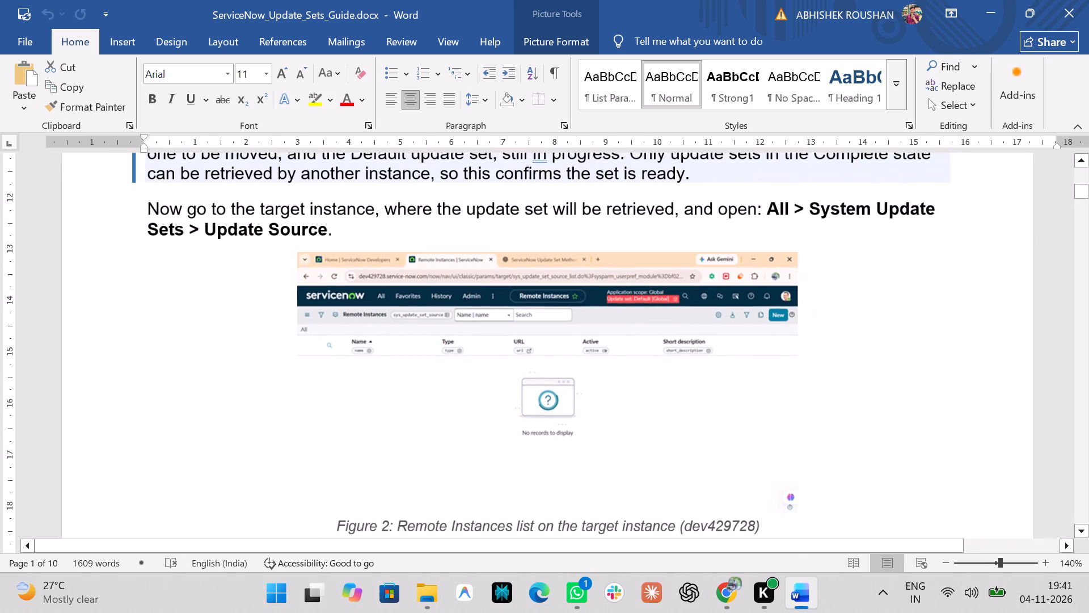
left_click(896, 313)
scroll(896, 313, "down", 1)
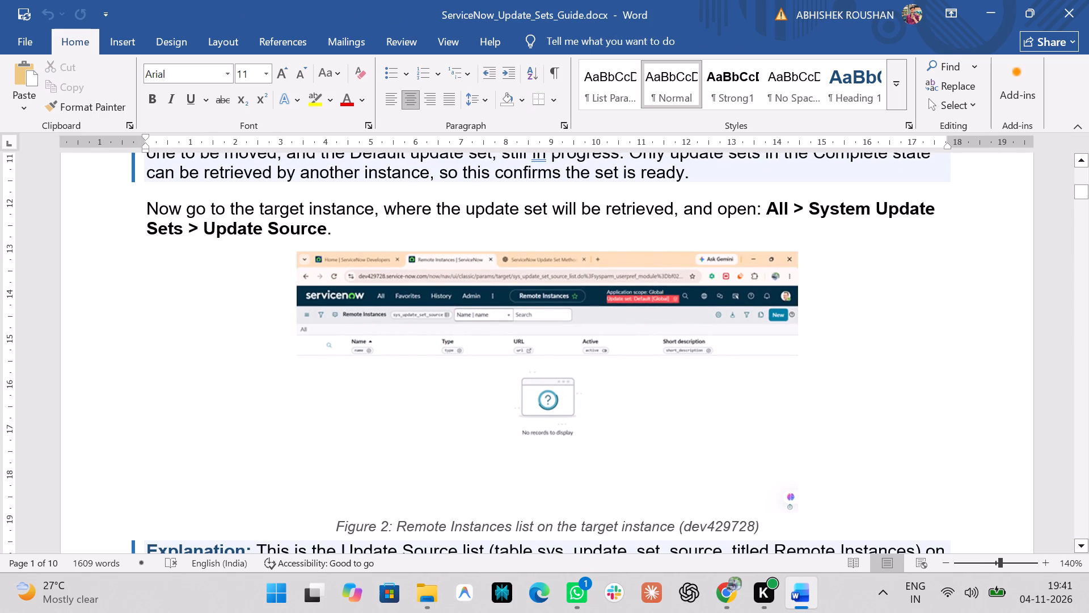
scroll(896, 313, "down", 1)
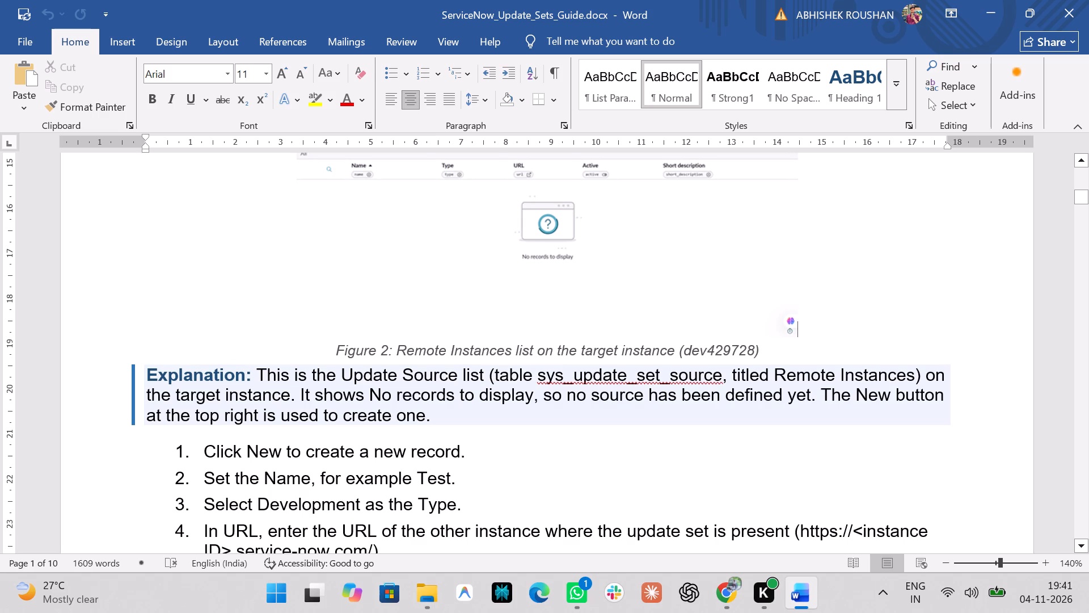
scroll(517, 413, "down", 1)
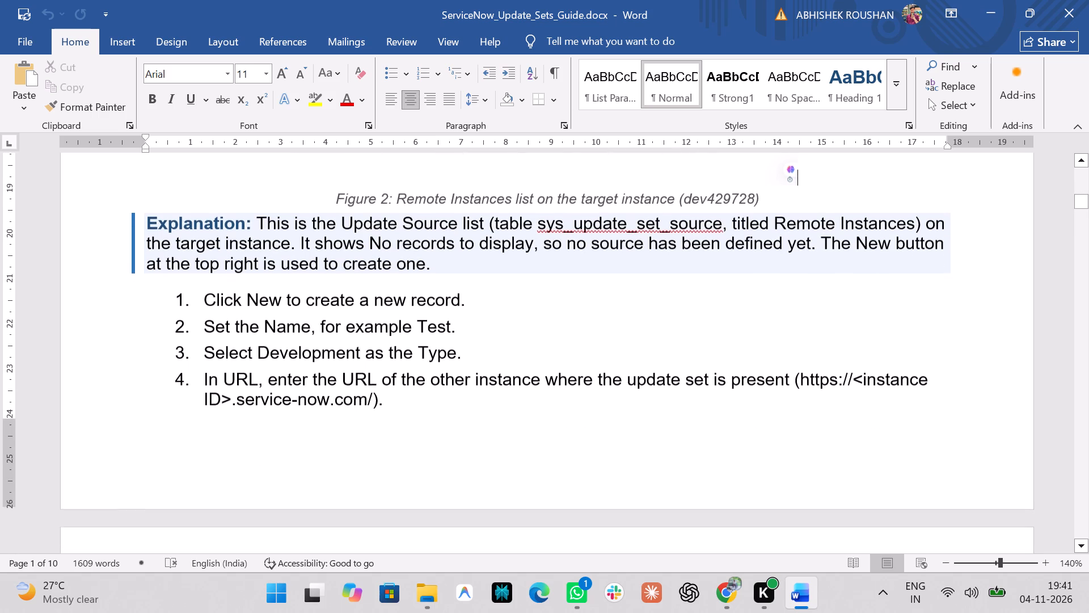
scroll(517, 413, "down", 4)
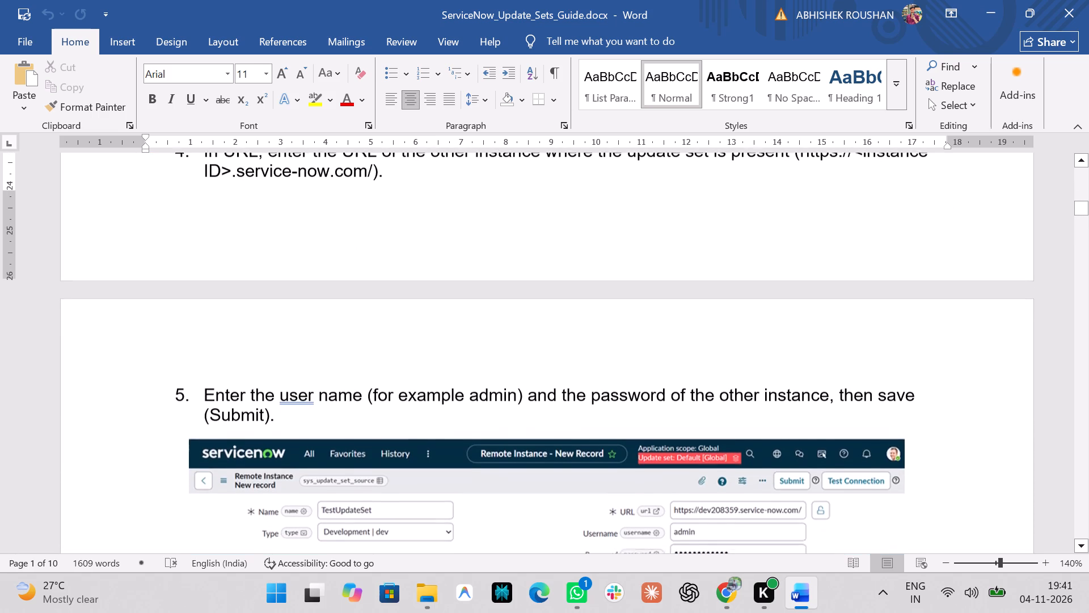
scroll(517, 413, "down", 2)
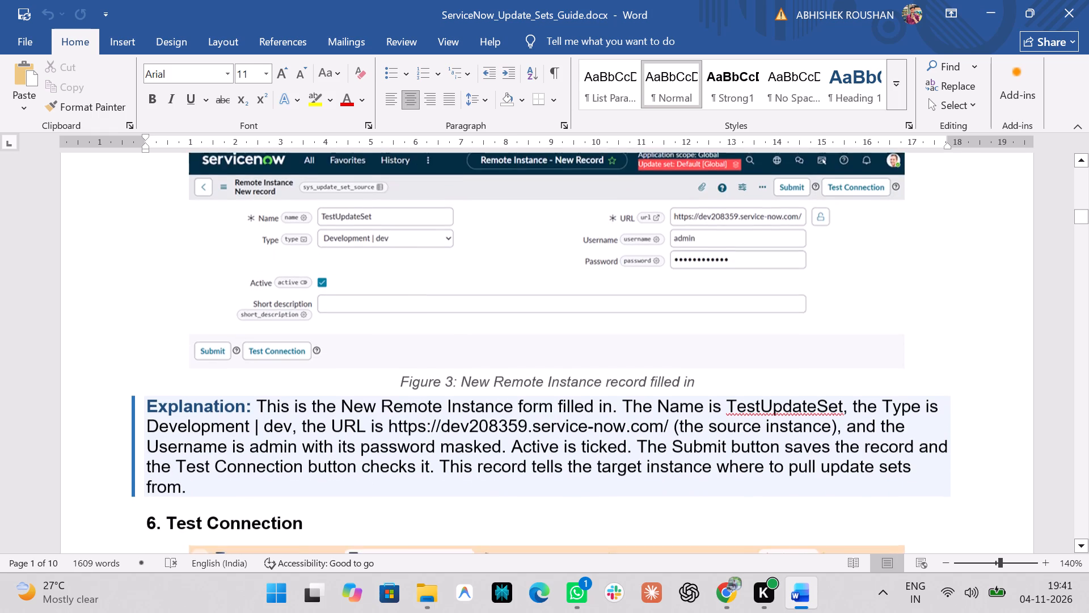
scroll(517, 413, "down", 2)
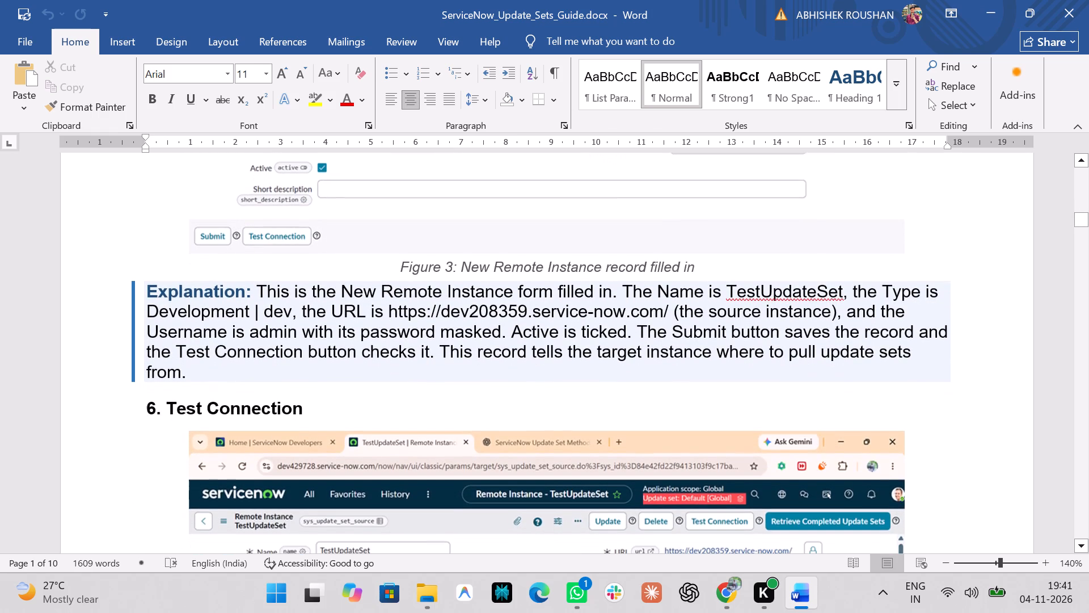
scroll(517, 413, "down", 2)
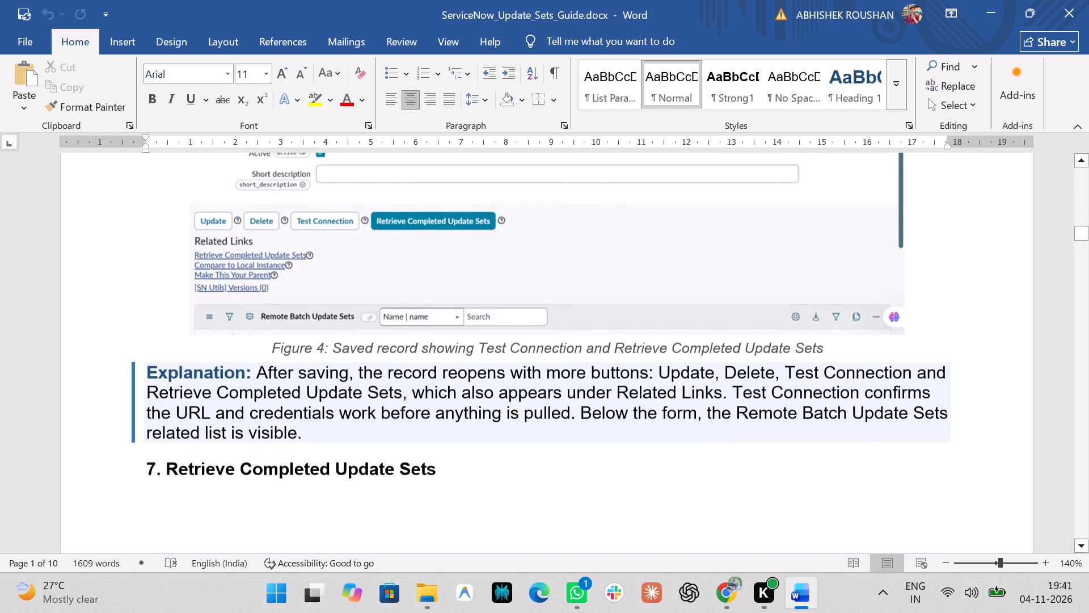
Reread the guide's introduction, Figure 1 with its explanation, and the instruction to open Update Source on the target instance.
scroll(517, 413, "up", 6)
scroll(517, 413, "down", 1)
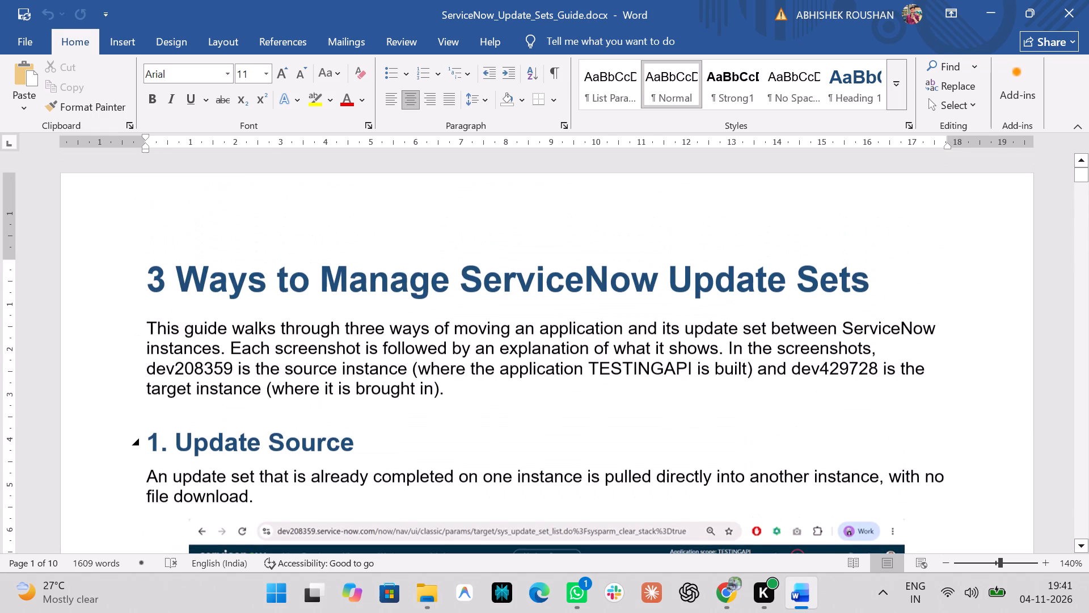
scroll(517, 413, "down", 1)
scroll(517, 413, "up", 1)
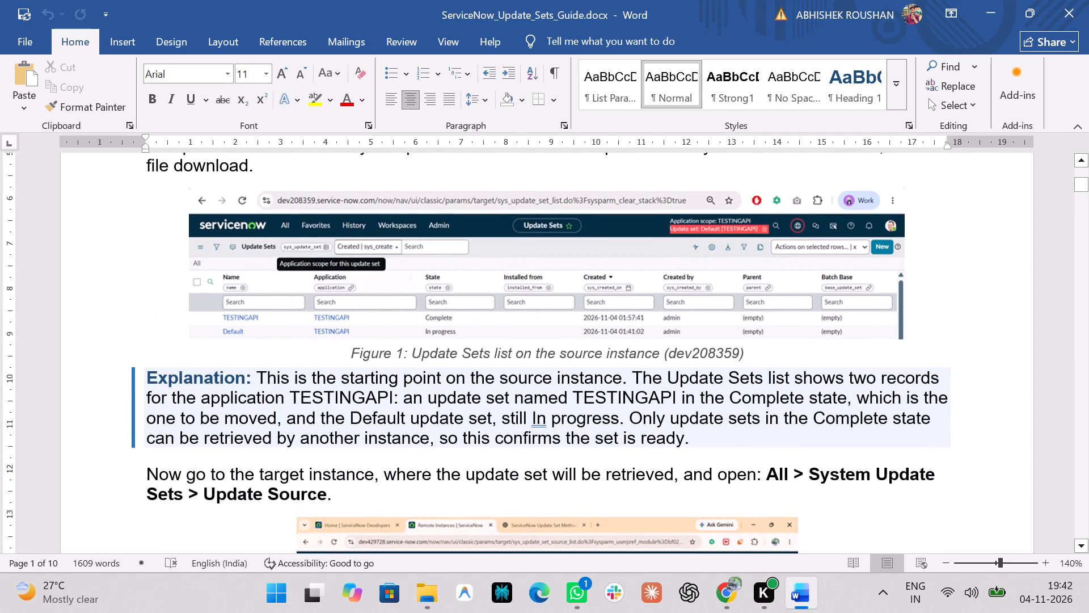
scroll(244, 316, "up", 1)
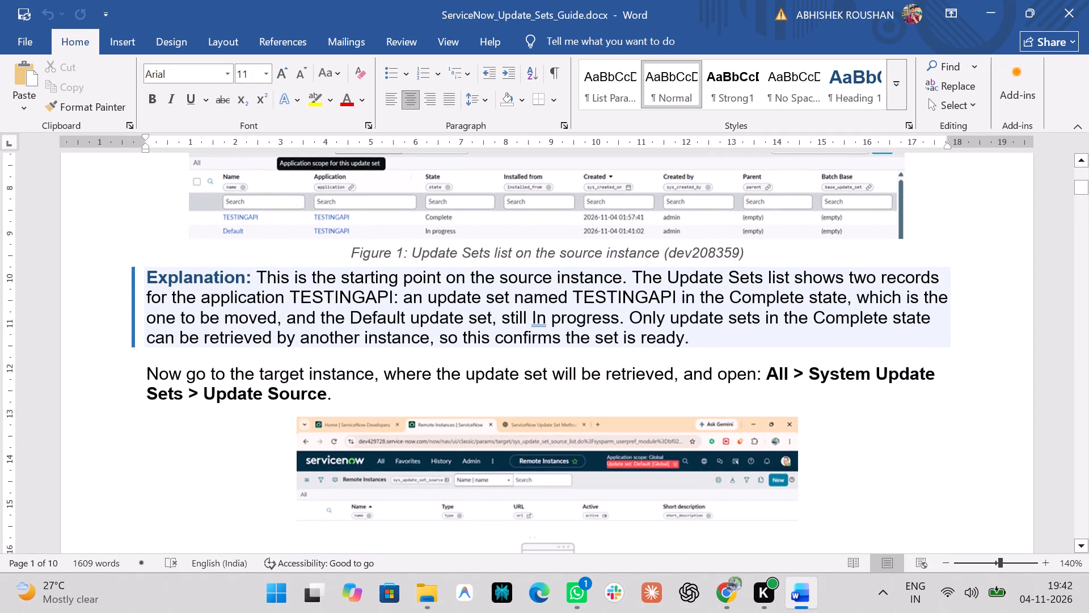
scroll(244, 316, "up", 2)
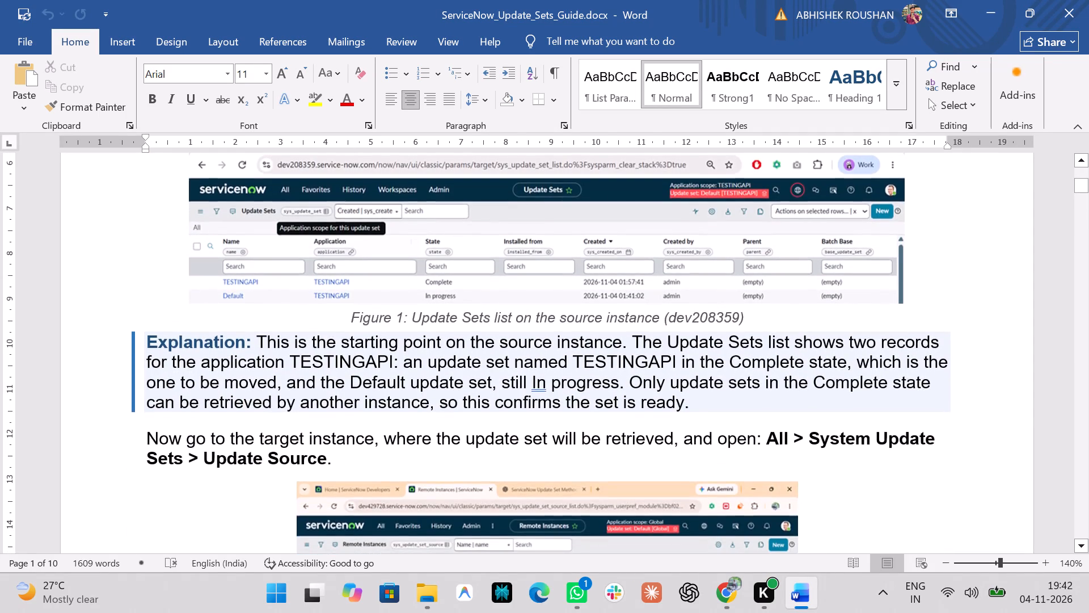
scroll(244, 316, "up", 2)
scroll(261, 425, "down", 1)
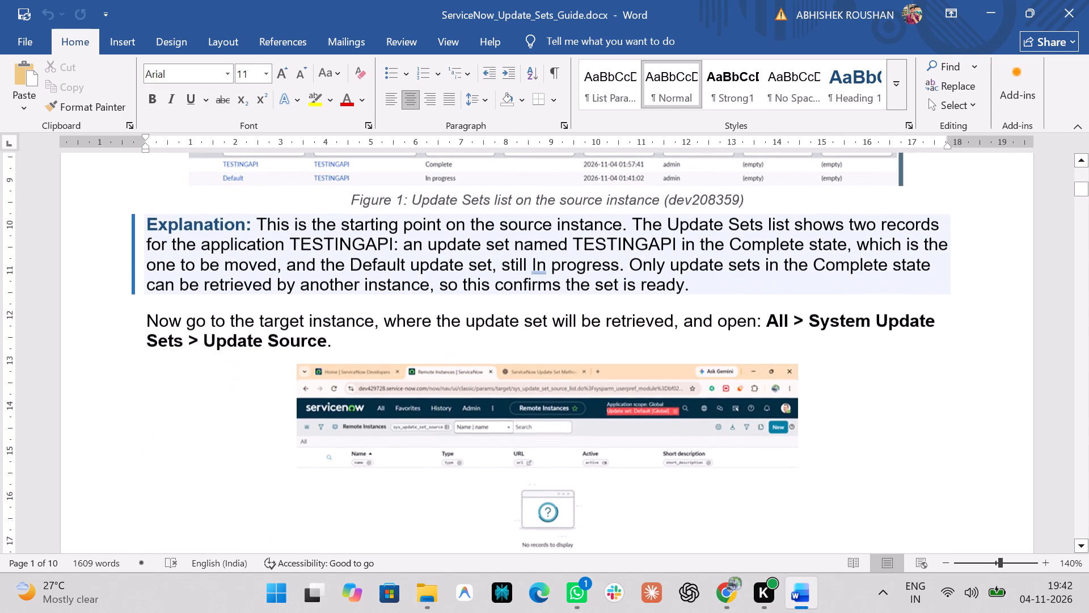
Check the remaining Update Source screenshots and explanations, from the Retrieved Update Sets list through Figure 6 to committing the update set.
scroll(430, 448, "down", 1)
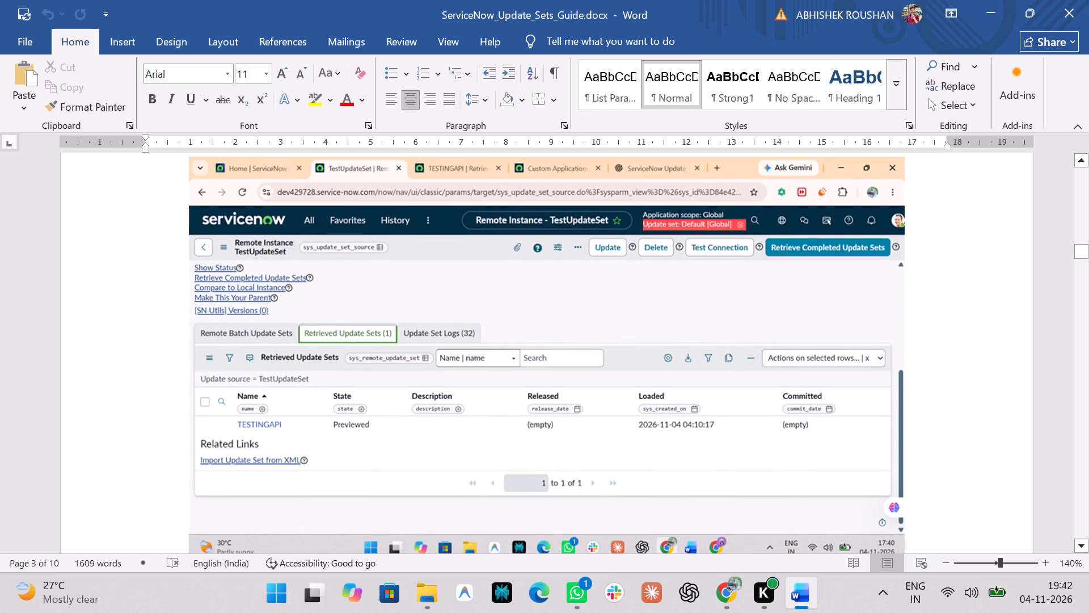
scroll(282, 444, "down", 4)
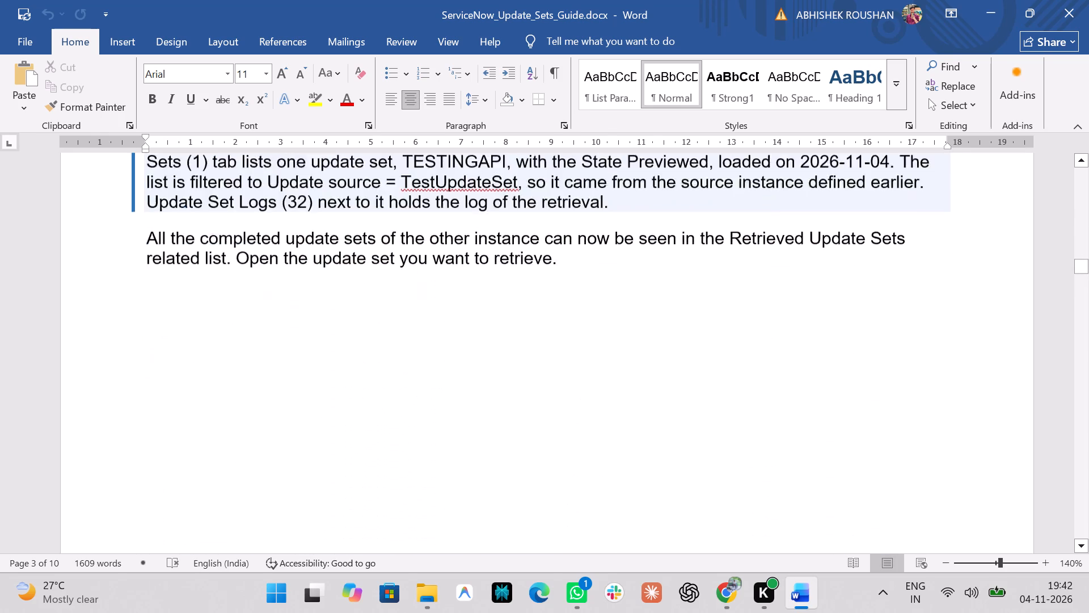
scroll(282, 444, "down", 3)
scroll(282, 444, "up", 2)
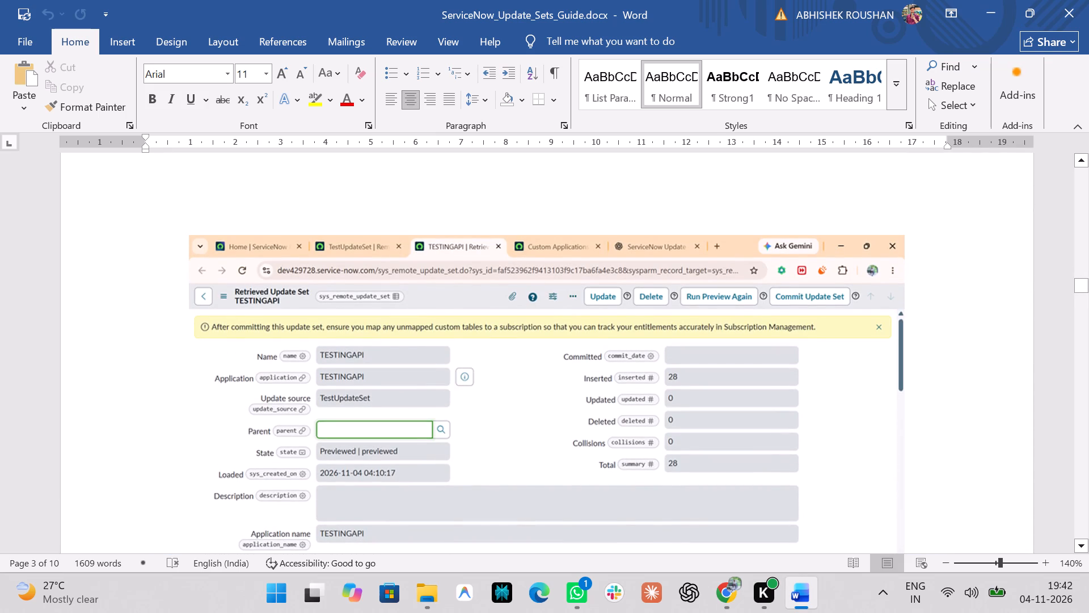
scroll(837, 300, "down", 1)
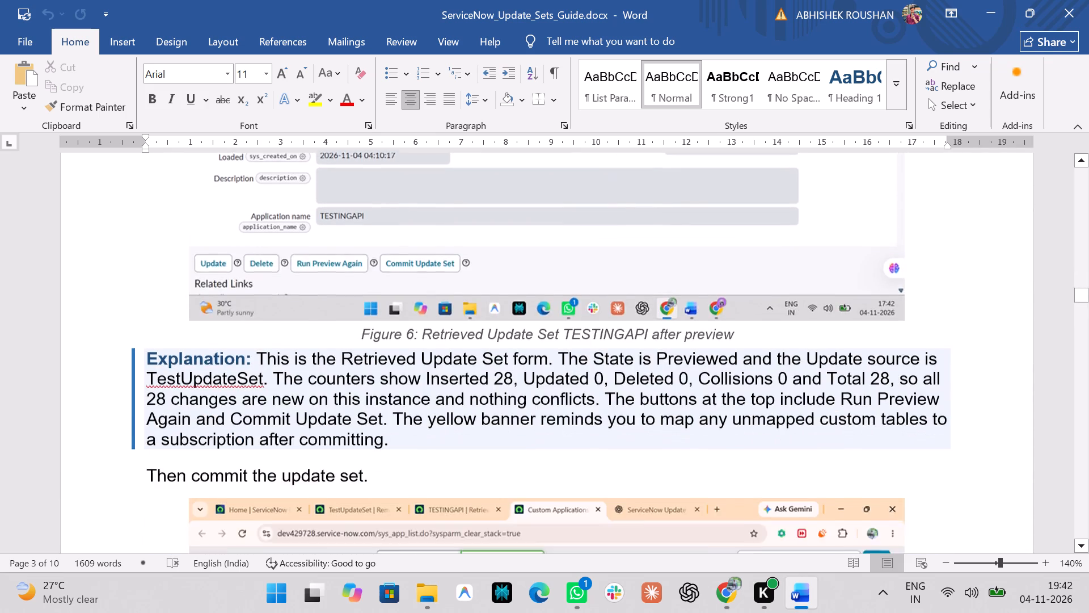
scroll(837, 300, "down", 2)
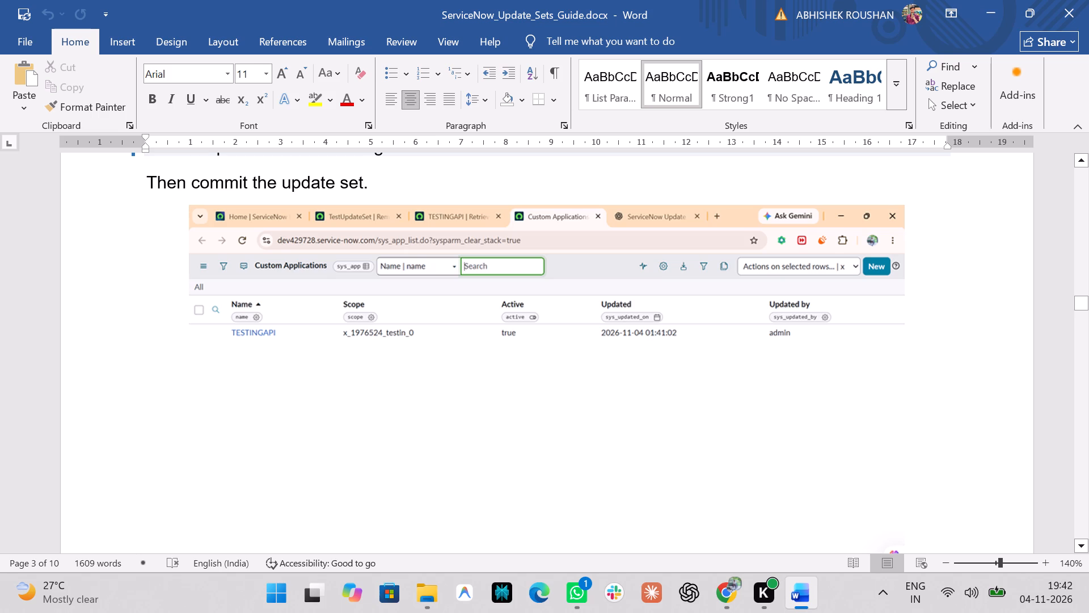
scroll(289, 340, "down", 1)
Read section 2, sys_app.list + Update Set XML, checking Figures 8 and 9 and their explanations up to the XML export instruction.
scroll(289, 340, "down", 1)
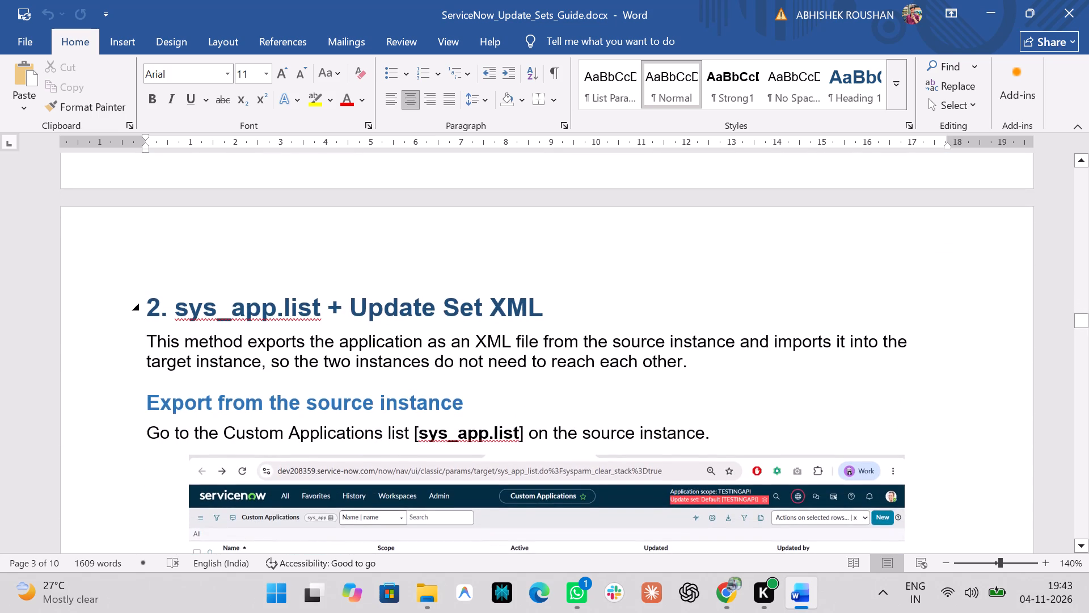
scroll(494, 317, "down", 1)
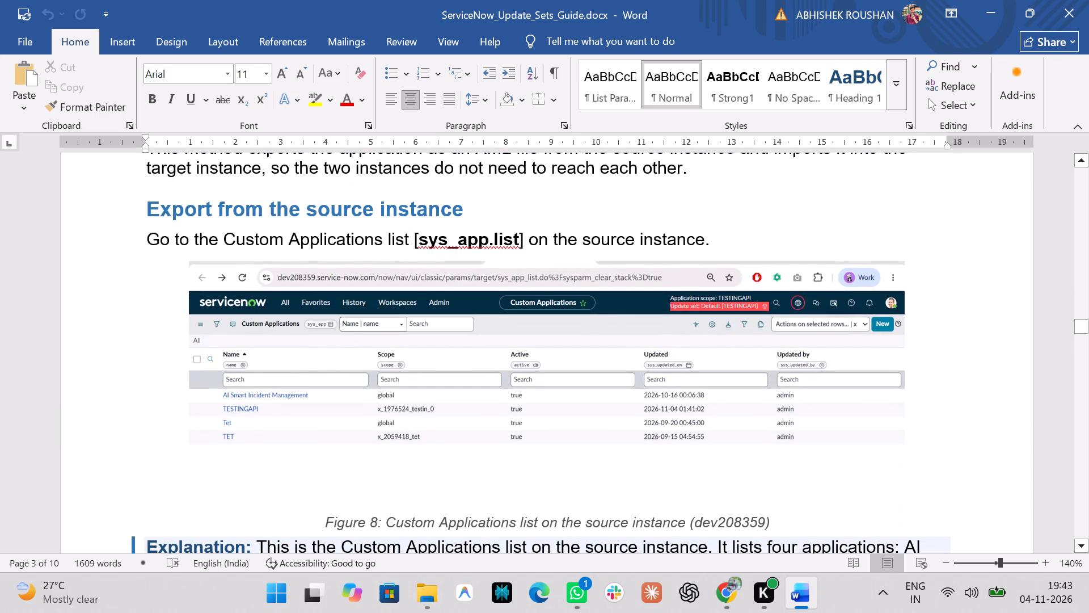
scroll(598, 278, "down", 2)
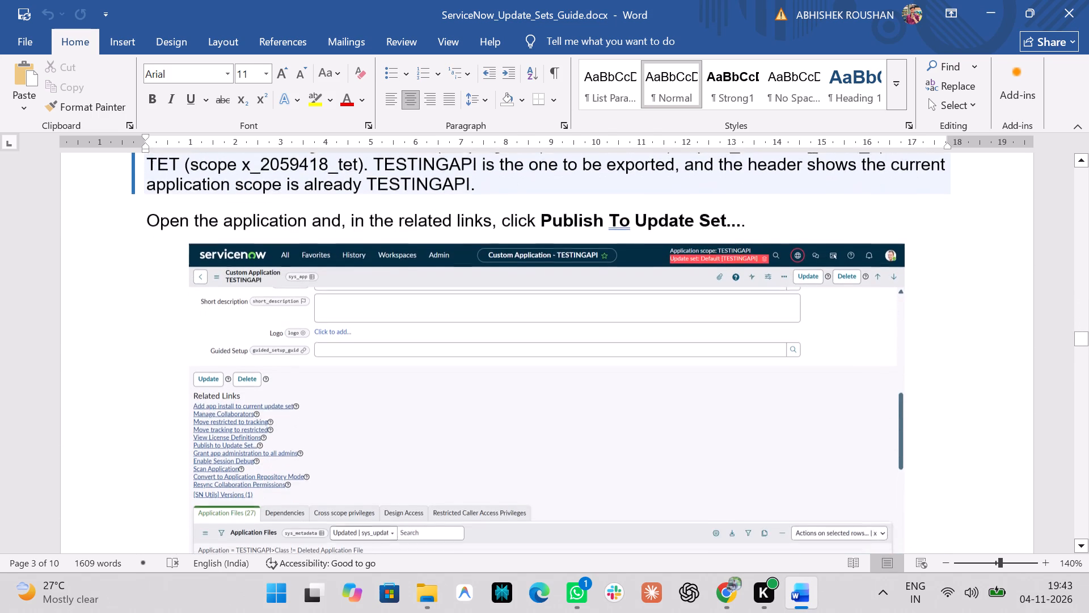
scroll(598, 278, "down", 1)
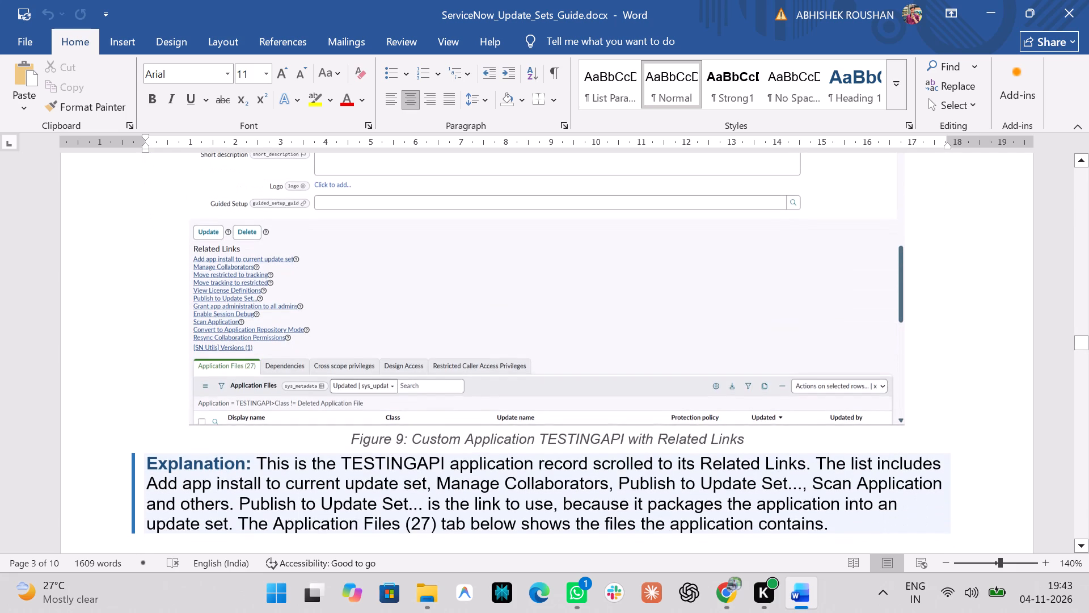
scroll(598, 278, "down", 2)
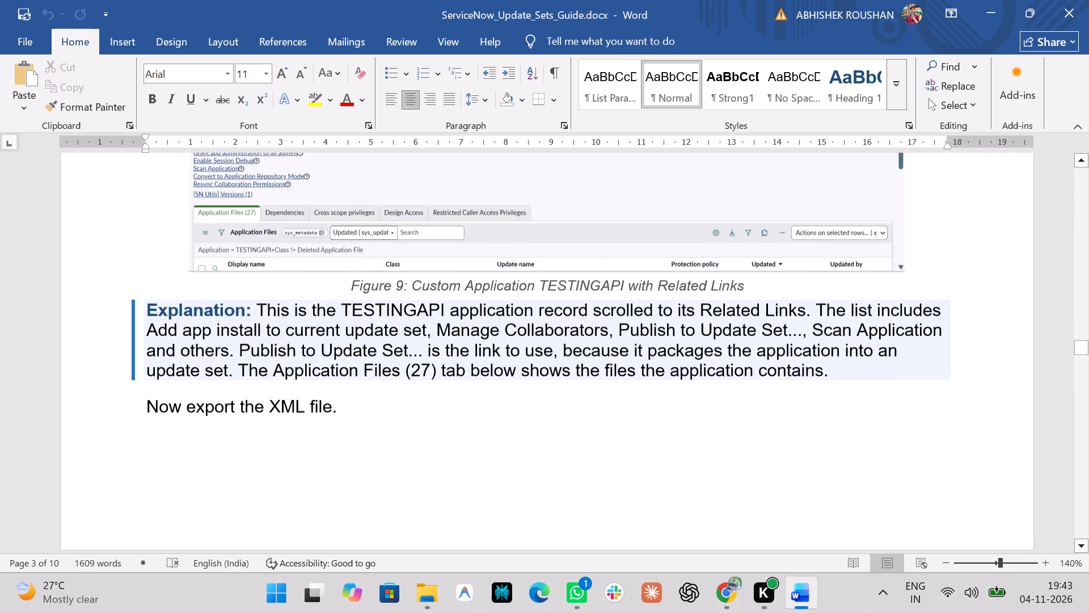
scroll(598, 278, "down", 2)
scroll(598, 278, "up", 1)
scroll(598, 278, "down", 1)
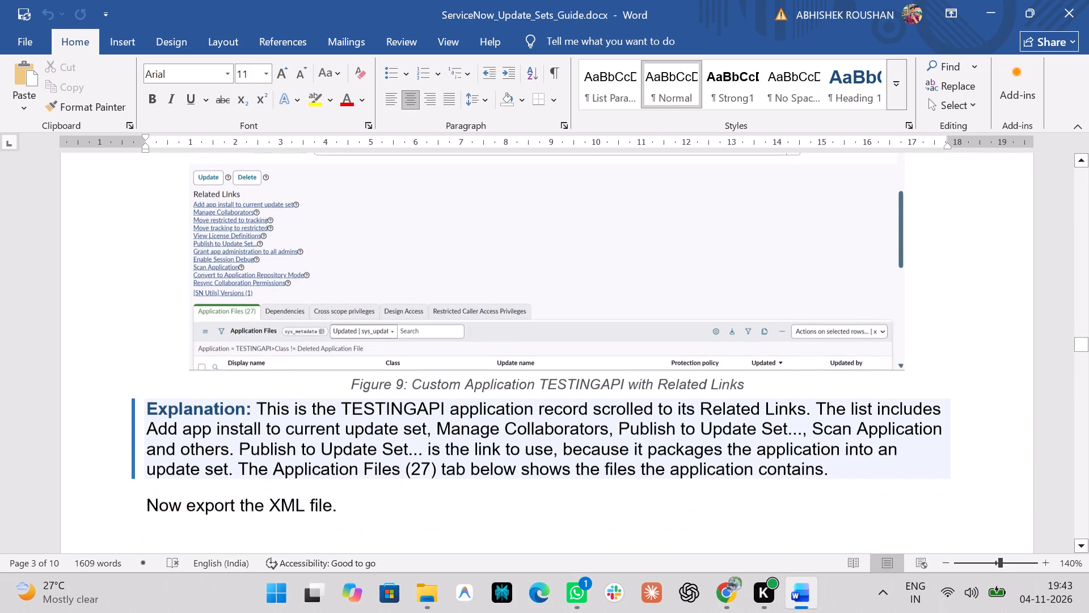
scroll(598, 278, "down", 1)
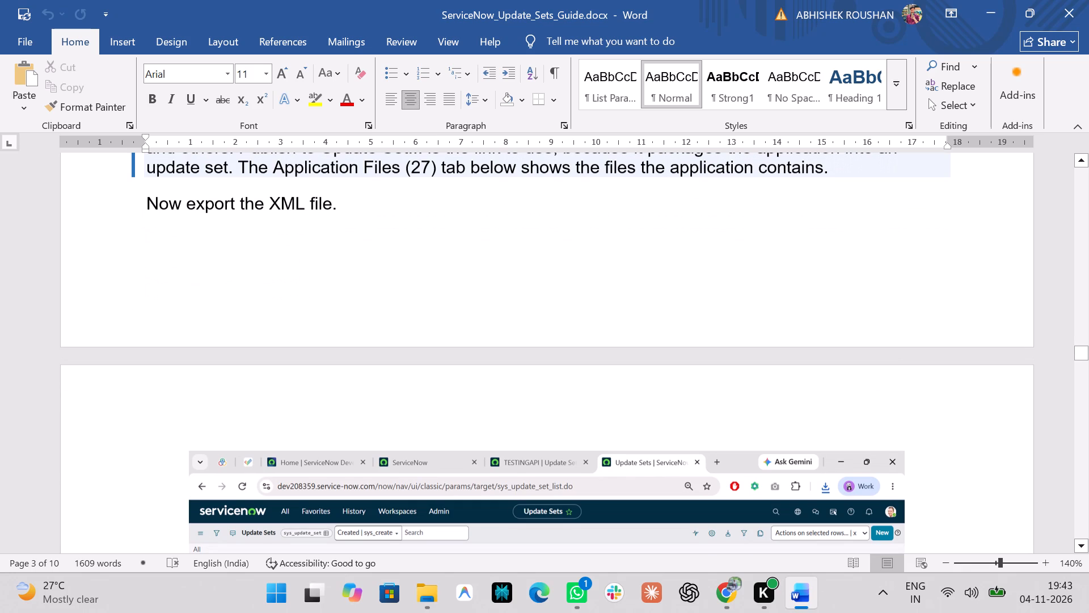
Delete the Figure 1 screenshot of the source instance's Update Sets list under the Update Source heading.
scroll(598, 278, "up", 18)
scroll(598, 278, "up", 13)
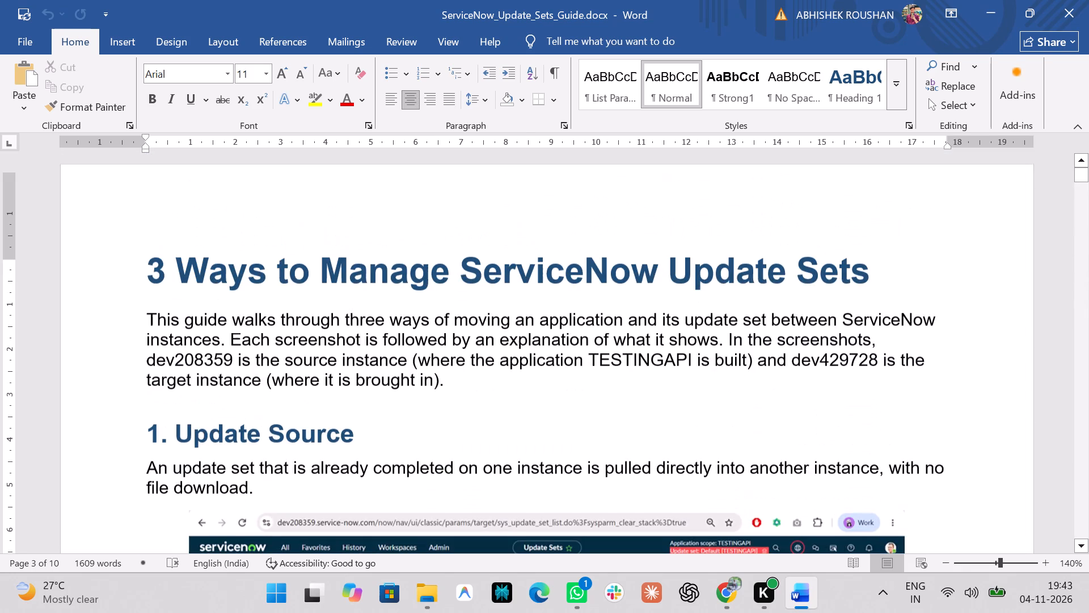
scroll(598, 278, "down", 3)
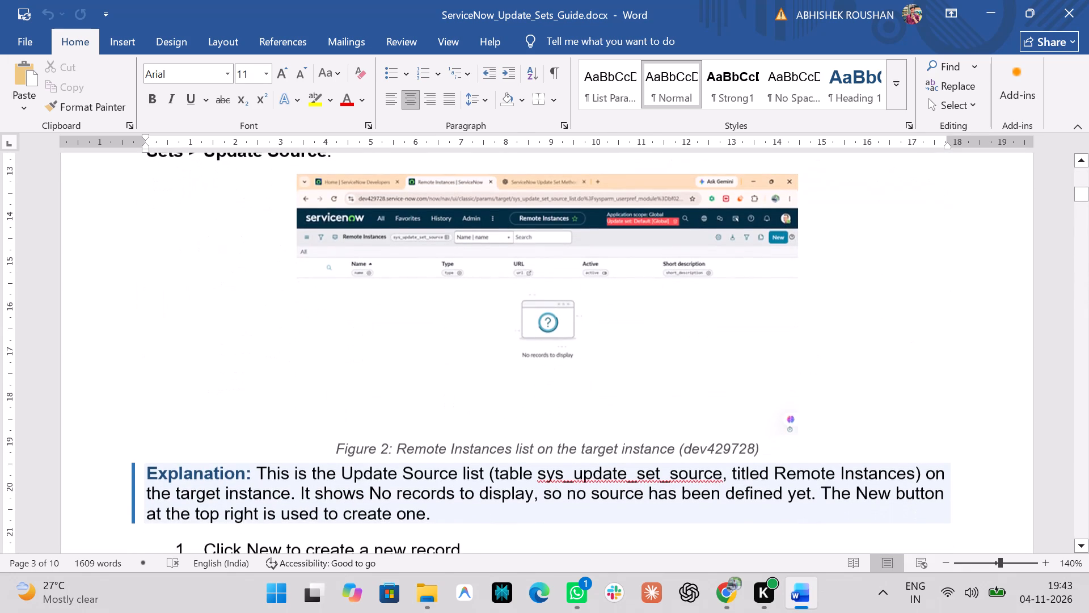
scroll(383, 247, "up", 1)
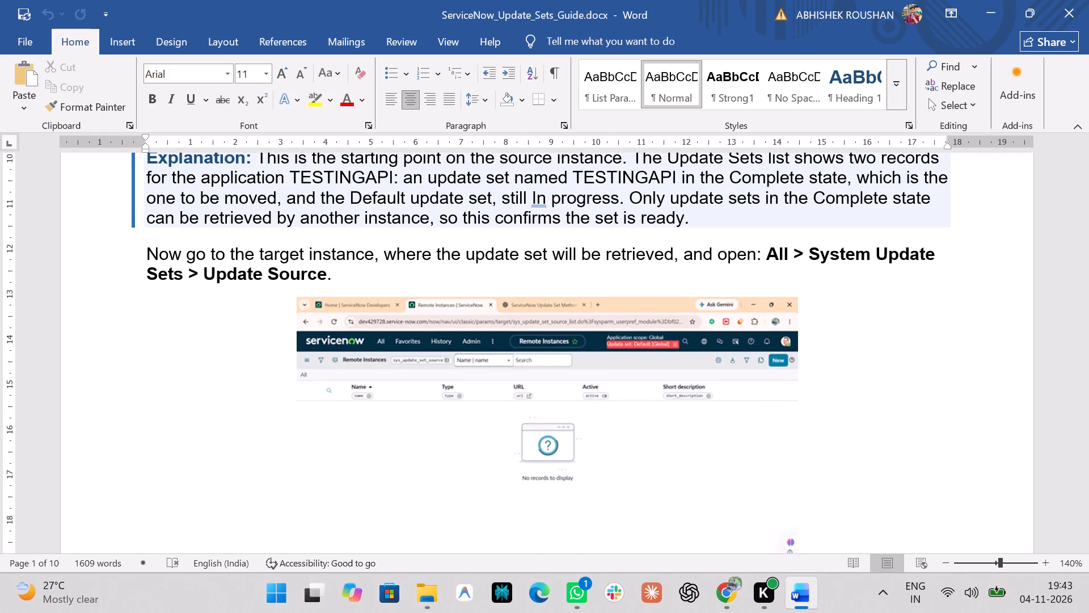
scroll(383, 247, "up", 2)
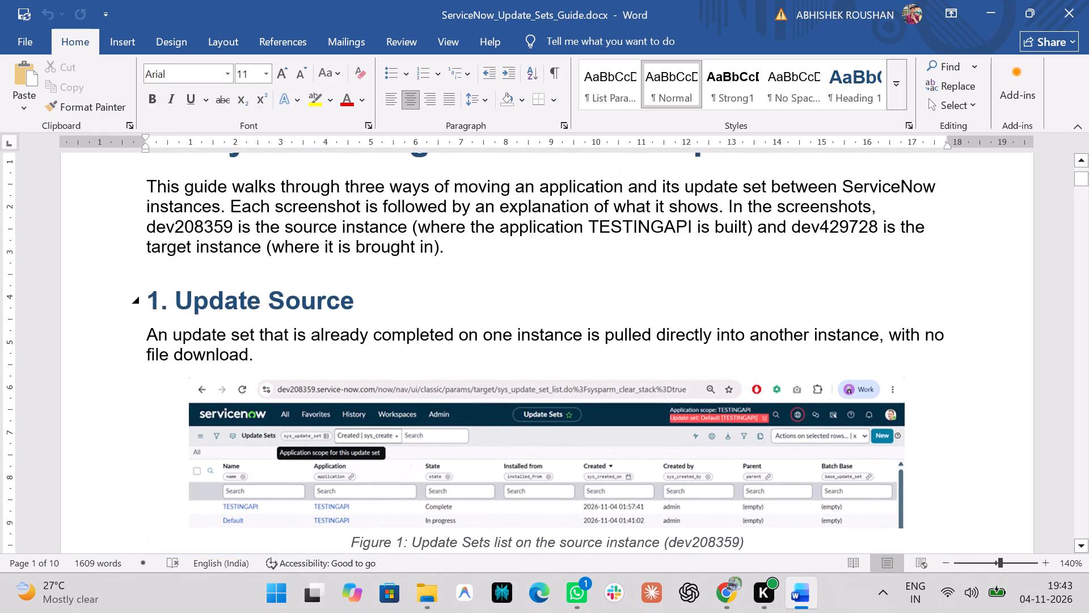
scroll(547, 350, "down", 2)
scroll(547, 350, "up", 1)
scroll(547, 350, "down", 1)
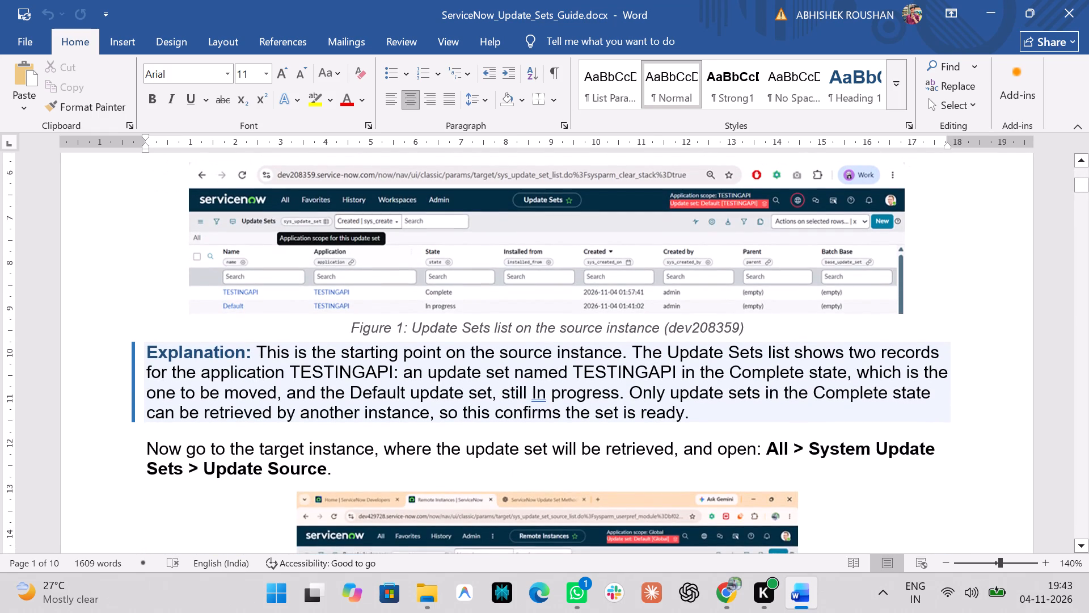
left_click(474, 278)
scroll(474, 278, "up", 1)
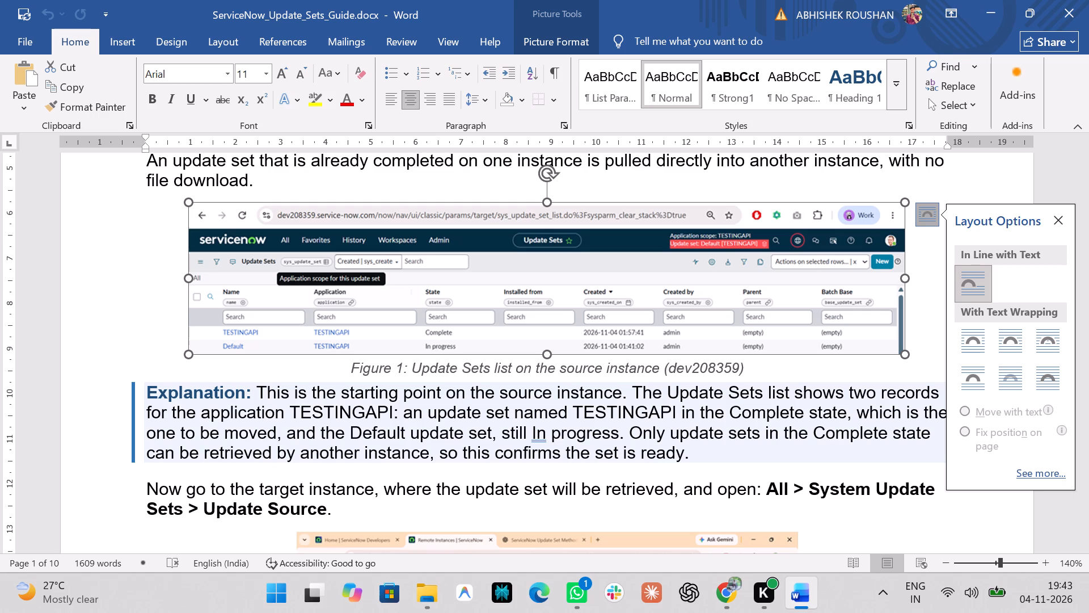
scroll(685, 296, "up", 1)
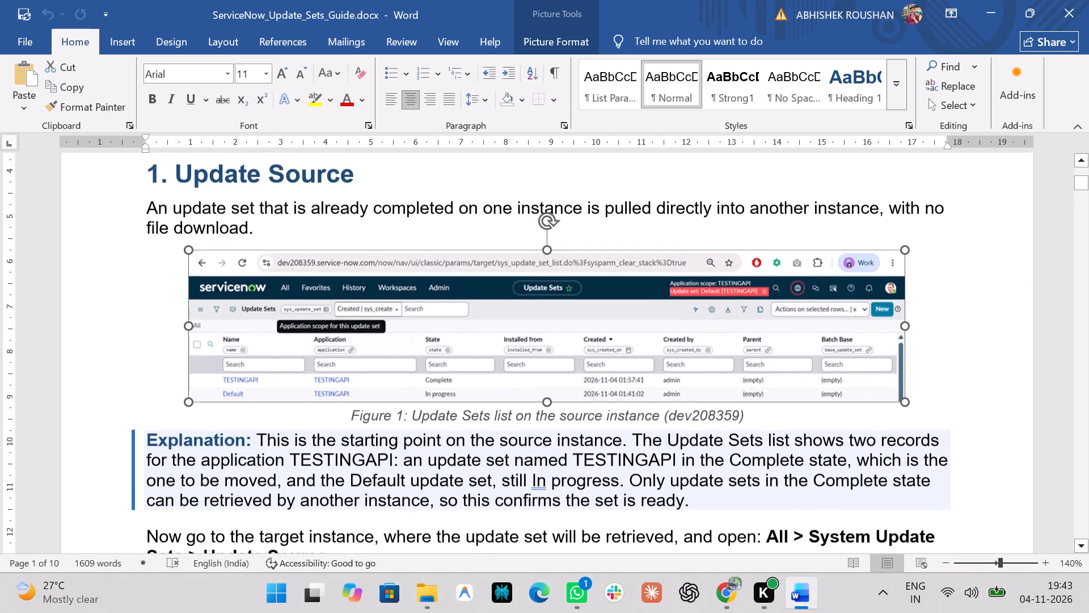
key("BackSpace")
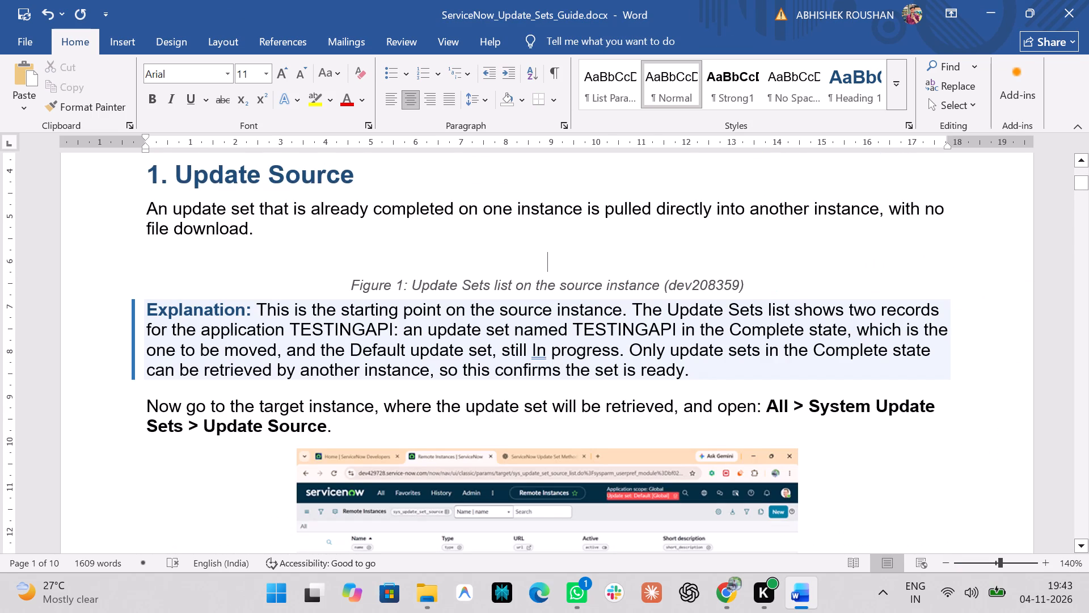
Delete the Update Source introductory sentence together with the Figure 1 caption and its Explanation paragraph.
left_click_drag(754, 286, 157, 211)
key("BackSpace")
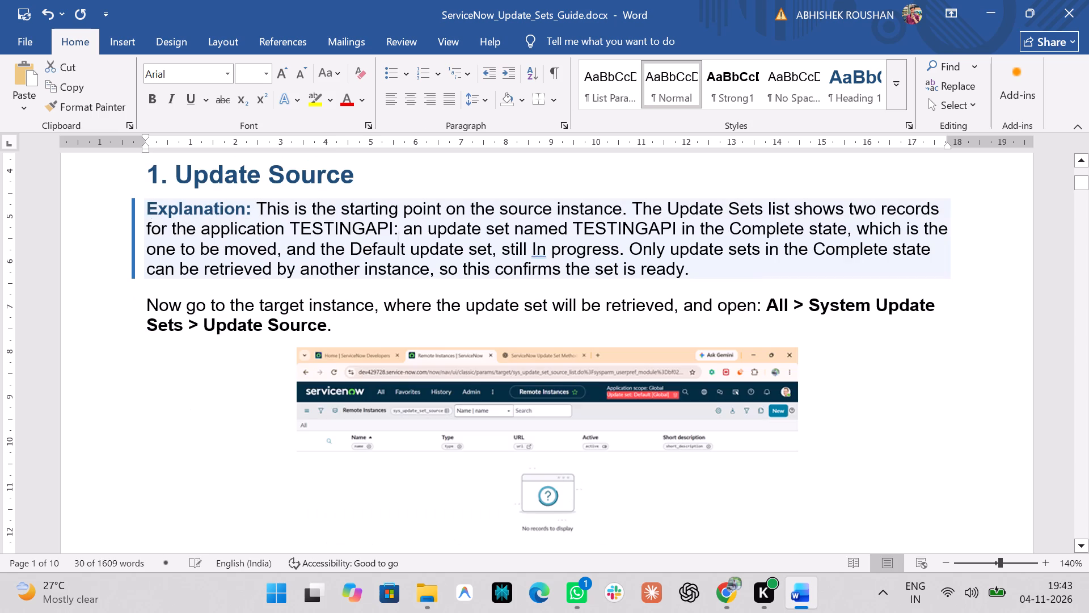
left_click_drag(703, 265, 456, 231)
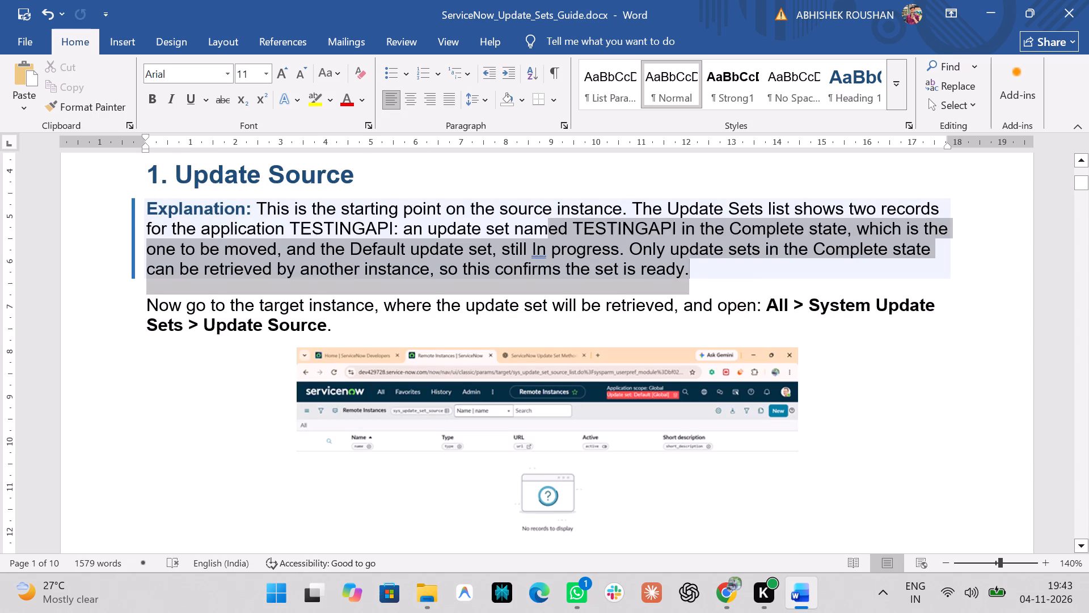
left_click_drag(456, 231, 103, 200)
key("BackSpace")
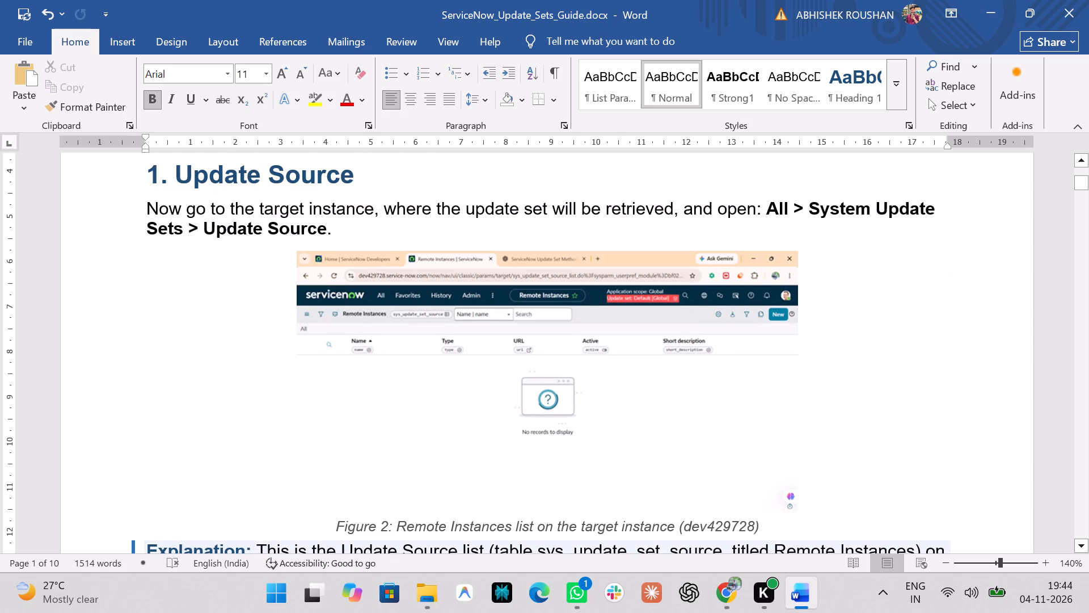
Review the rest of the guide from the Remote Instance record through section 2's Figure 9, checking the screenshots and explanations.
scroll(342, 285, "down", 4)
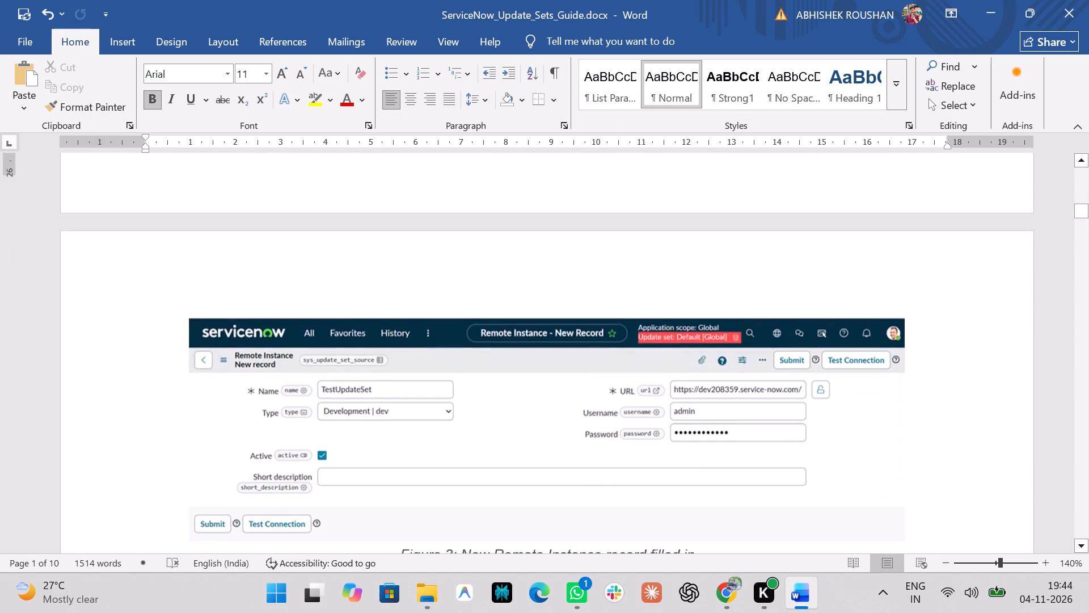
scroll(342, 285, "down", 5)
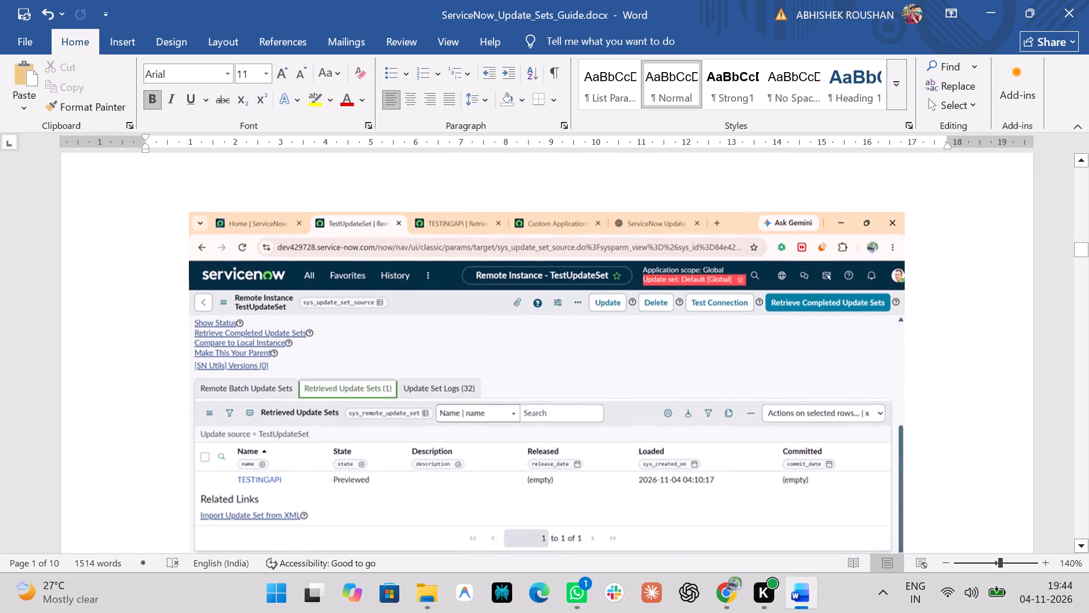
scroll(342, 285, "down", 5)
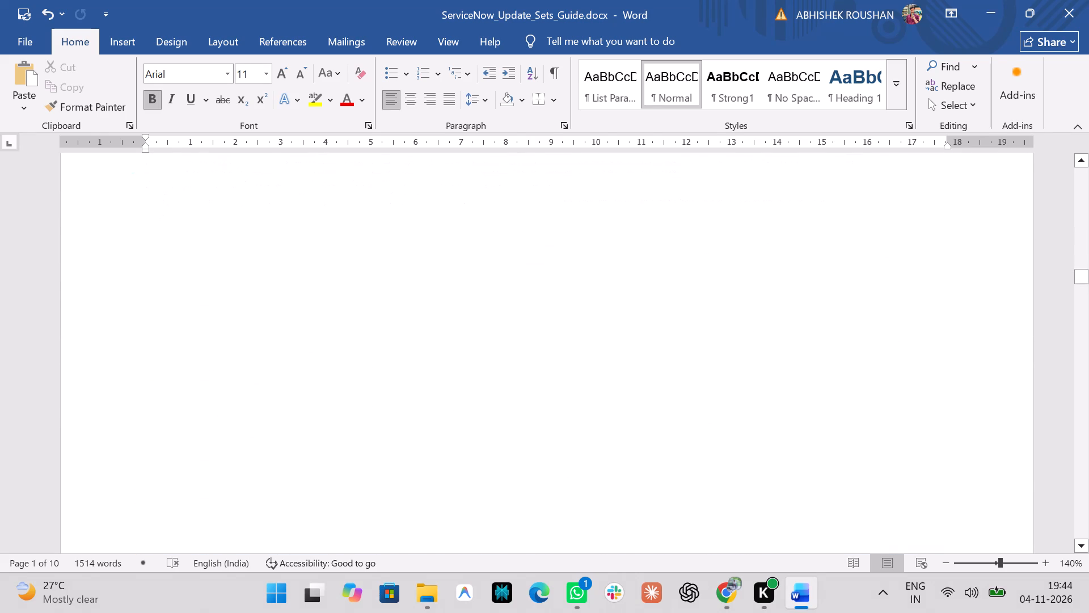
scroll(342, 285, "down", 2)
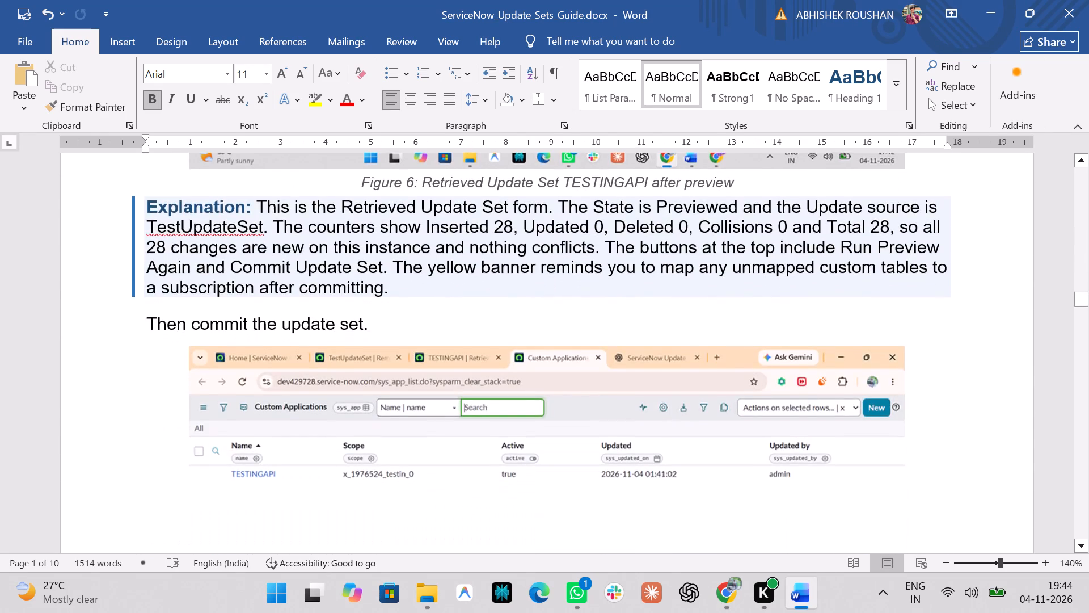
scroll(342, 285, "down", 3)
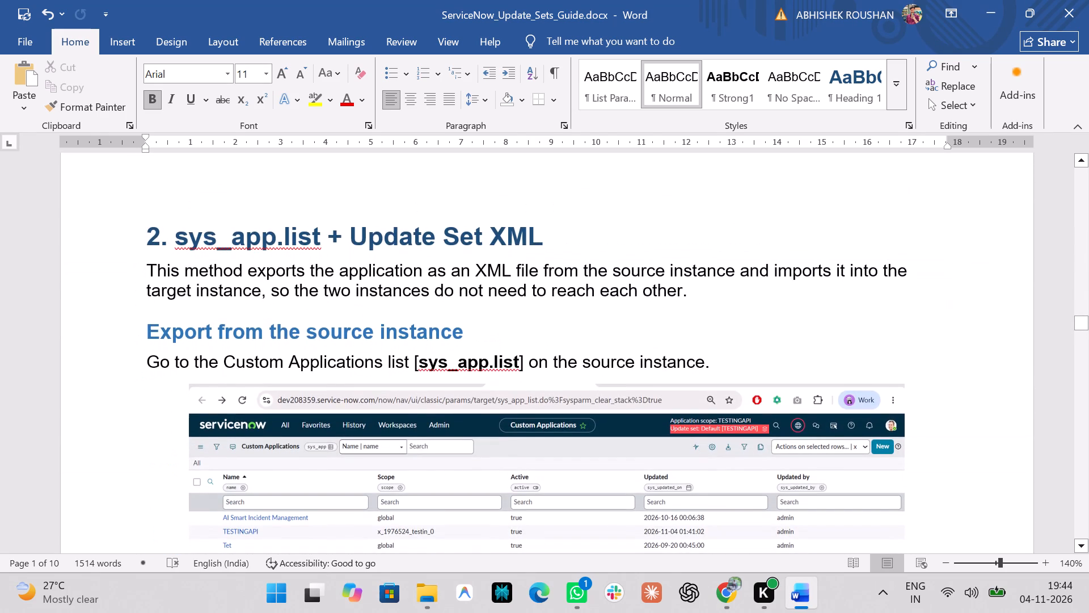
scroll(448, 326, "down", 2)
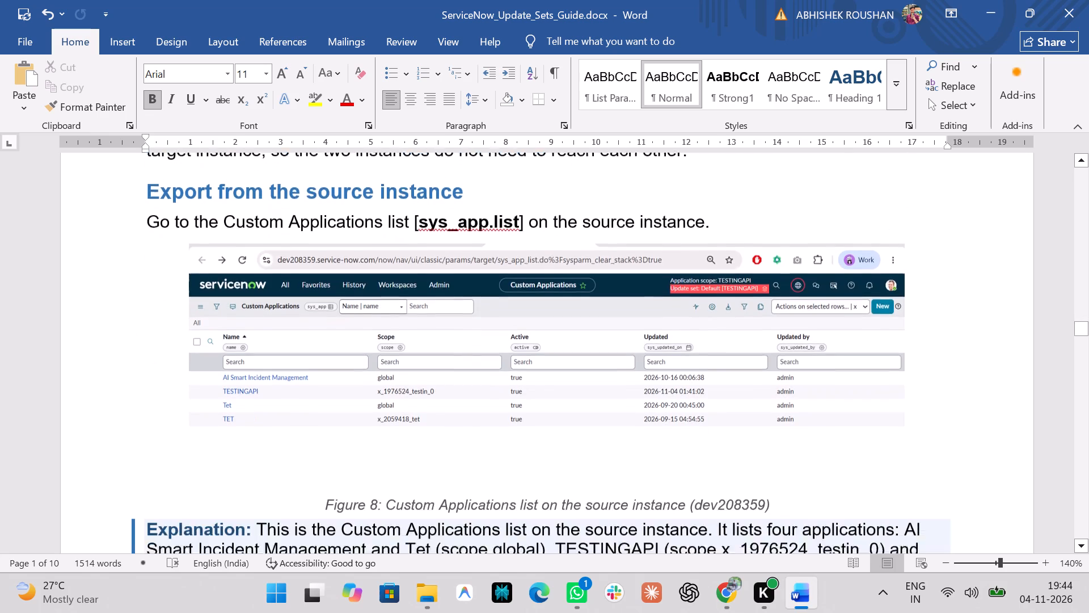
scroll(448, 326, "down", 2)
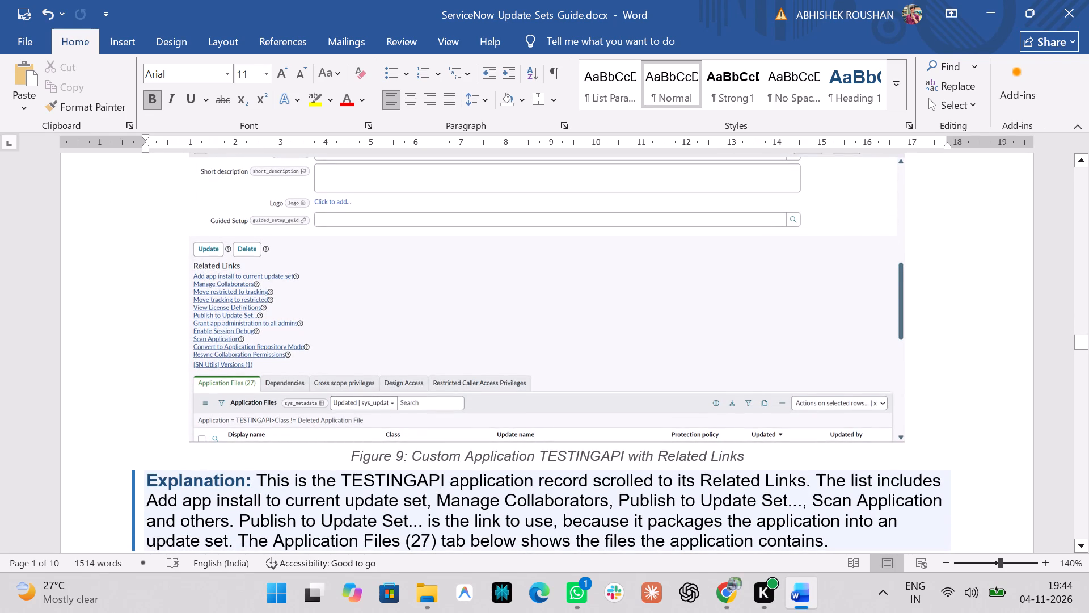
Delete the creation time wording "created at 04:27:51" from the Explanation under Figure 10.
scroll(281, 322, "down", 2)
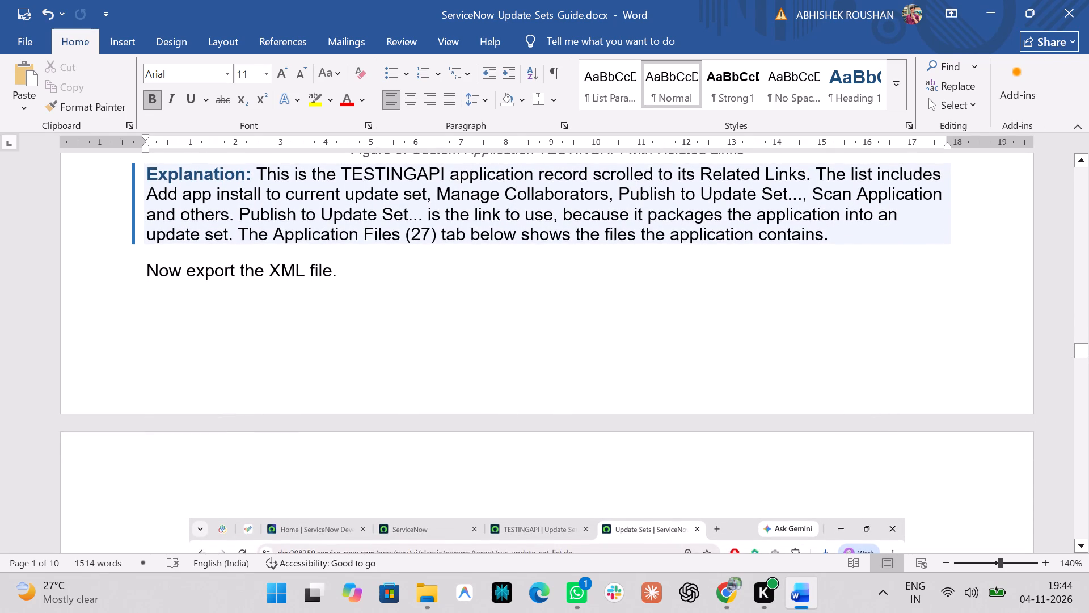
scroll(341, 282, "down", 1)
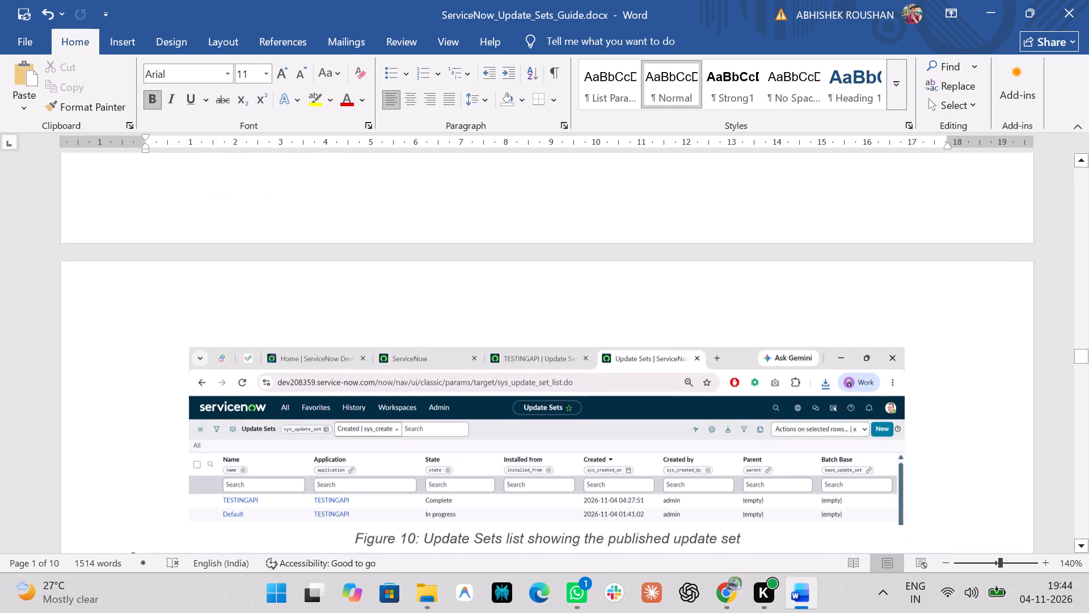
scroll(341, 282, "down", 2)
scroll(324, 322, "up", 1)
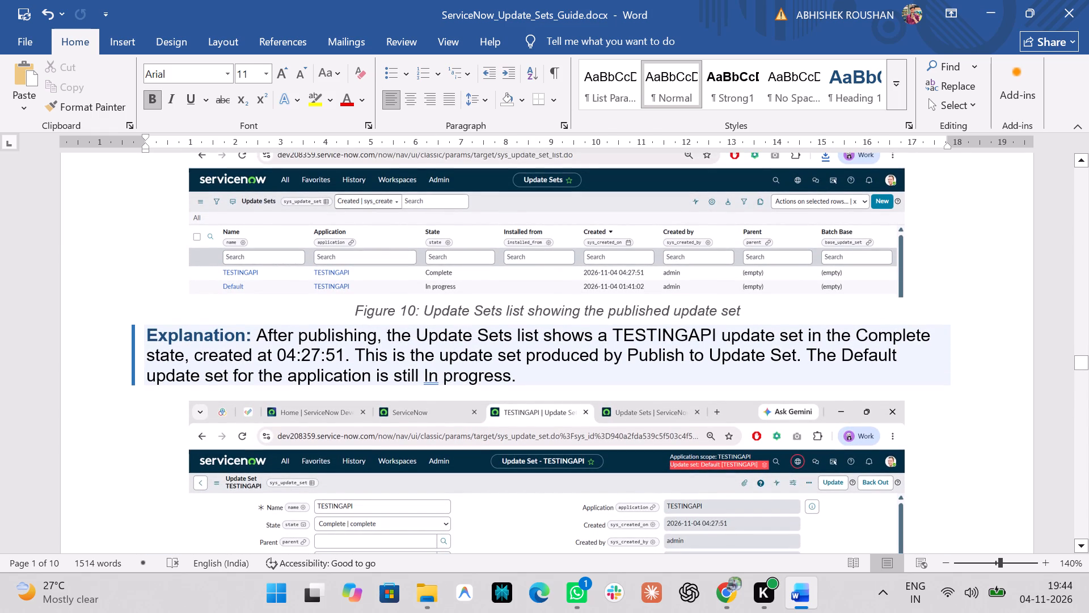
left_click_drag(343, 353, 201, 350)
key("BackSpace")
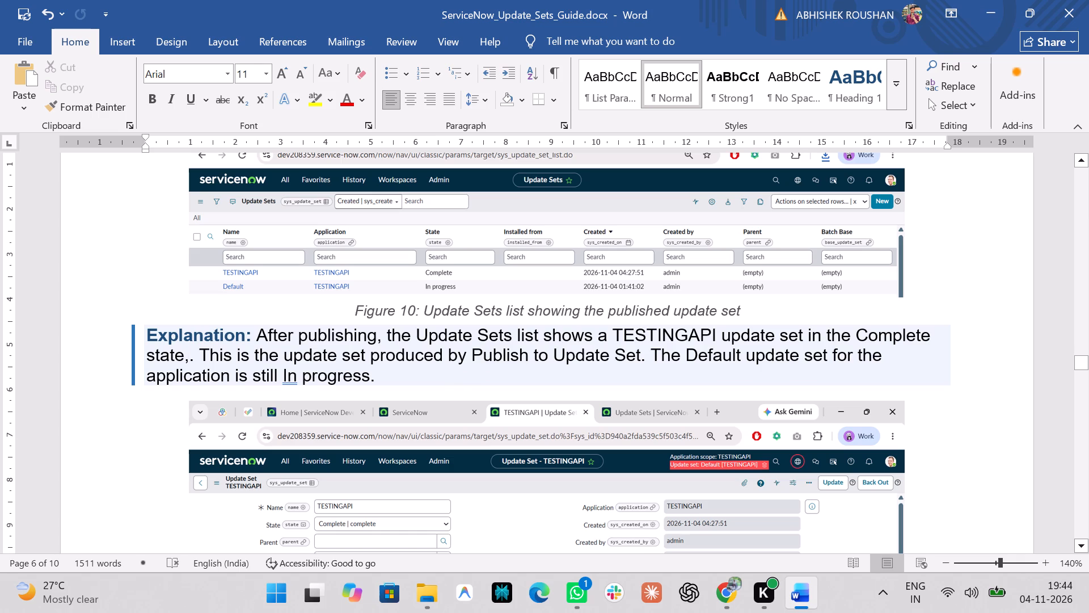
Review the guide from Figure 11 through Figure 13, checking the XML export and Retrieved Update Sets screenshots and their explanations.
scroll(496, 384, "down", 1)
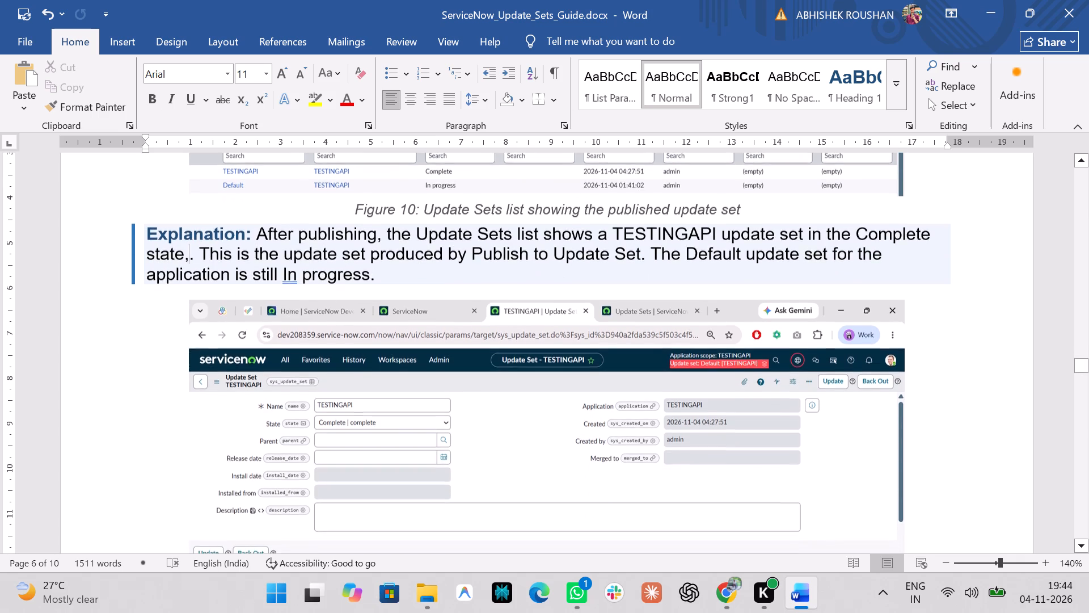
scroll(496, 384, "down", 2)
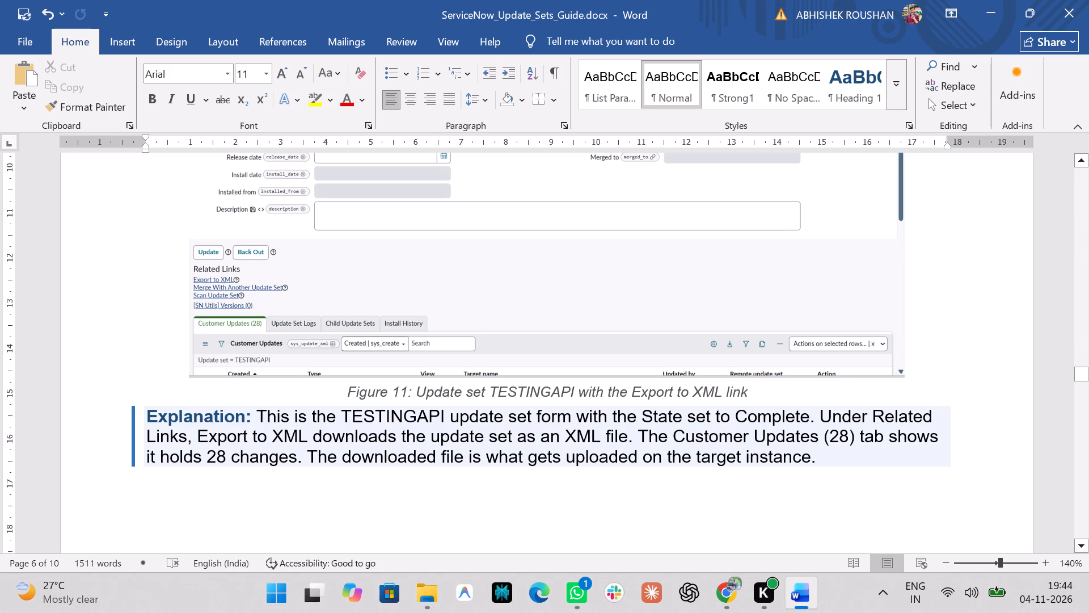
scroll(775, 449, "down", 2)
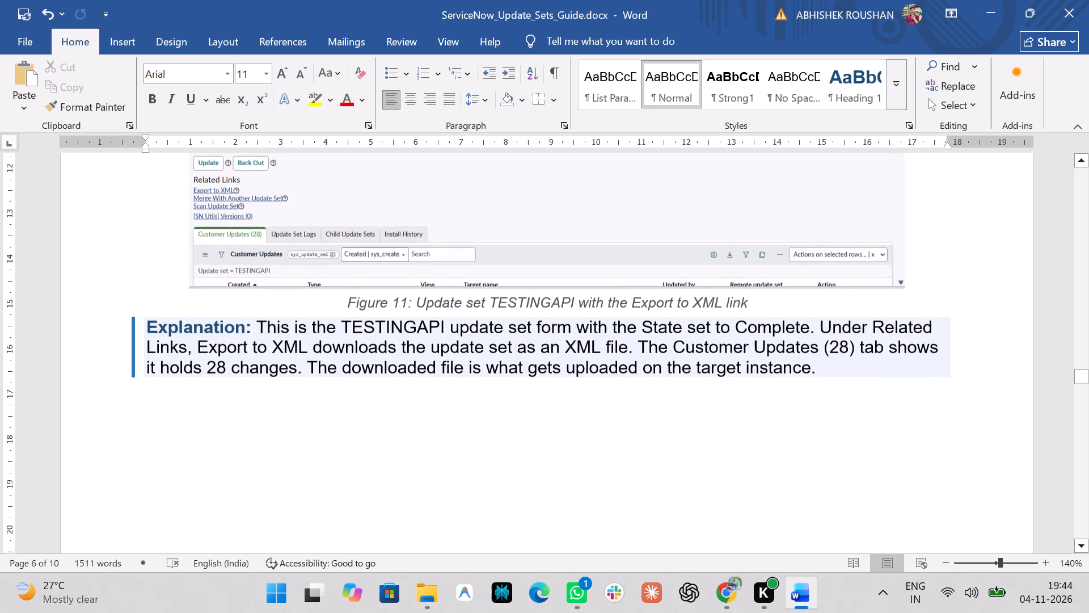
scroll(775, 449, "down", 4)
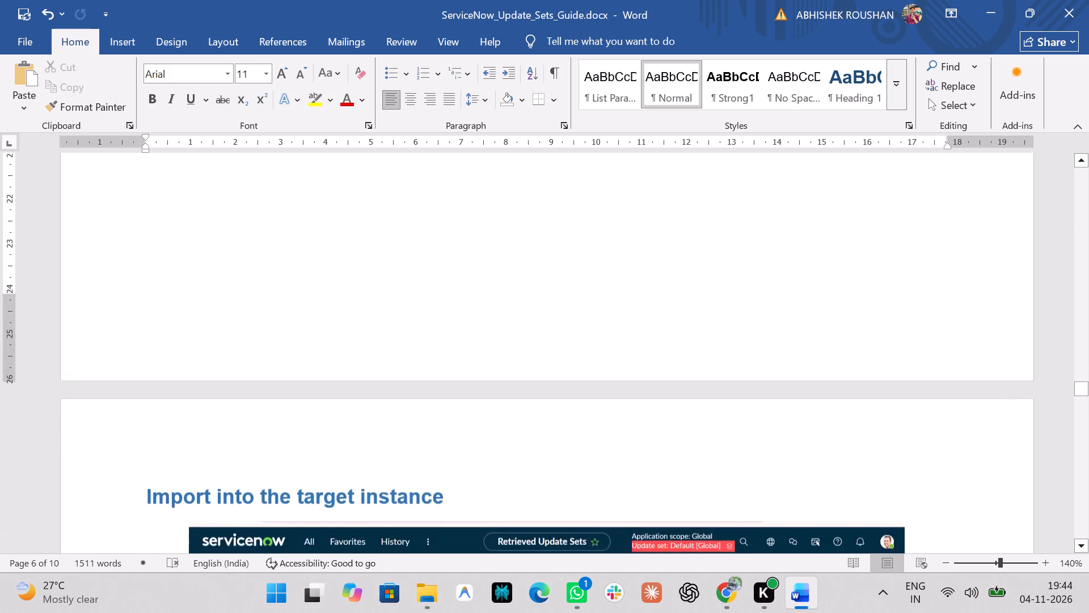
scroll(775, 449, "down", 3)
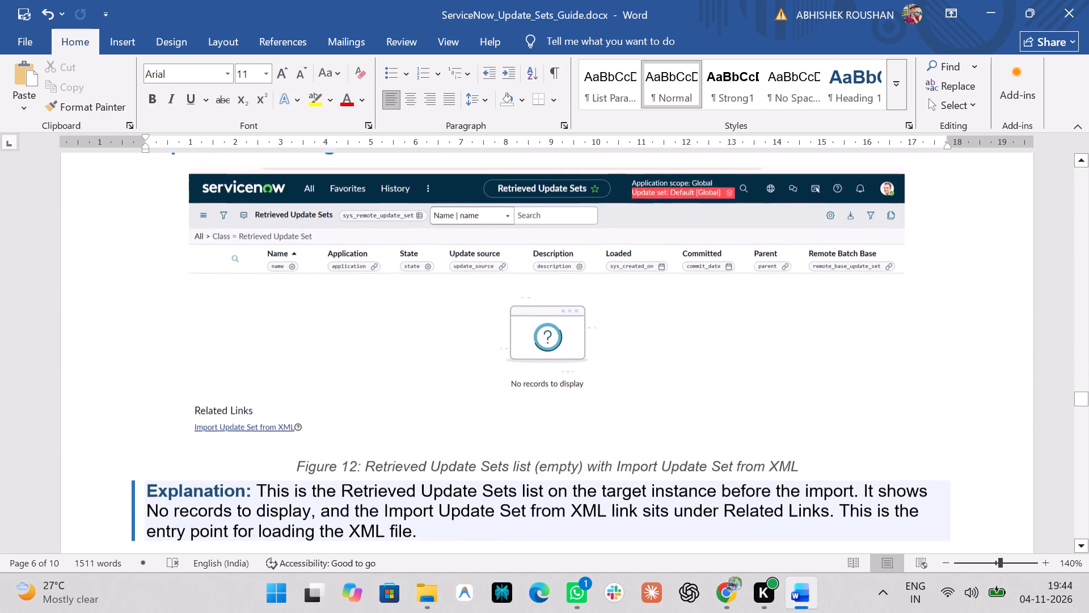
scroll(775, 449, "down", 3)
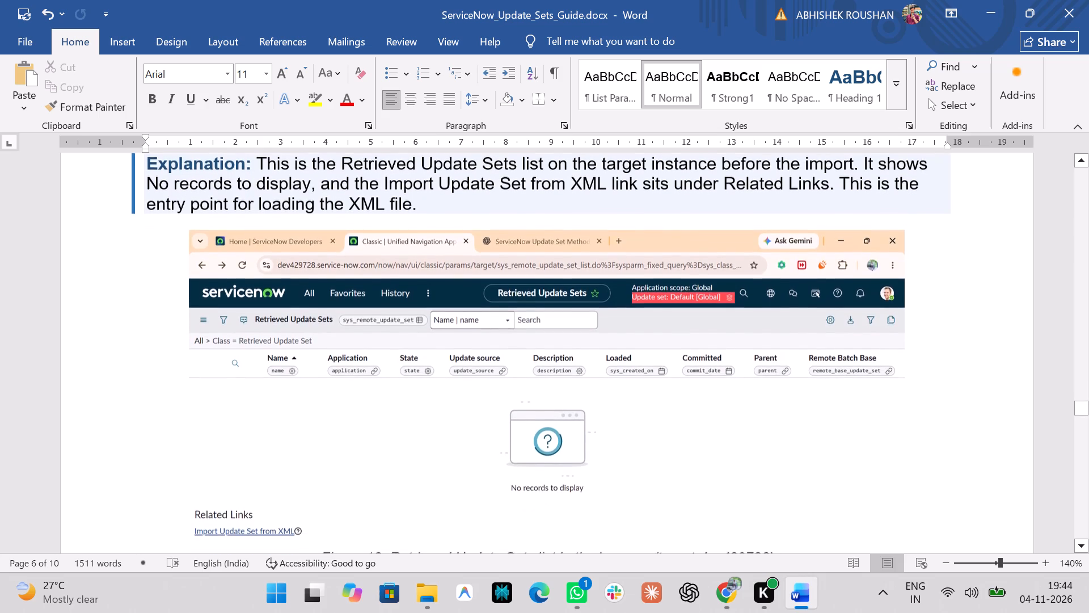
scroll(775, 449, "down", 2)
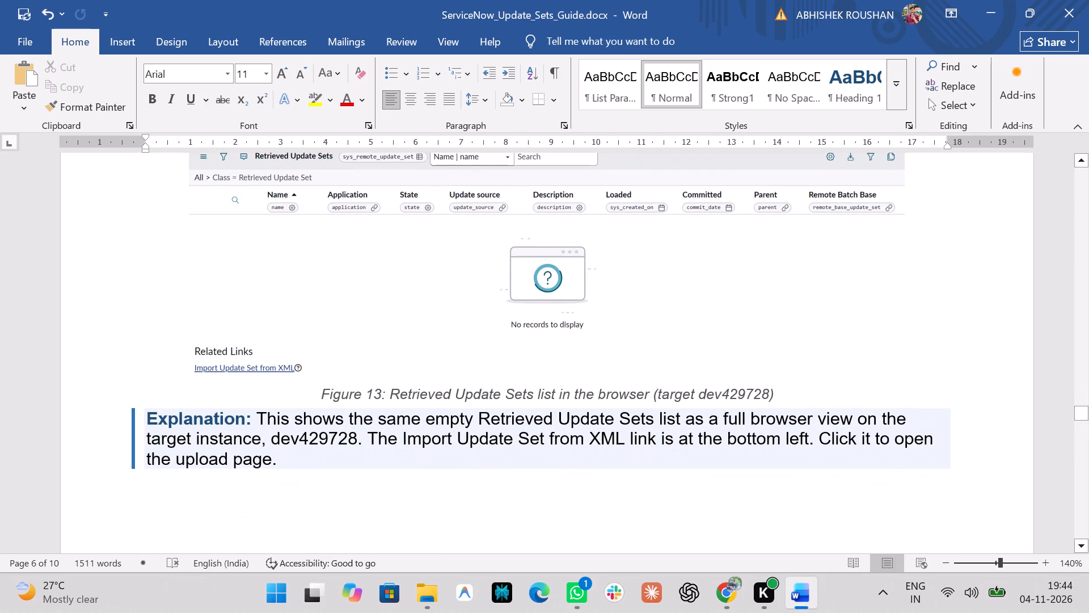
Review Figures 14 to 17 and their explanations, covering the XML upload, the loaded update set and its preview.
scroll(775, 449, "down", 2)
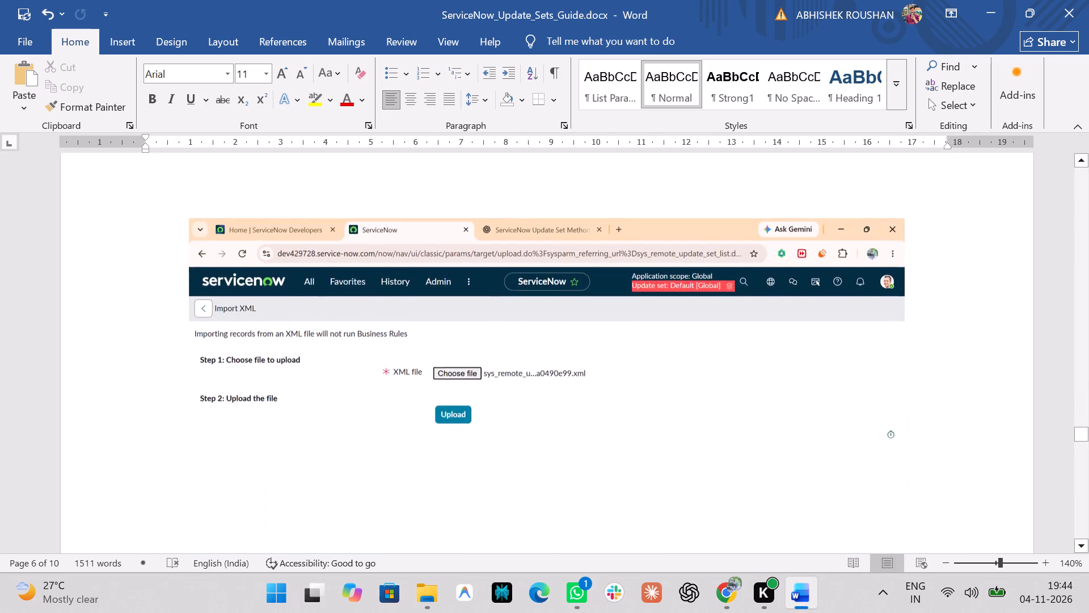
scroll(775, 449, "down", 1)
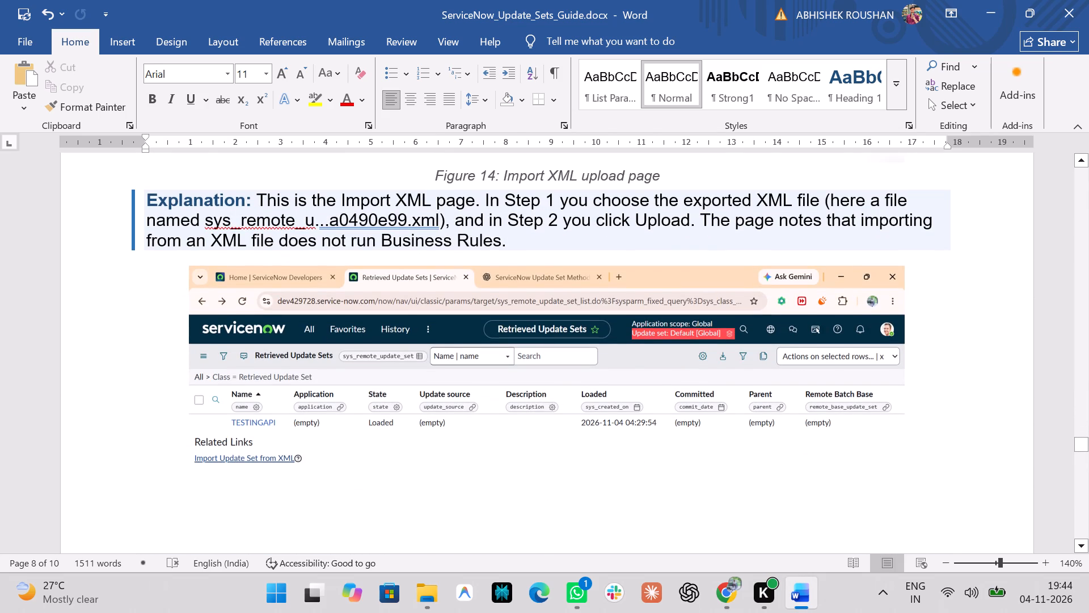
scroll(775, 449, "down", 1)
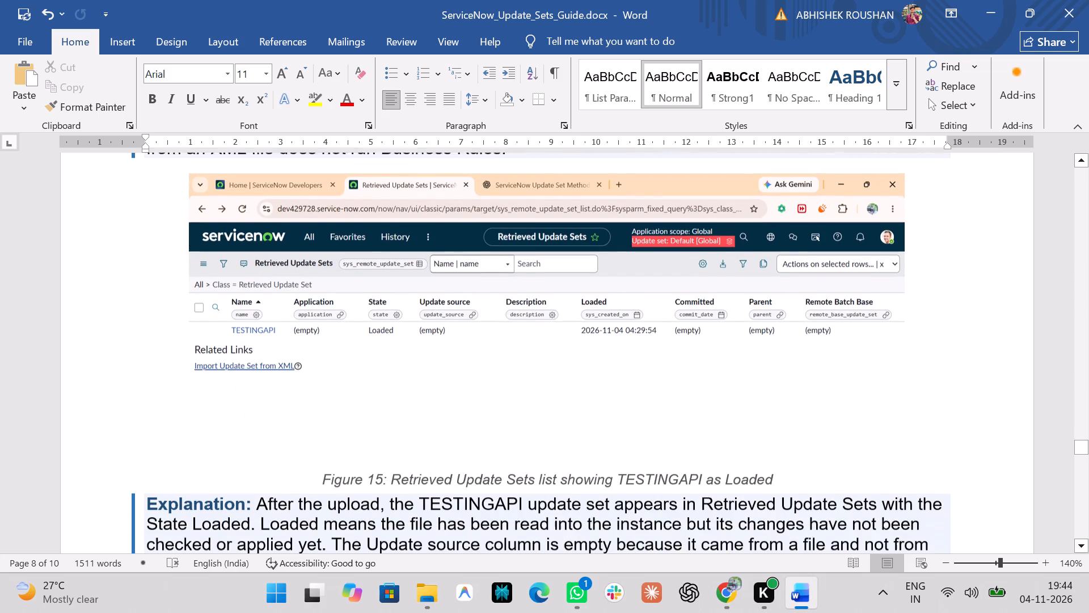
scroll(775, 449, "down", 1)
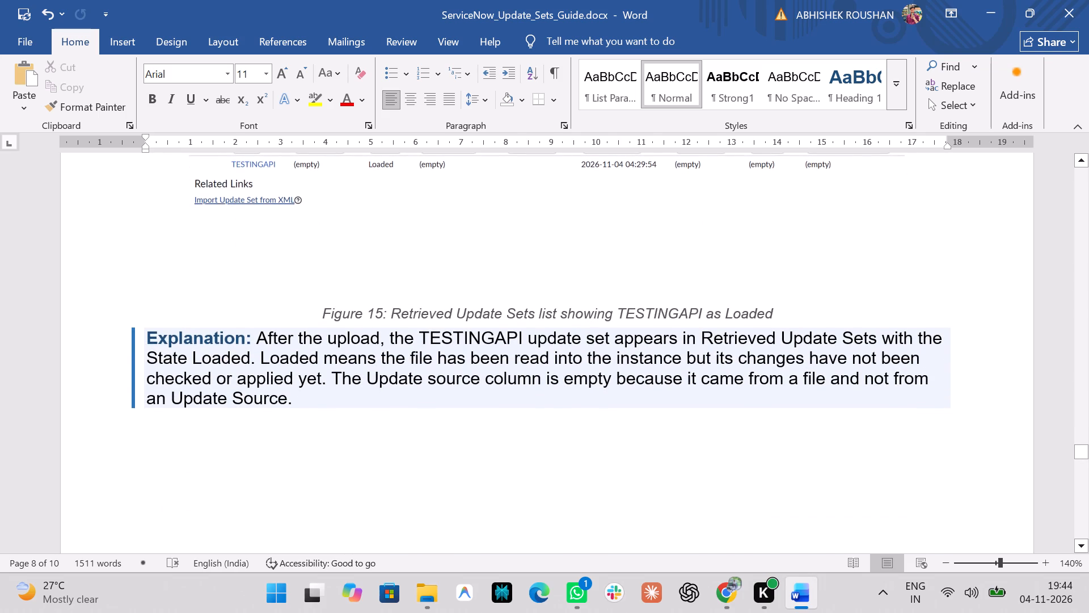
scroll(775, 449, "down", 3)
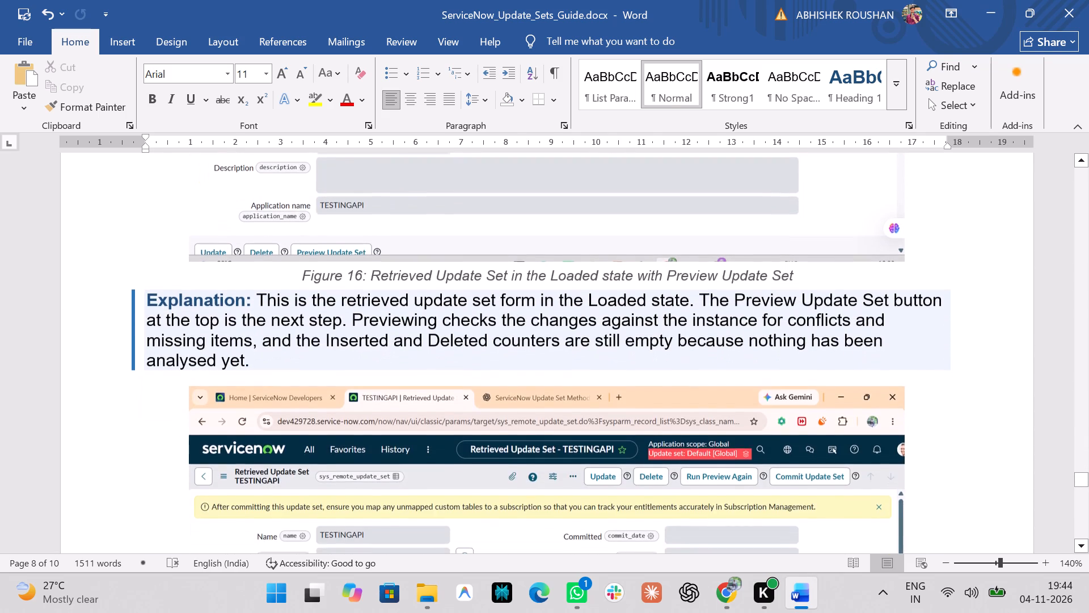
scroll(775, 449, "down", 2)
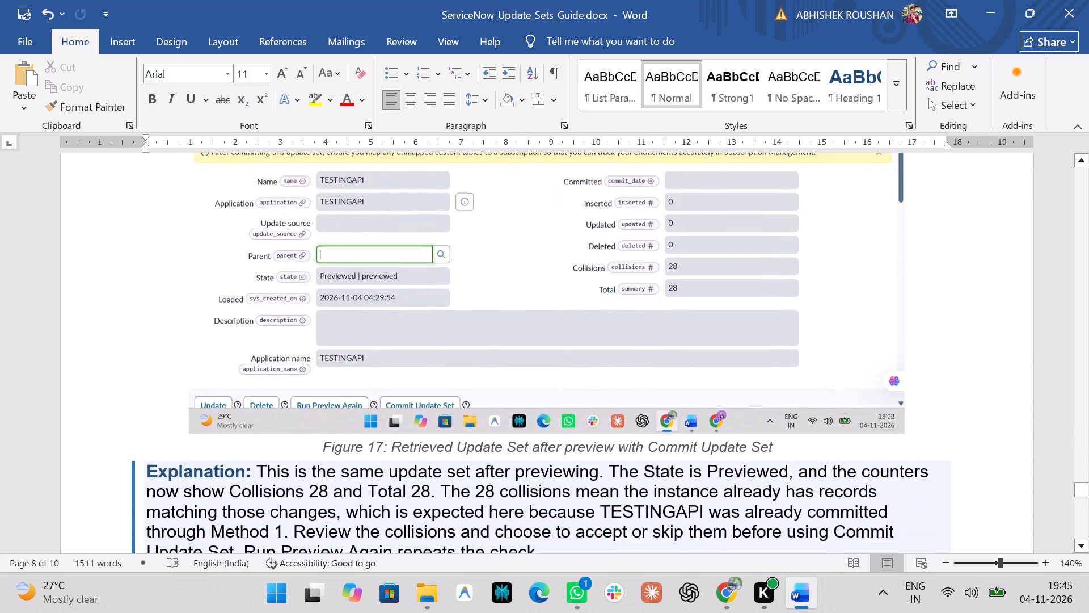
scroll(775, 449, "down", 1)
Save the guide.
key("ctrl+s")
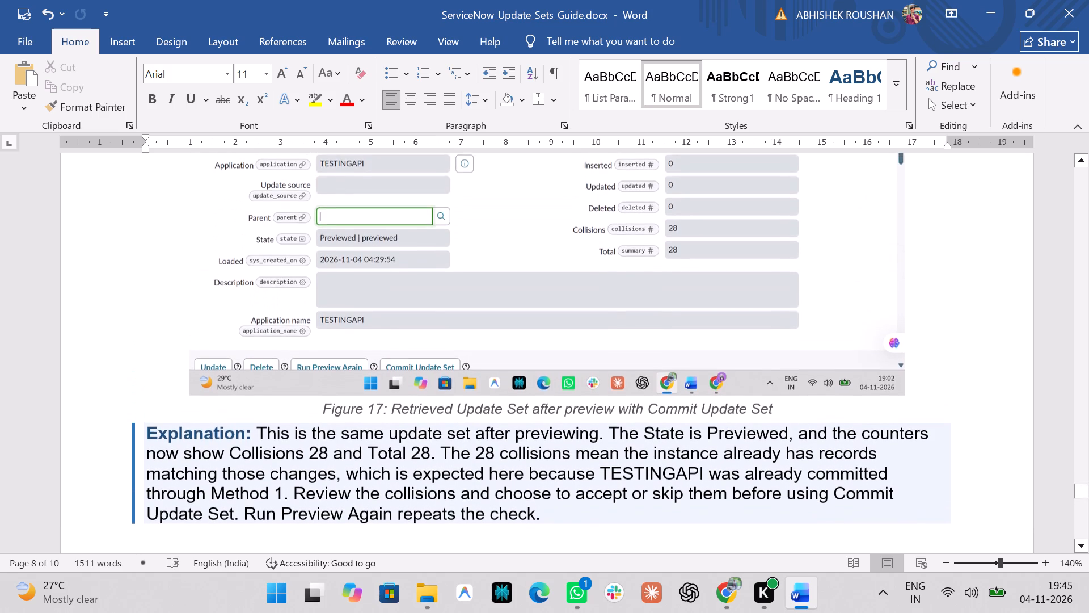
Review Figure 18 and the start of section 3, Repository Integration, rechecking back to Figure 17's explanation.
scroll(775, 449, "down", 2)
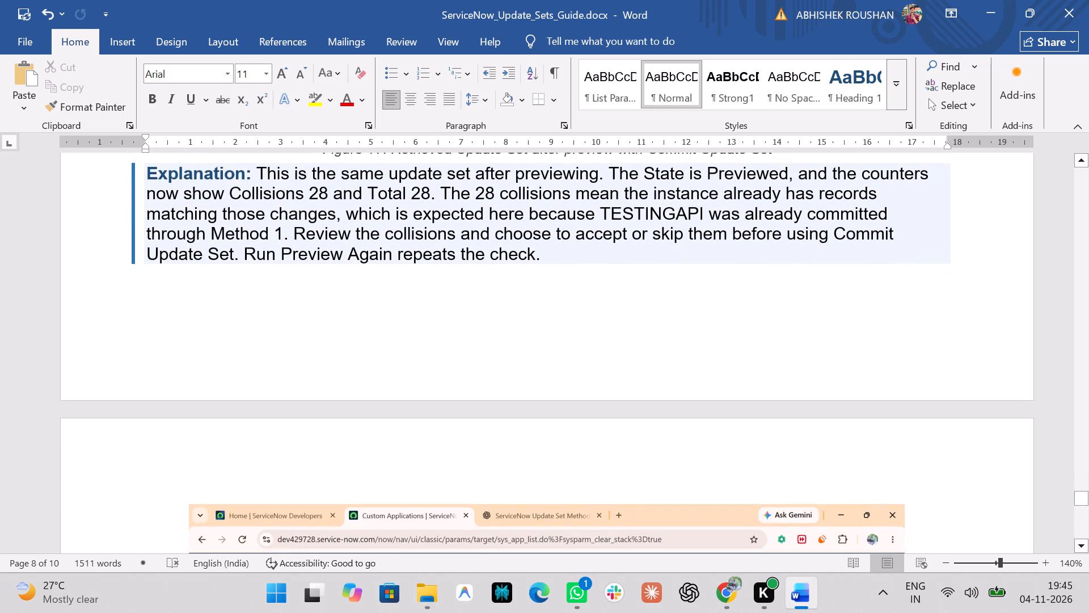
scroll(775, 449, "down", 3)
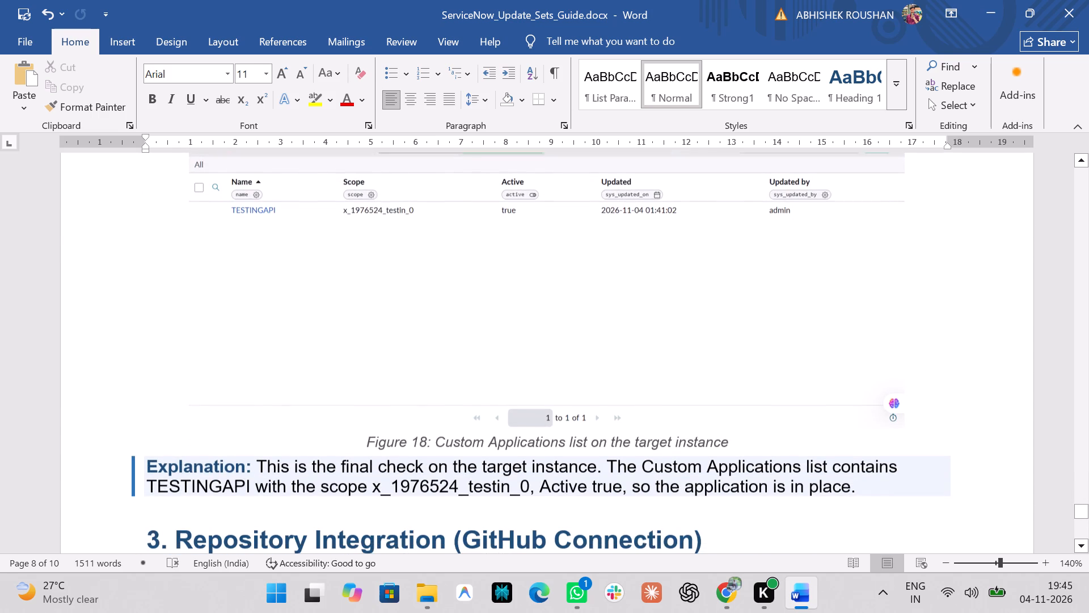
scroll(775, 449, "down", 1)
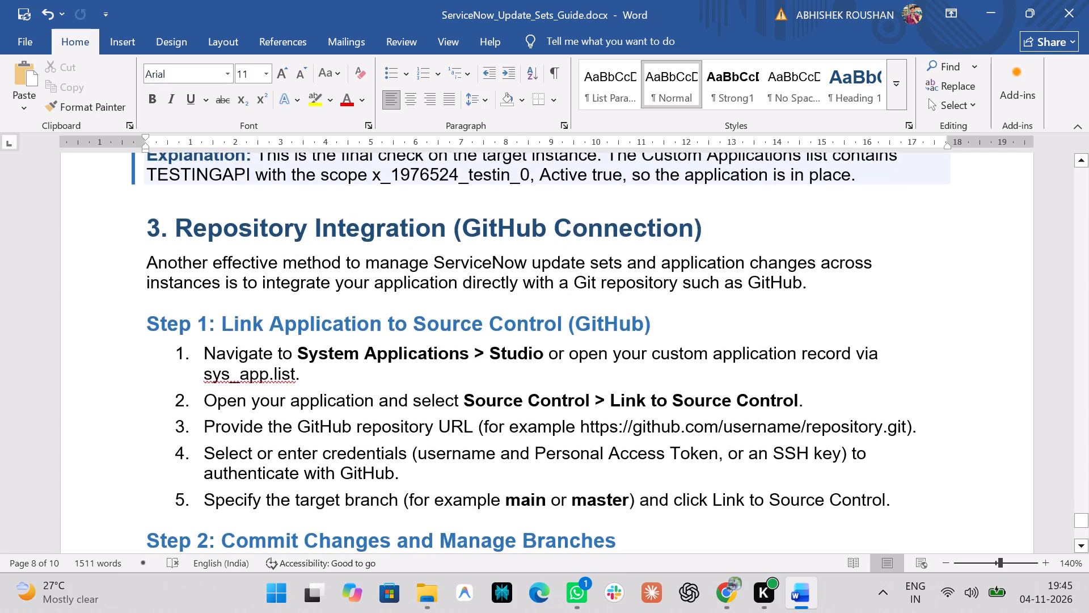
scroll(775, 449, "up", 2)
scroll(775, 449, "down", 1)
scroll(775, 449, "up", 1)
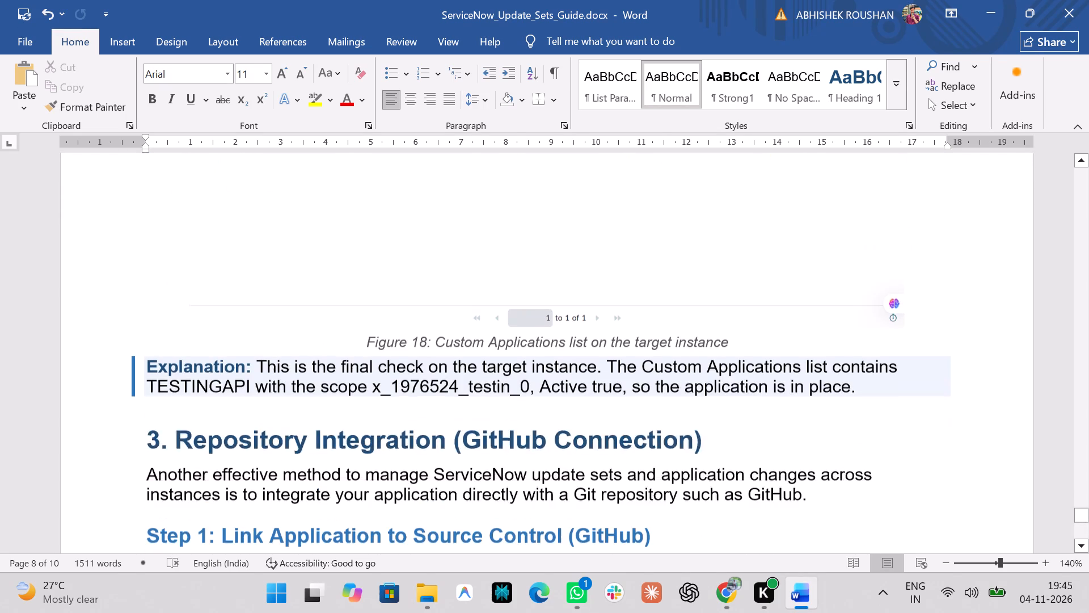
scroll(775, 449, "up", 1)
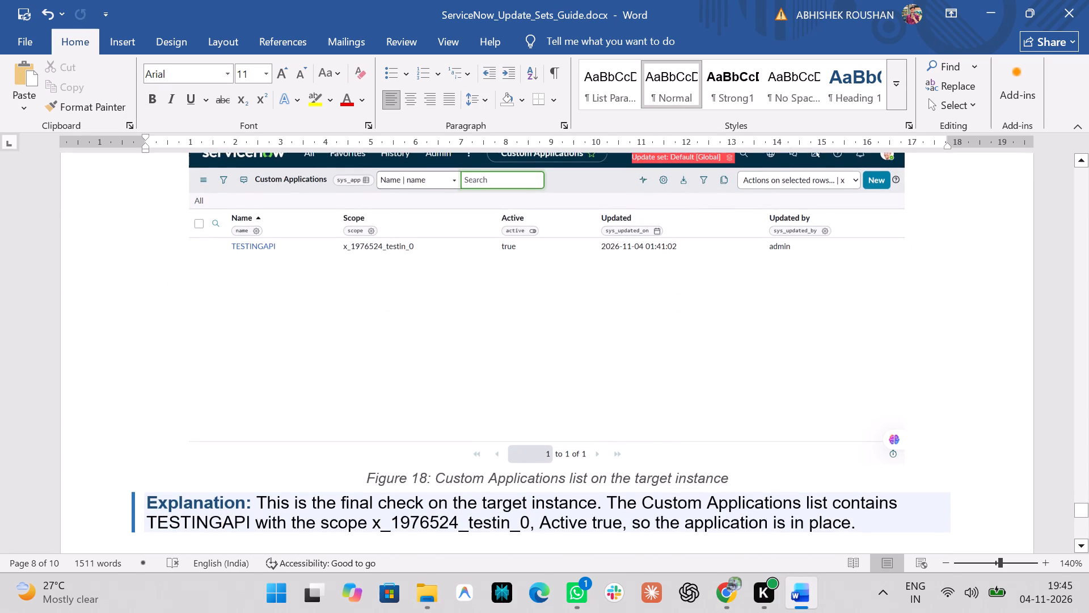
scroll(775, 449, "up", 1)
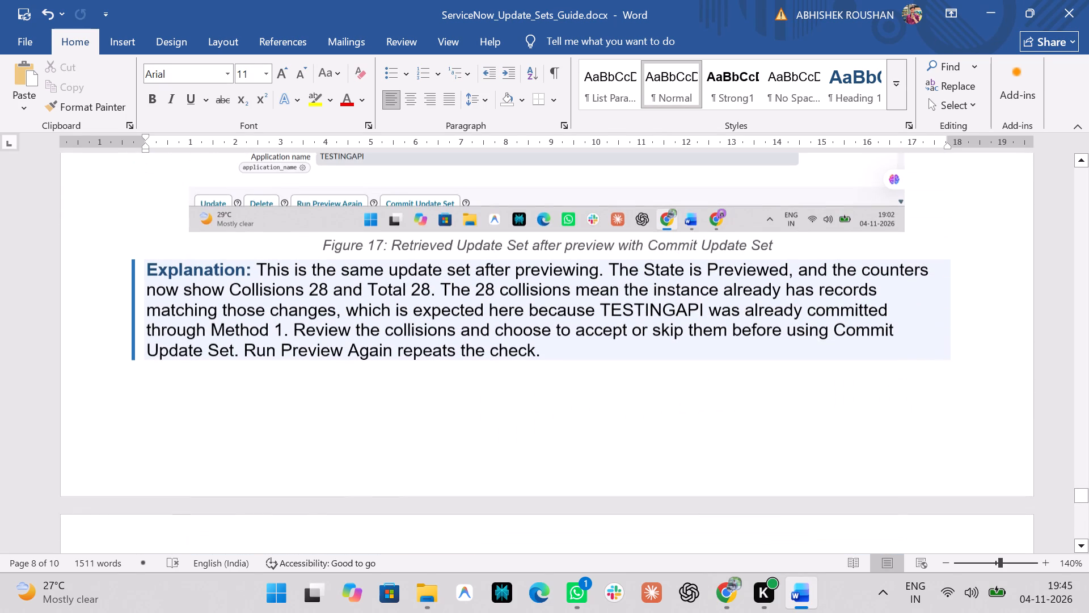
scroll(775, 449, "up", 2)
scroll(775, 449, "down", 4, "ctrl")
scroll(775, 449, "down", 1)
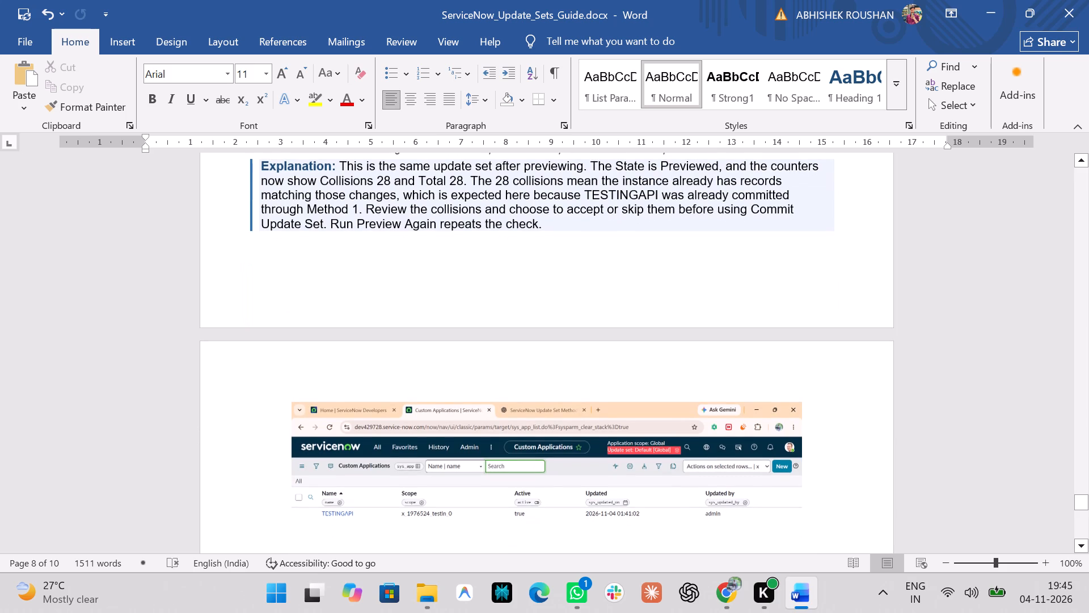
Save the guide again and close the document.
key("ctrl+s")
left_click(1088, 0)
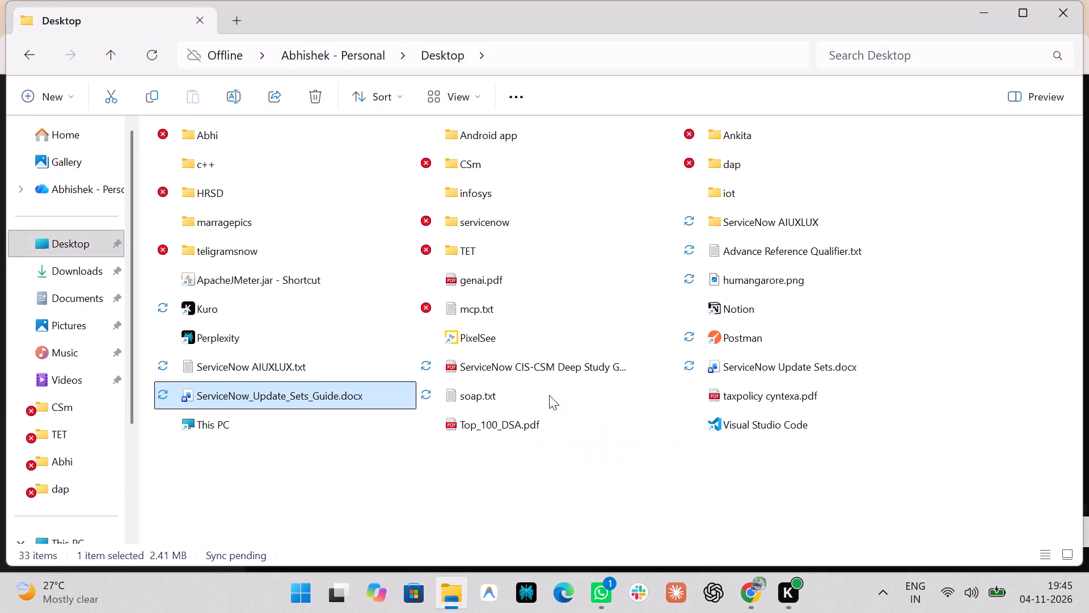
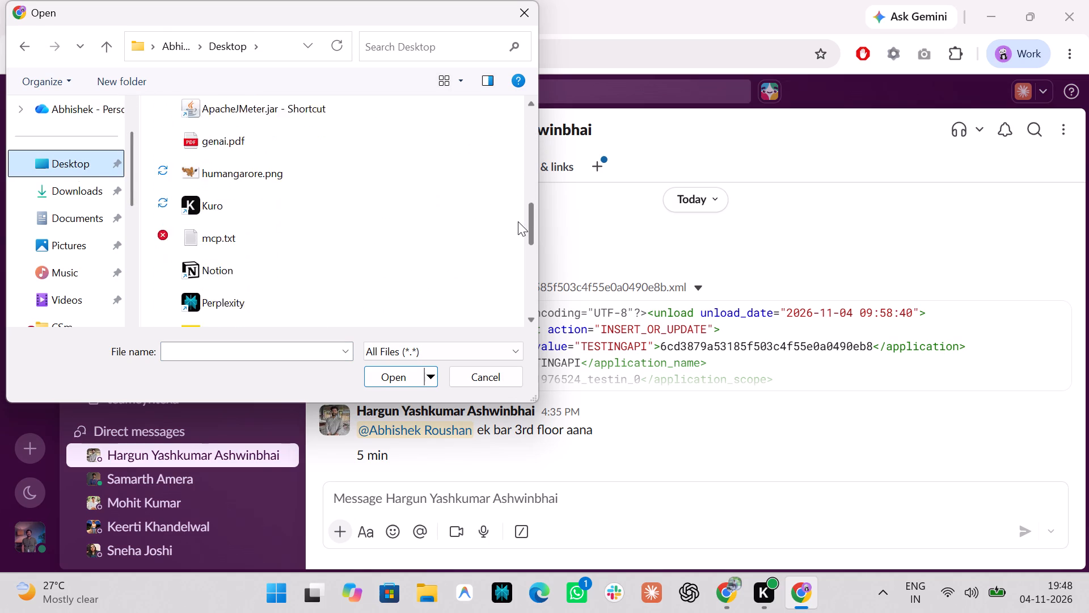
Select ServiceNow_Update_Sets_Guide.docx in the Desktop folder as the file to attach to the open Slack direct message.
left_click_drag(518, 221, 526, 300)
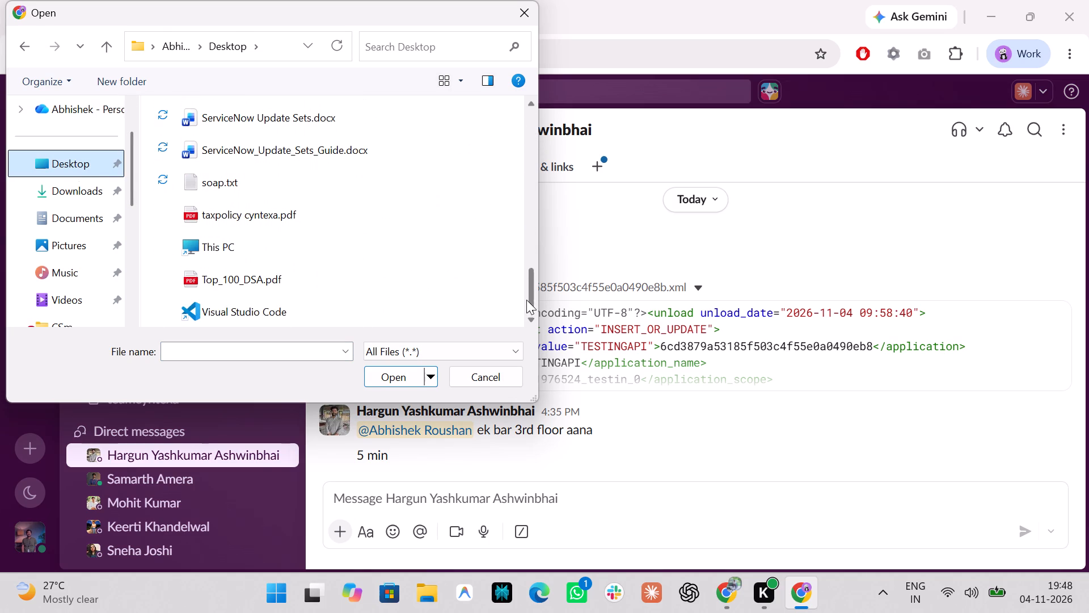
left_click_drag(526, 300, 529, 272)
left_click(295, 232)
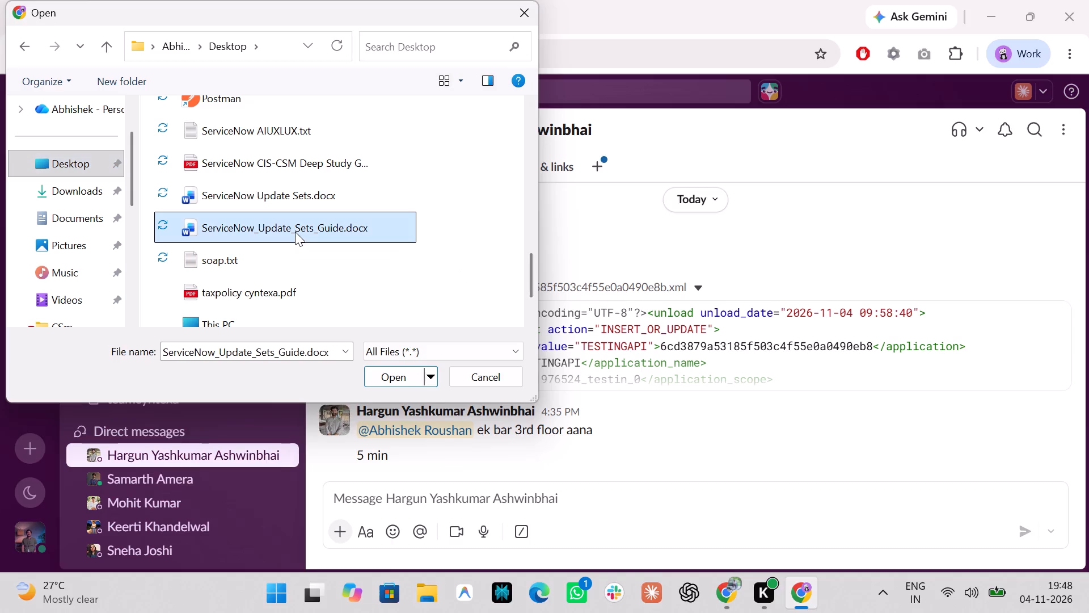